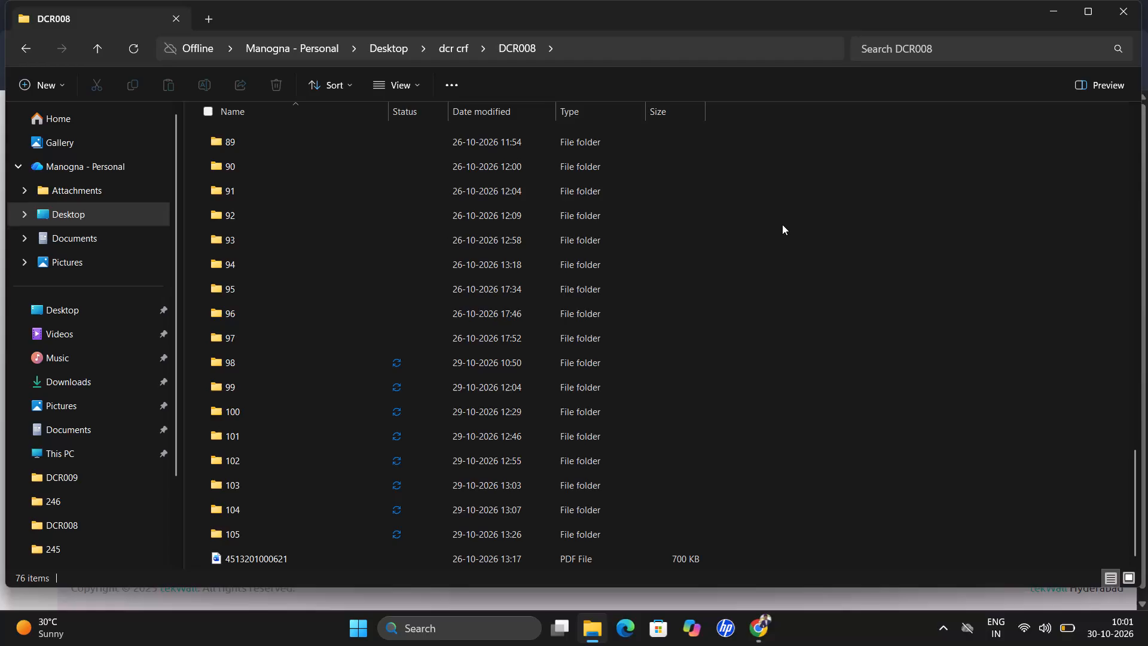
Minimize the DCR008 folder window and the SUNGRACE browser window, and refresh the desktop.
{"action": "left_click", "coordinate": [1062, 10]}
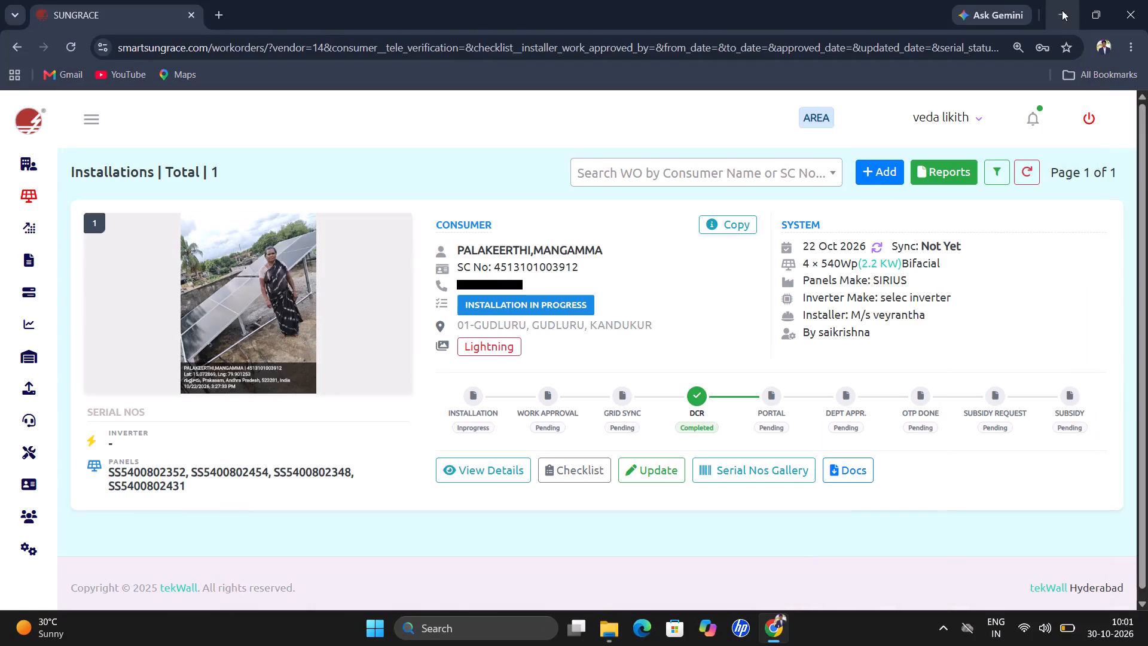
{"action": "left_click", "coordinate": [1062, 10]}
{"action": "right_click_drag", "start_coordinate": [766, 248], "coordinate": [762, 260]}
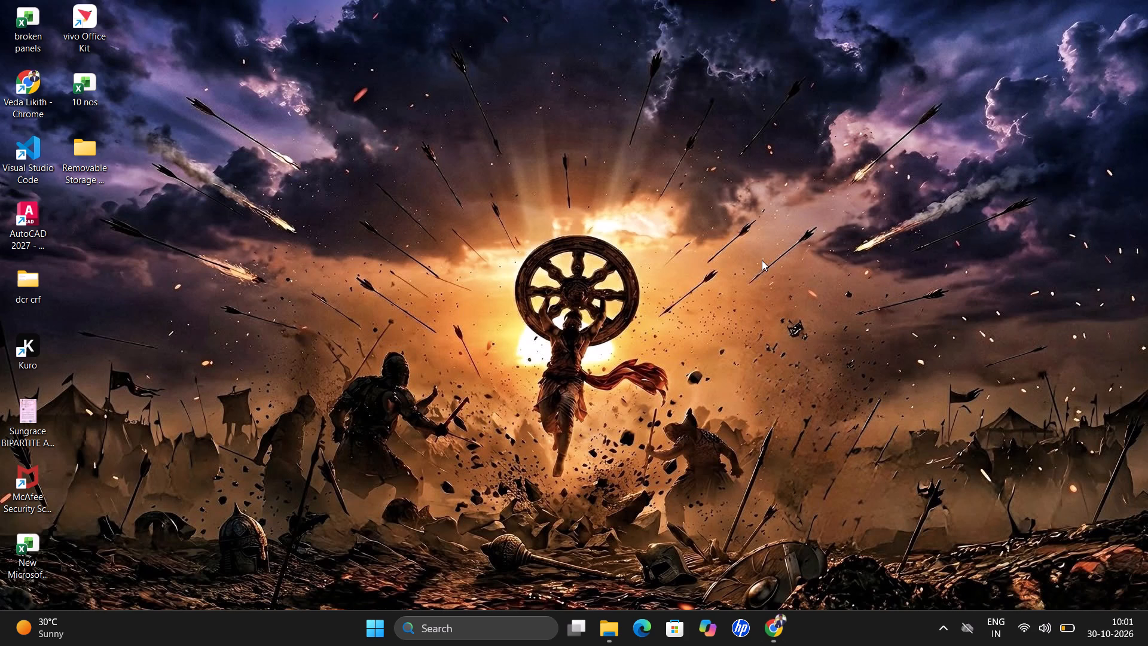
{"action": "right_click", "coordinate": [655, 315]}
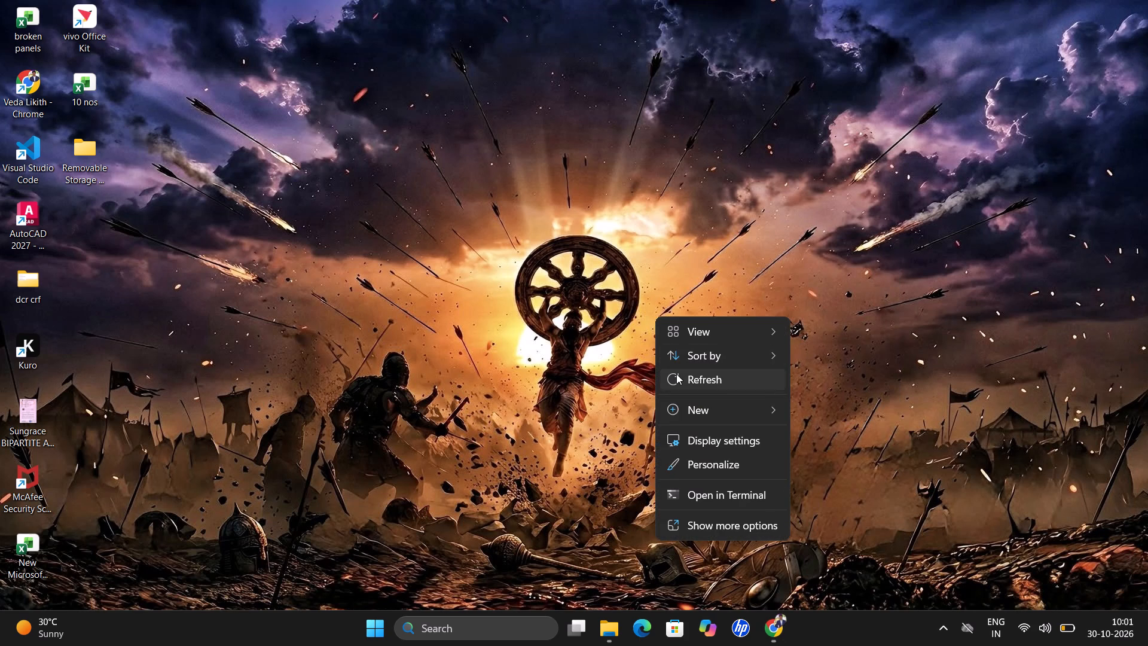
{"action": "left_click", "coordinate": [676, 374]}
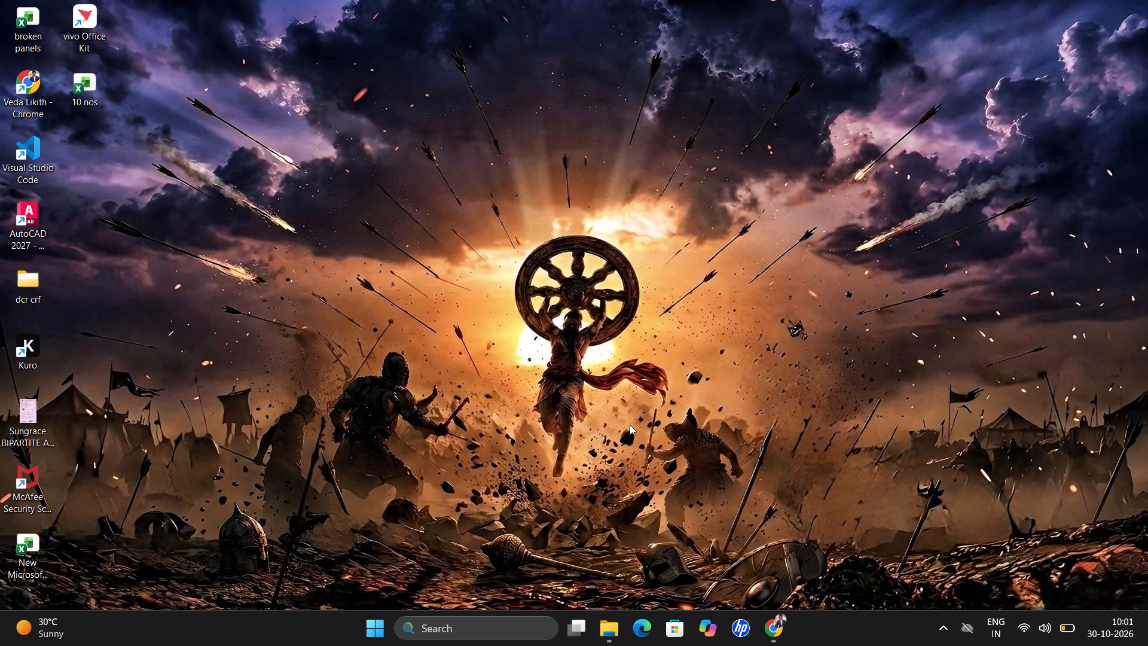
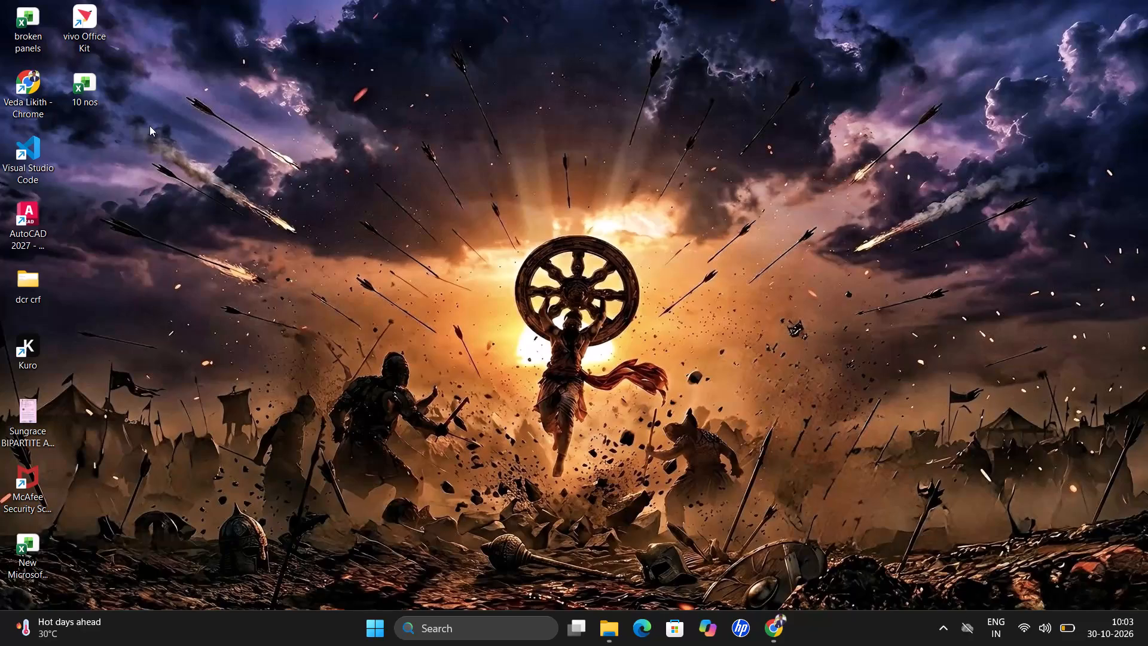
Bring the SUNGRACE installations page back into view in the browser.
{"action": "double_click", "coordinate": [20, 87]}
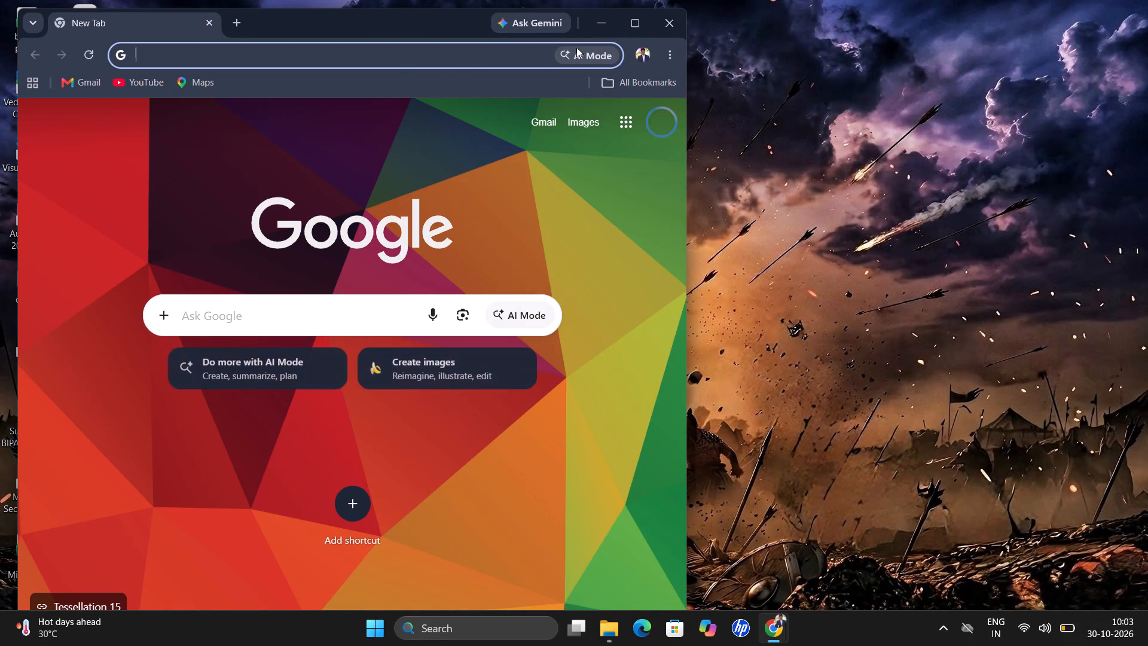
{"action": "left_click", "coordinate": [667, 22]}
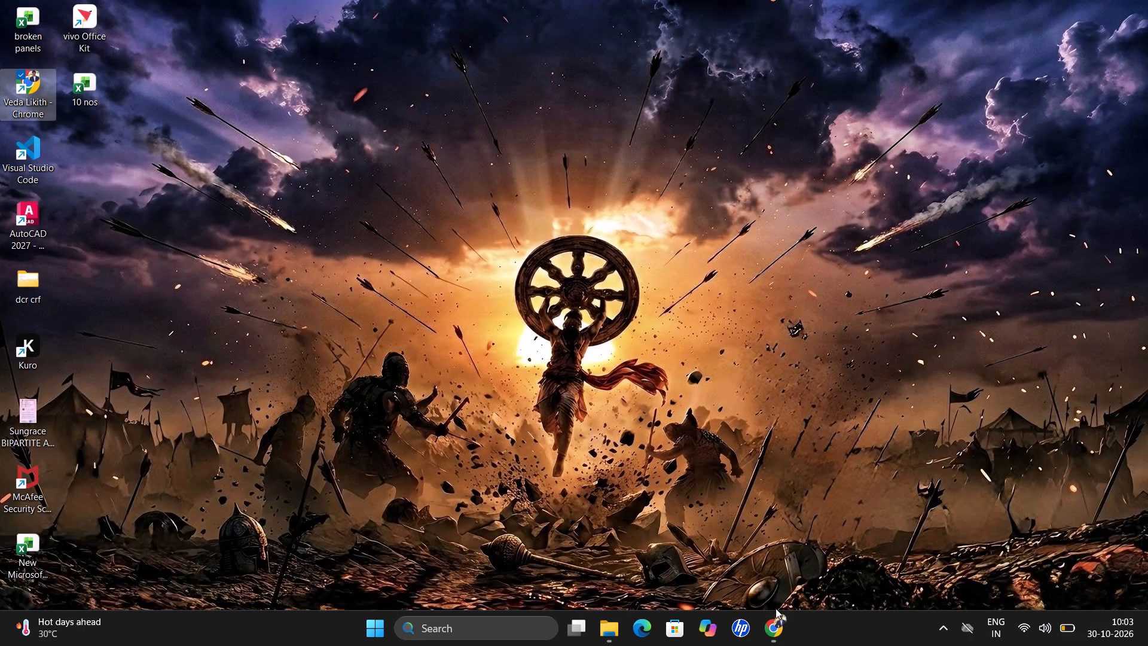
{"action": "left_click", "coordinate": [755, 547]}
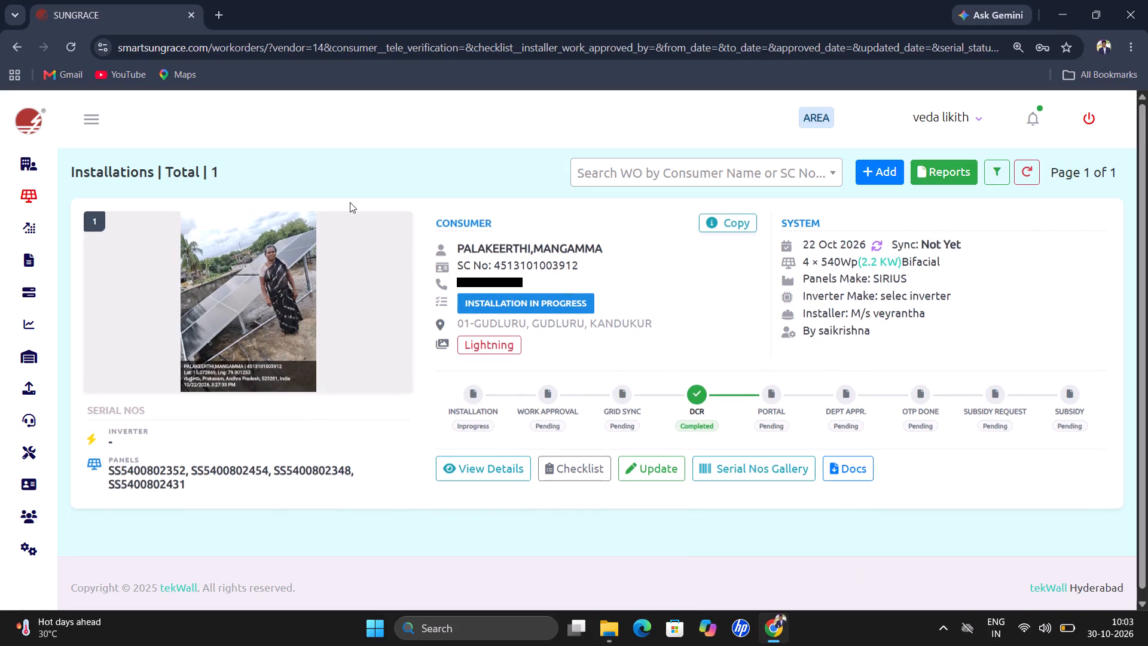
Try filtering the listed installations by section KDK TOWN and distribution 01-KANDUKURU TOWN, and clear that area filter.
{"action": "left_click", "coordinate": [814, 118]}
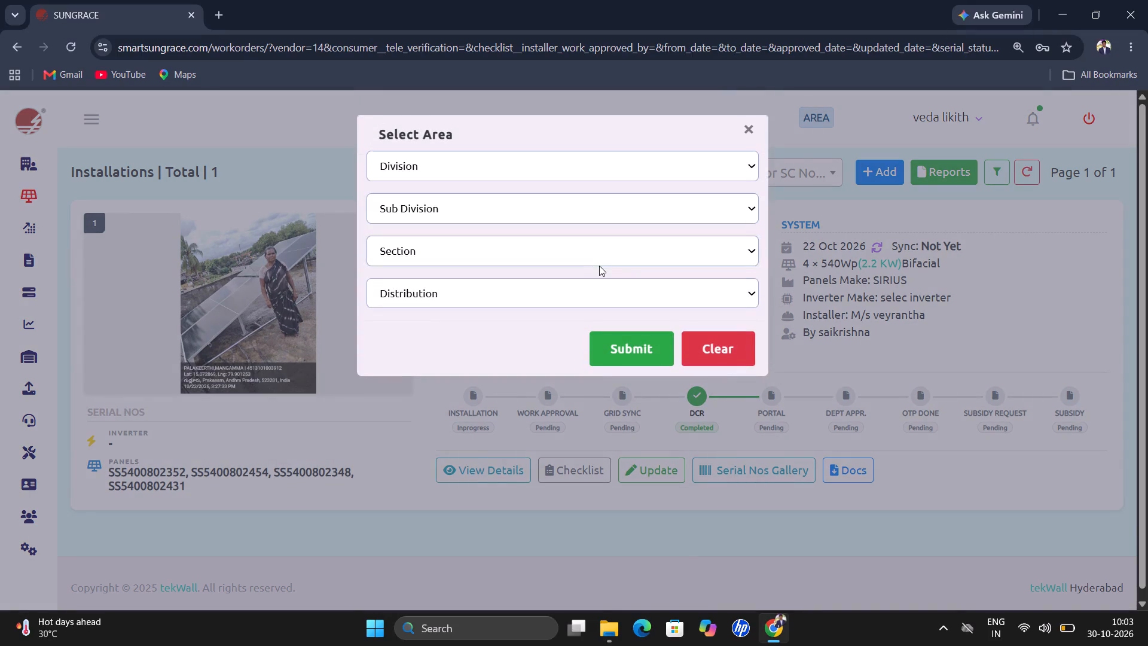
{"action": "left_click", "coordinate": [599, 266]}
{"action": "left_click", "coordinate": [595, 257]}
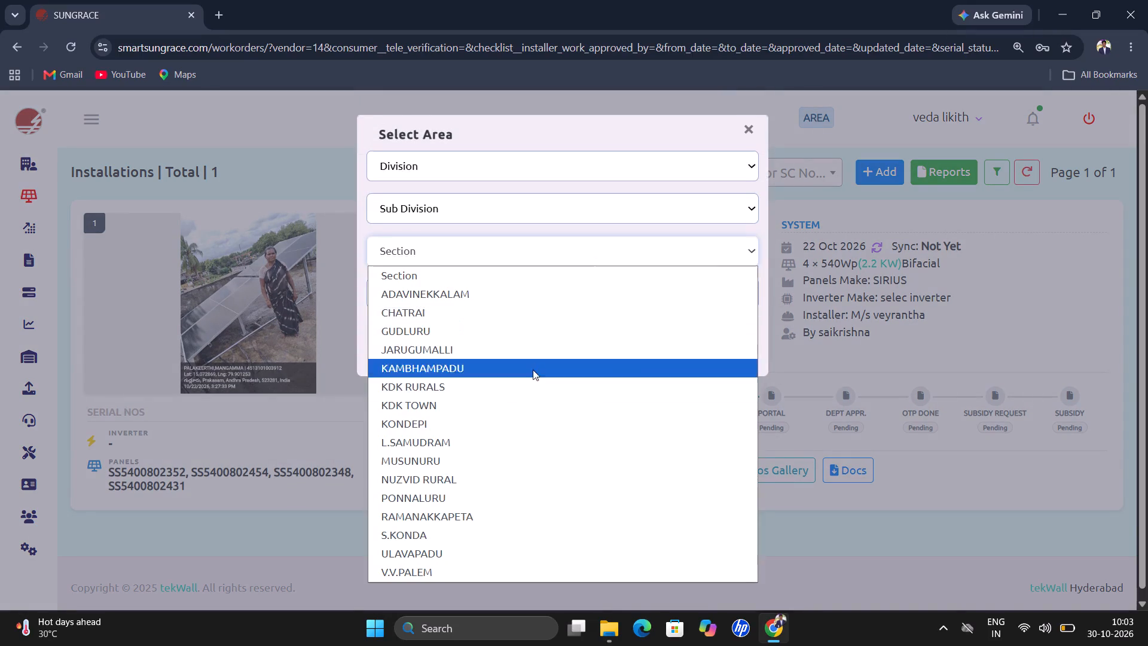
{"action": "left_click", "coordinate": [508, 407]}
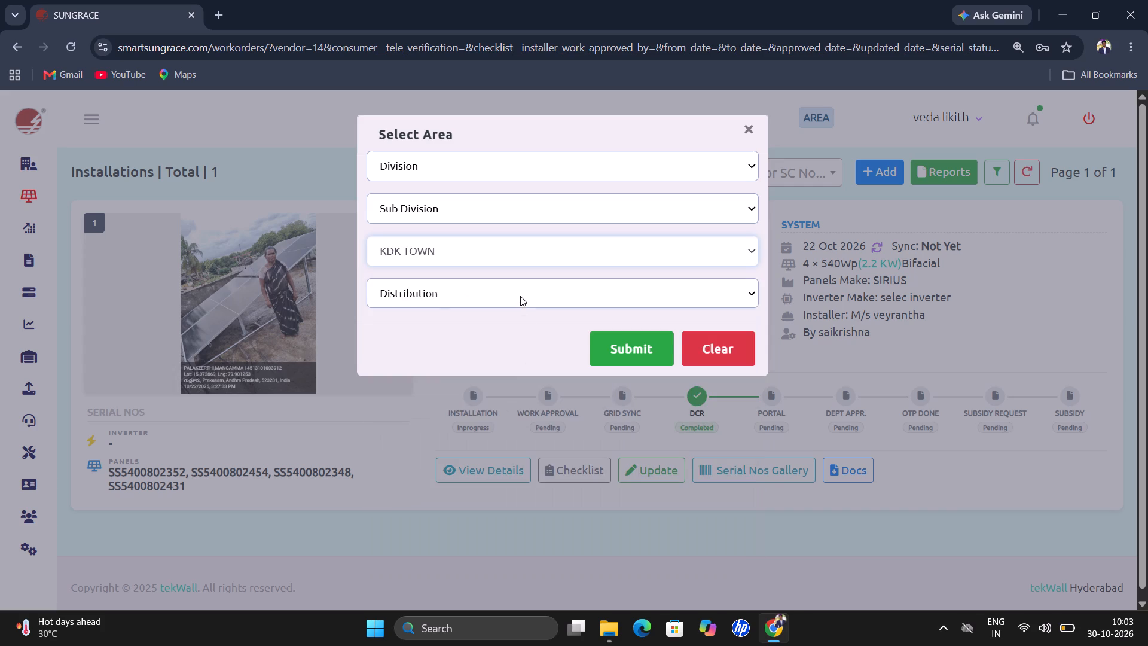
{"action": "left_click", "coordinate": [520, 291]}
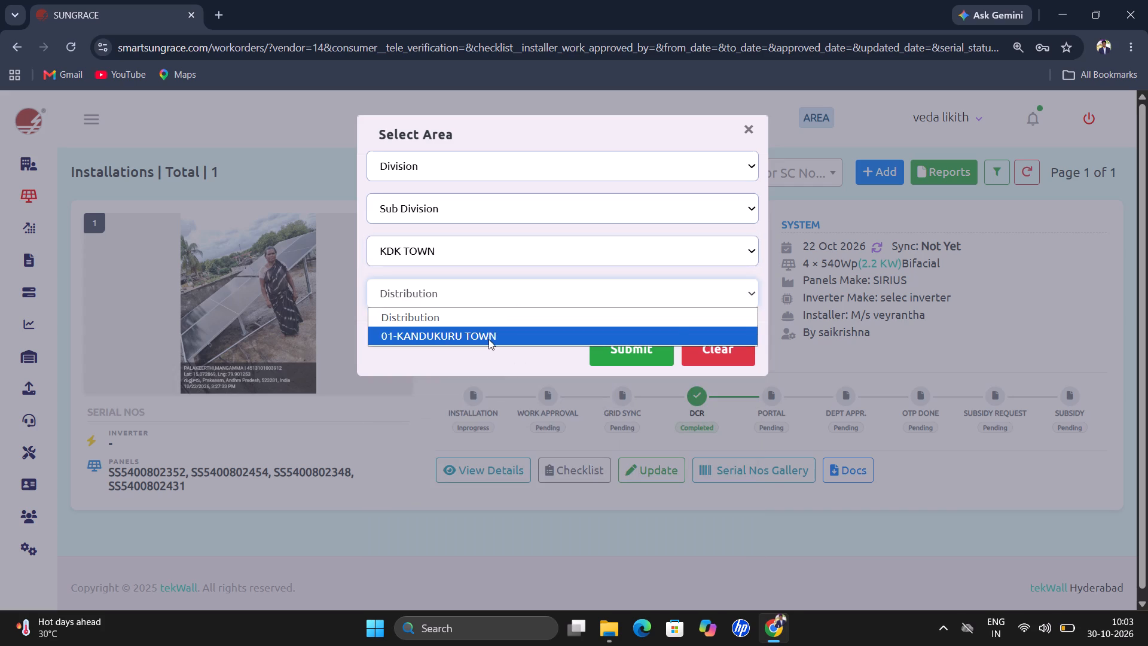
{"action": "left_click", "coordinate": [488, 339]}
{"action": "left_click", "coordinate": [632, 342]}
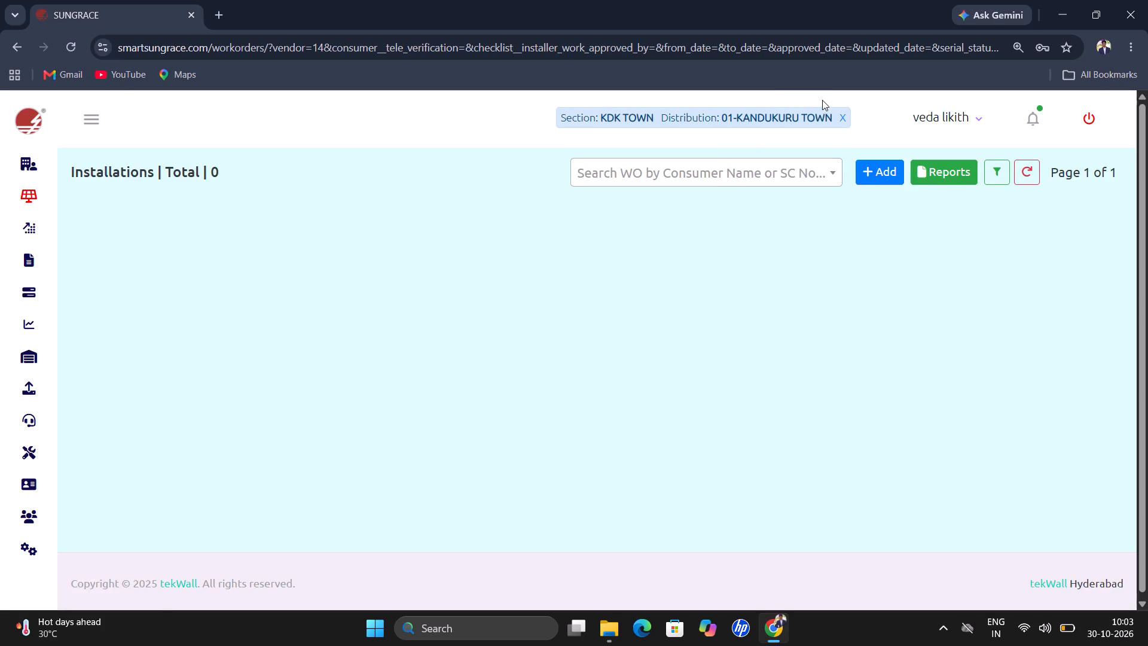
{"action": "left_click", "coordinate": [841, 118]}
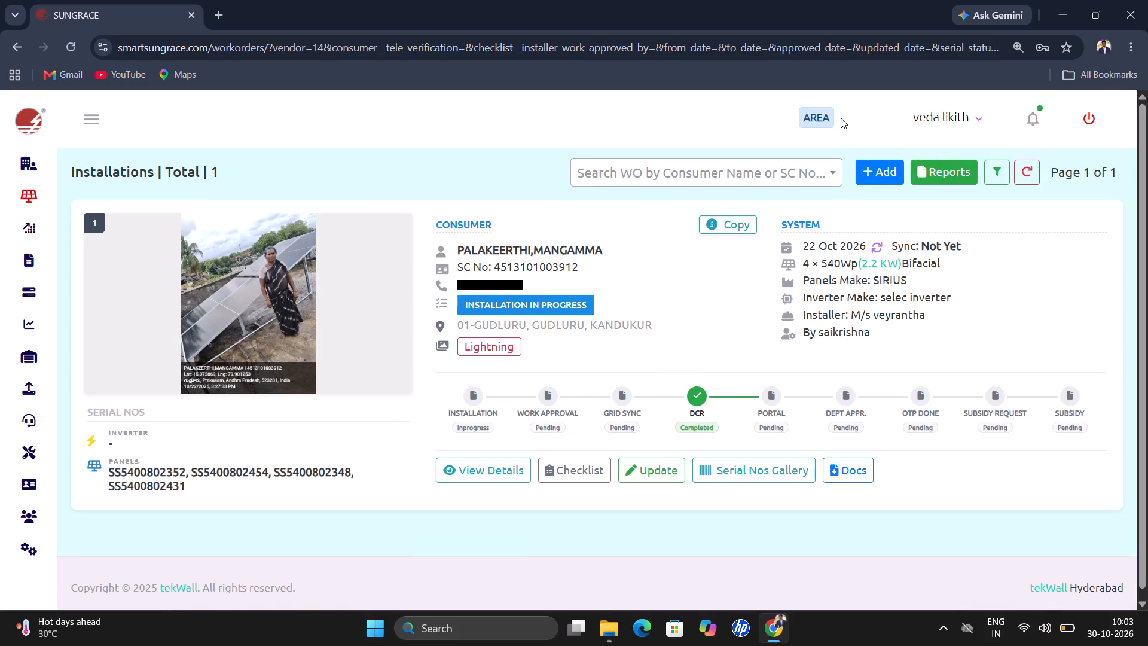
Reset all system filters, including the vendor filter, and open the Total installations list.
{"action": "left_click", "coordinate": [1002, 190]}
{"action": "left_click", "coordinate": [1001, 173]}
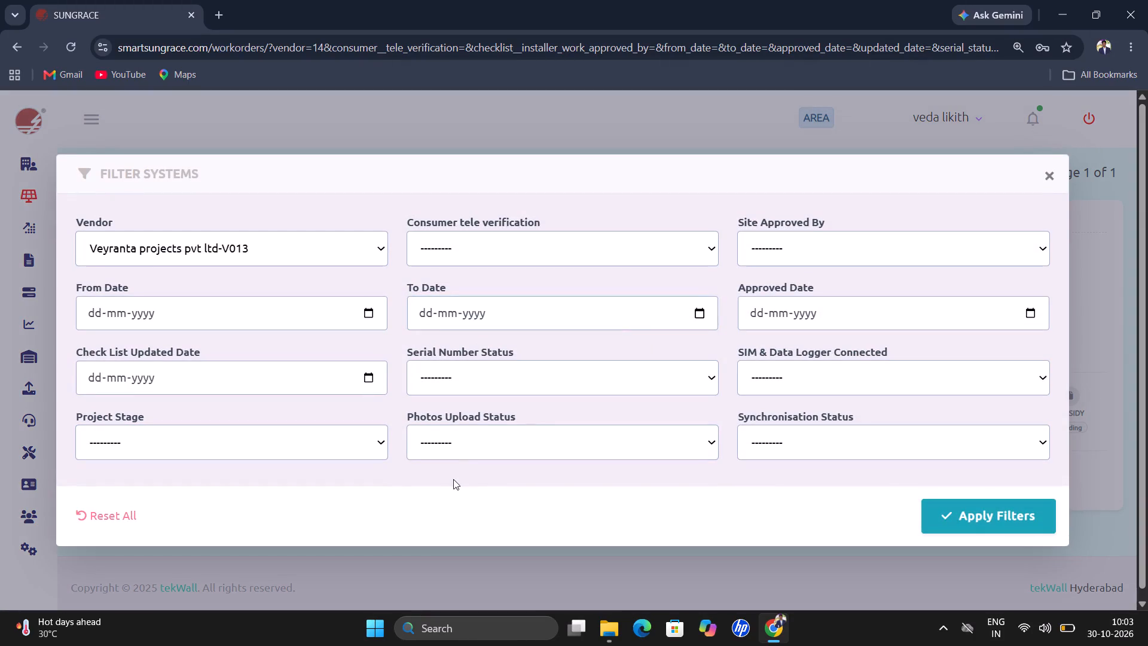
{"action": "left_click", "coordinate": [116, 510]}
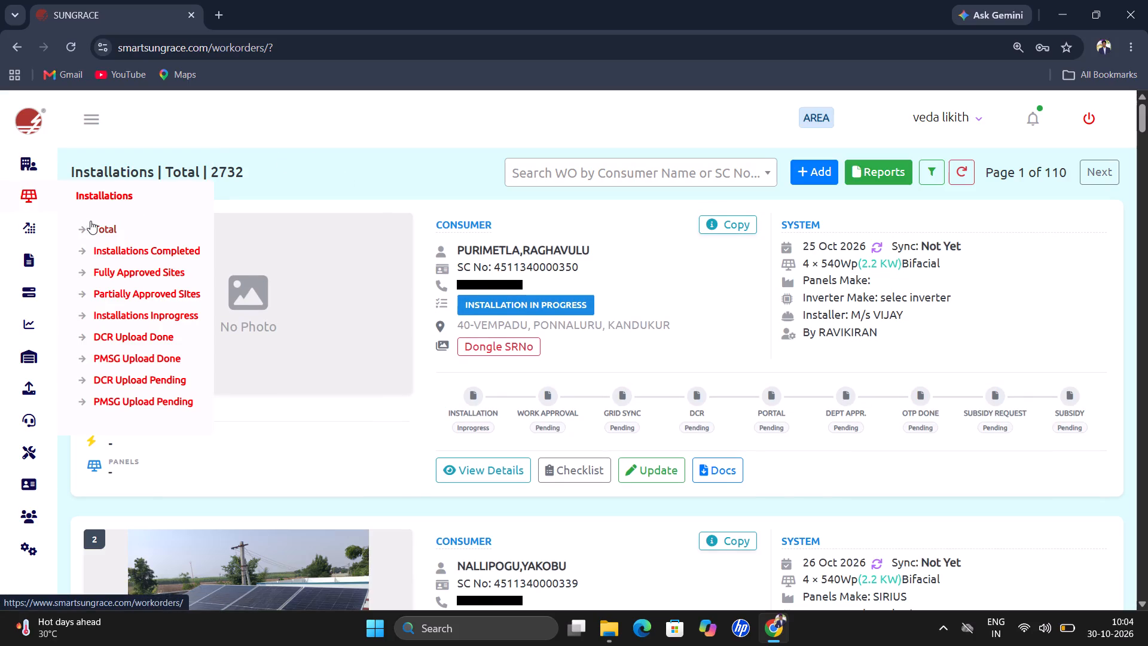
{"action": "left_click", "coordinate": [93, 221]}
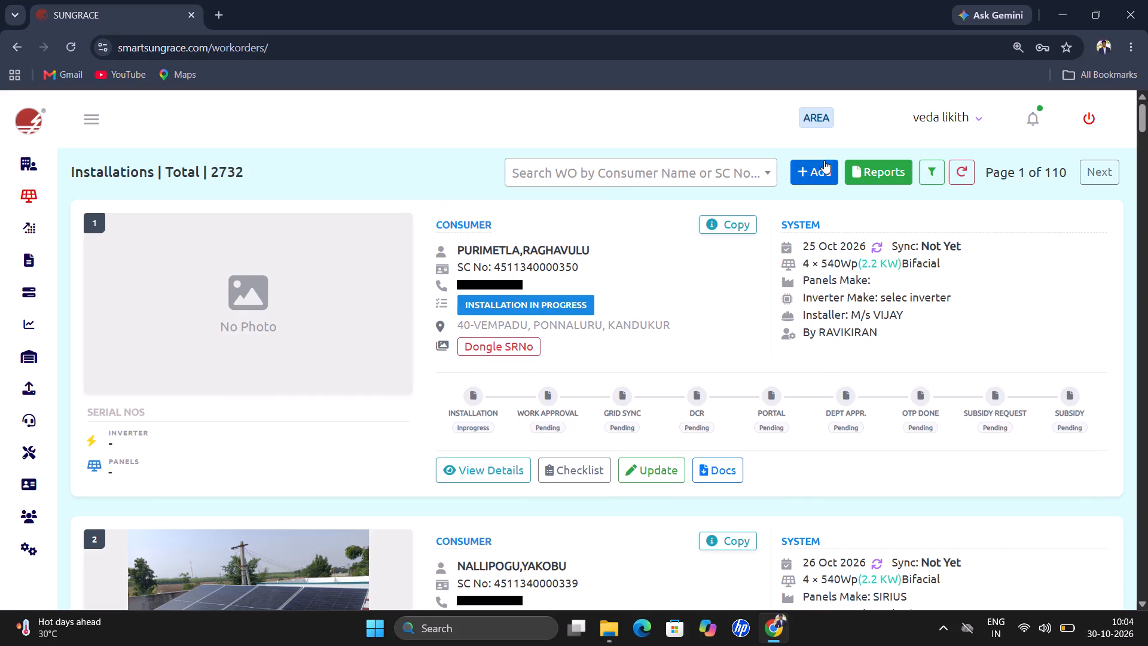
{"action": "left_click", "coordinate": [927, 168]}
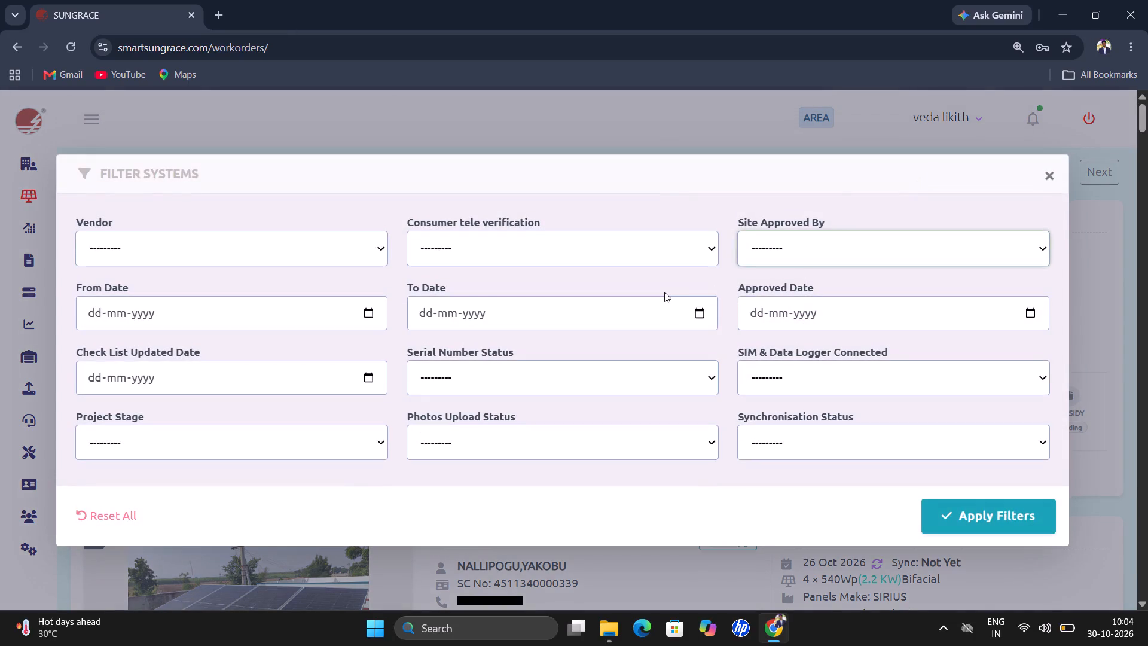
{"action": "left_click", "coordinate": [1052, 178]}
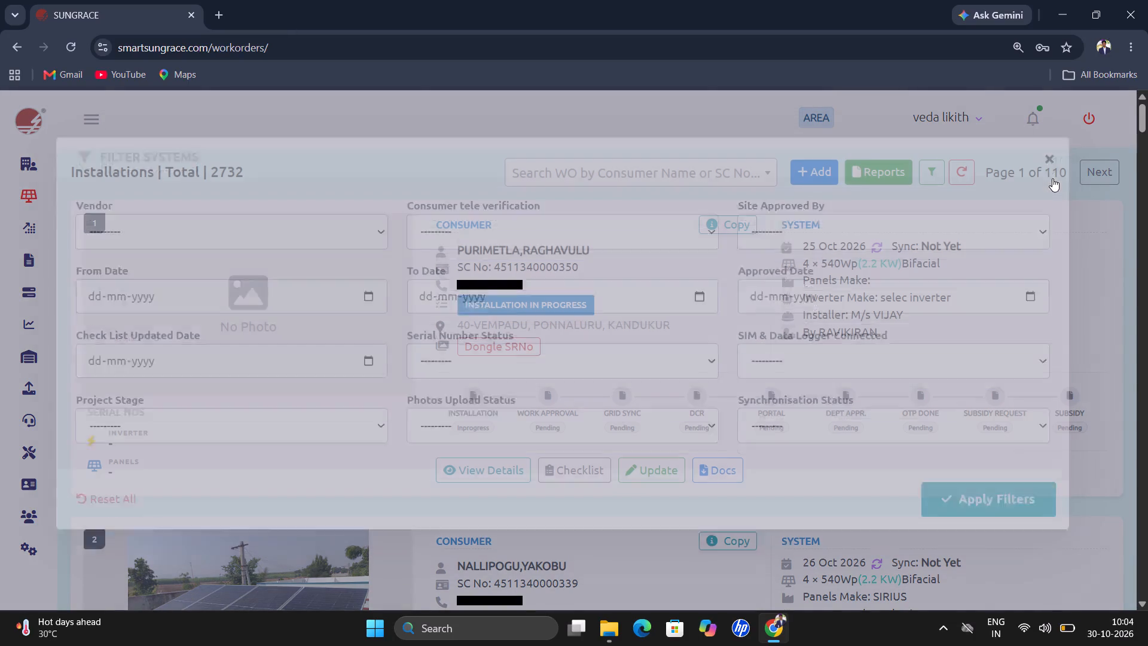
Open the area selection for the full installations list and choose section KDK TOWN.
{"action": "left_click", "coordinate": [827, 109]}
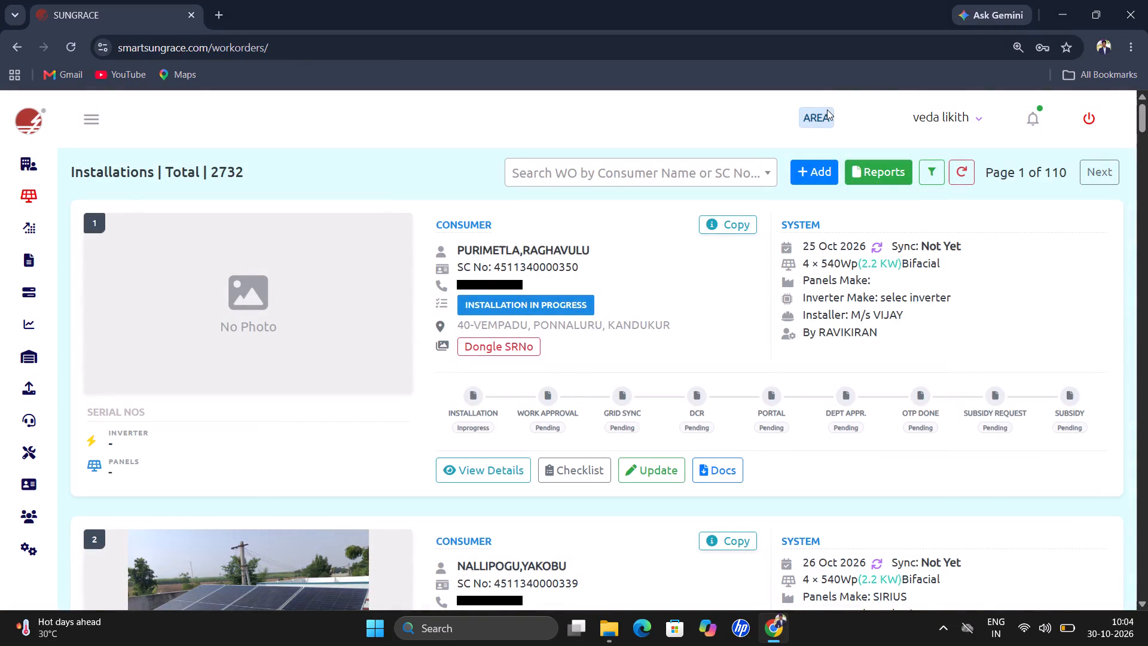
{"action": "left_click", "coordinate": [807, 119]}
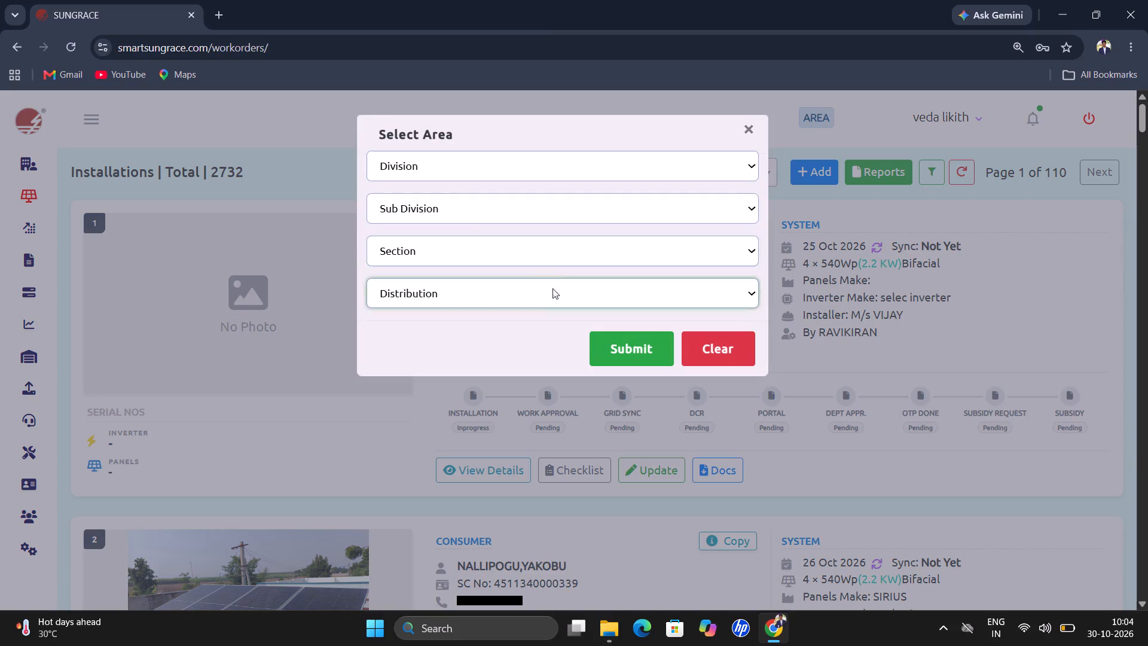
{"action": "left_click", "coordinate": [549, 267]}
{"action": "left_click", "coordinate": [548, 255]}
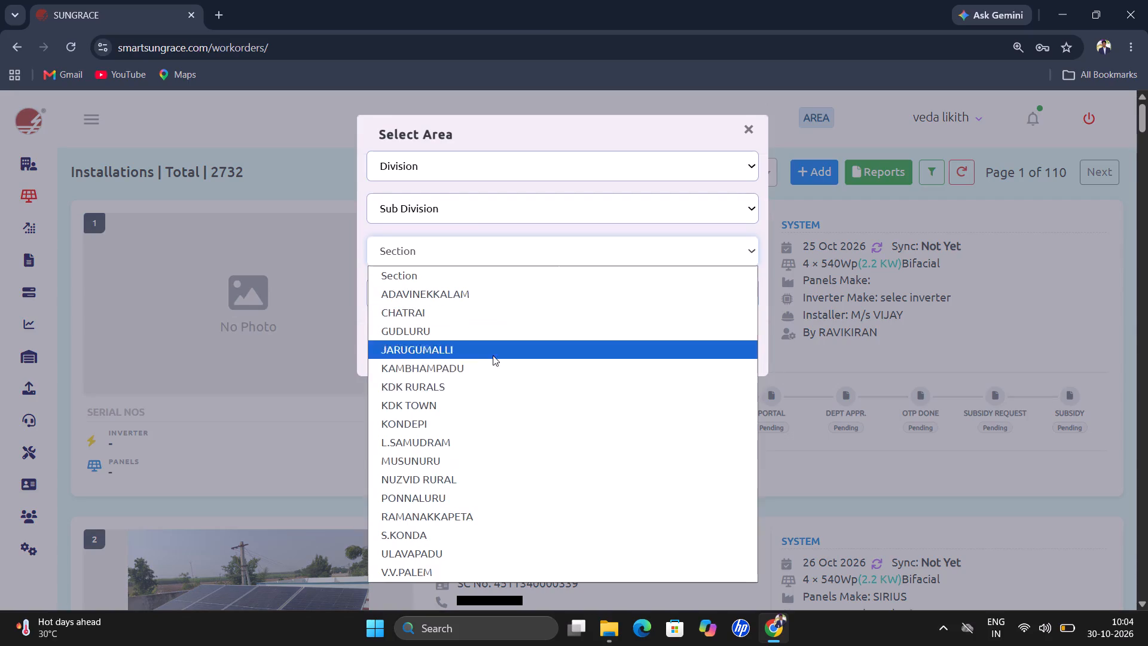
{"action": "left_click", "coordinate": [477, 404]}
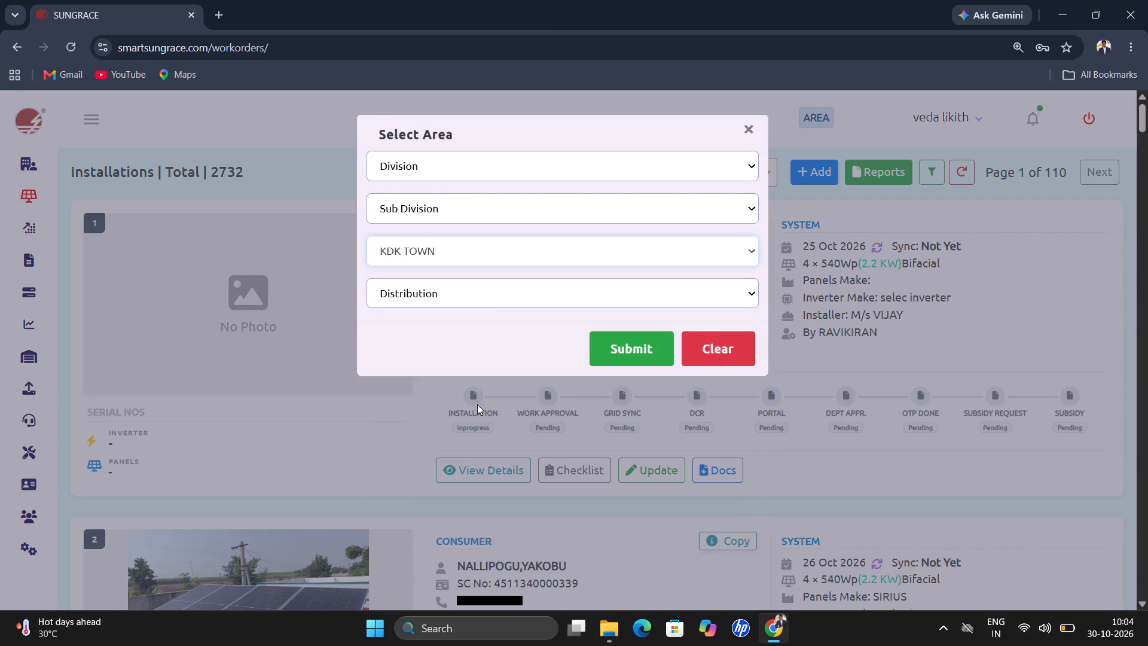
{"action": "left_click", "coordinate": [486, 295]}
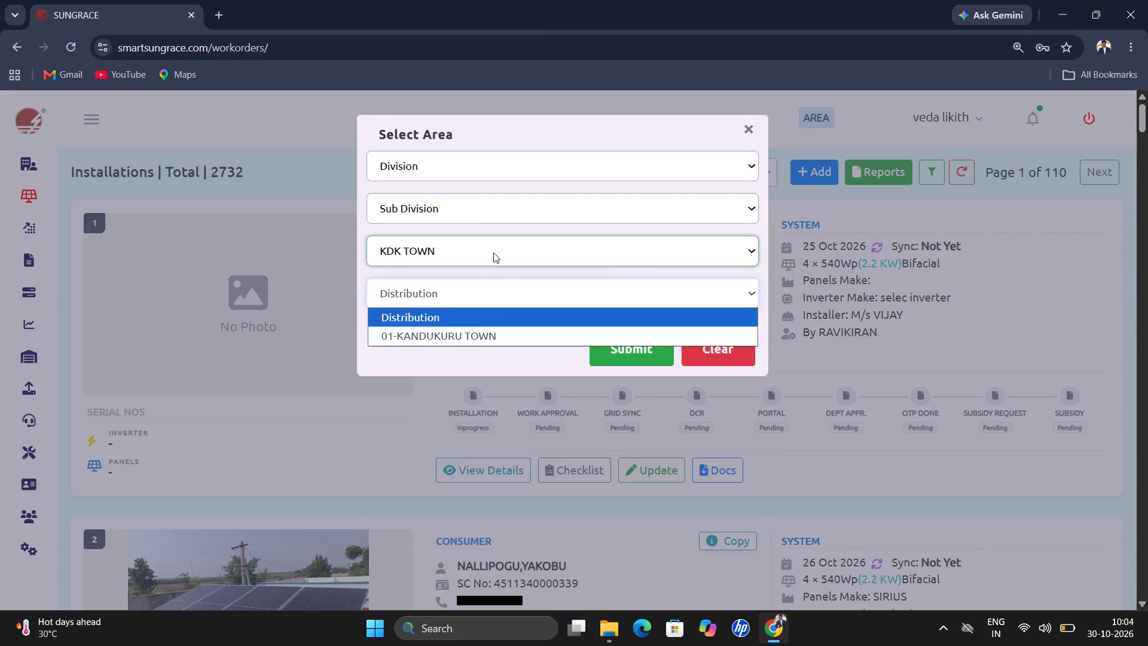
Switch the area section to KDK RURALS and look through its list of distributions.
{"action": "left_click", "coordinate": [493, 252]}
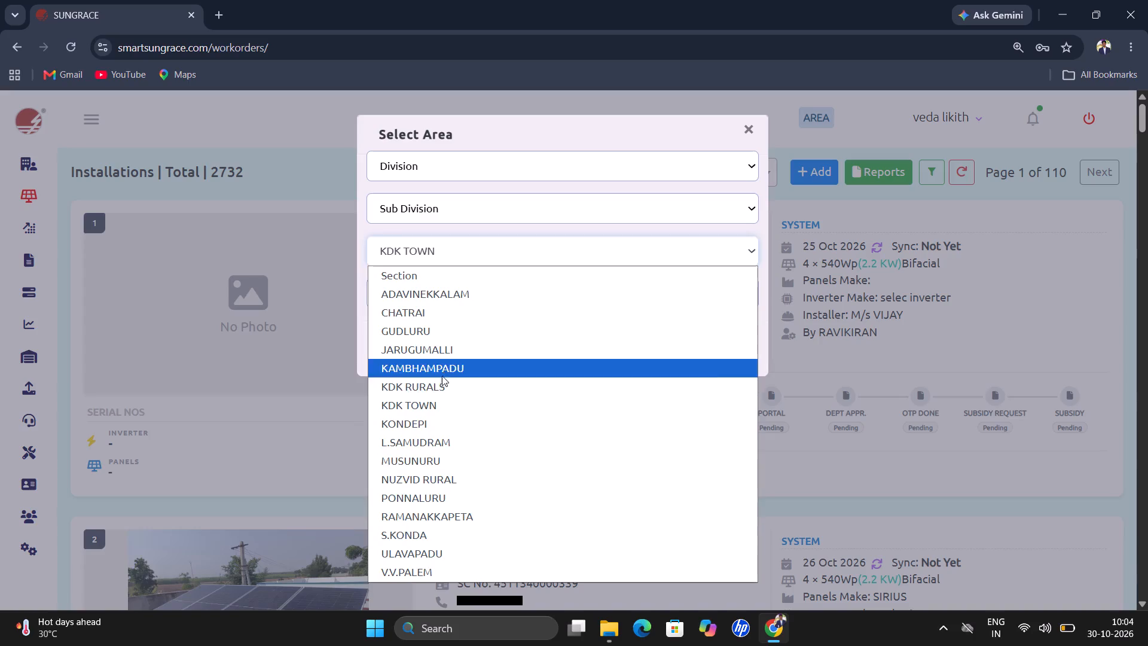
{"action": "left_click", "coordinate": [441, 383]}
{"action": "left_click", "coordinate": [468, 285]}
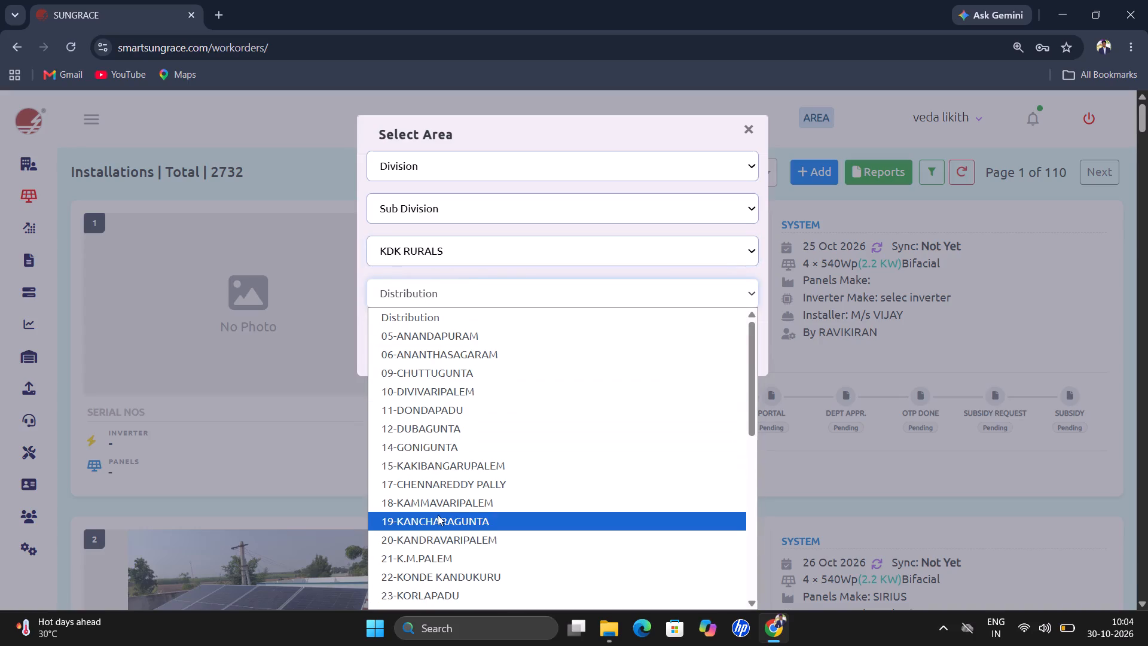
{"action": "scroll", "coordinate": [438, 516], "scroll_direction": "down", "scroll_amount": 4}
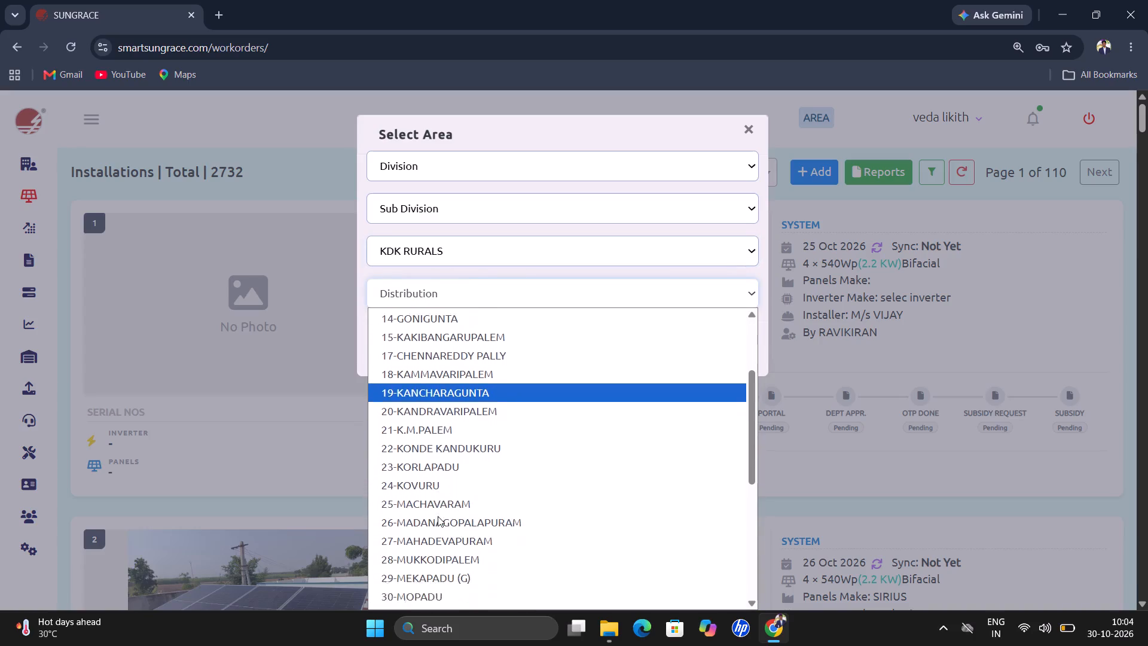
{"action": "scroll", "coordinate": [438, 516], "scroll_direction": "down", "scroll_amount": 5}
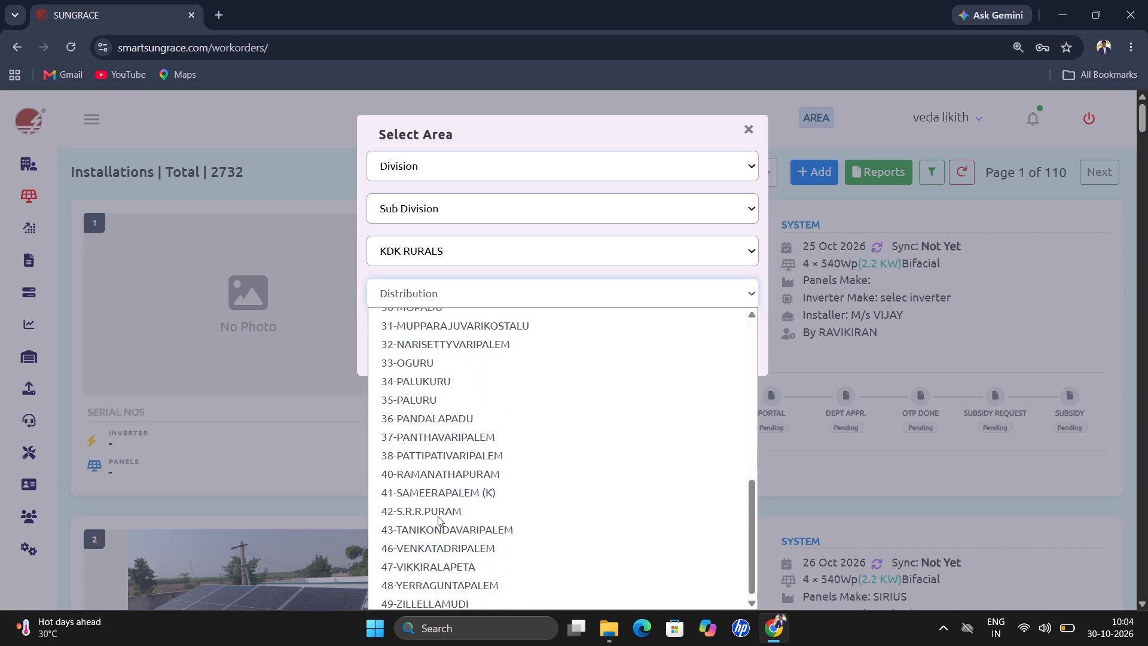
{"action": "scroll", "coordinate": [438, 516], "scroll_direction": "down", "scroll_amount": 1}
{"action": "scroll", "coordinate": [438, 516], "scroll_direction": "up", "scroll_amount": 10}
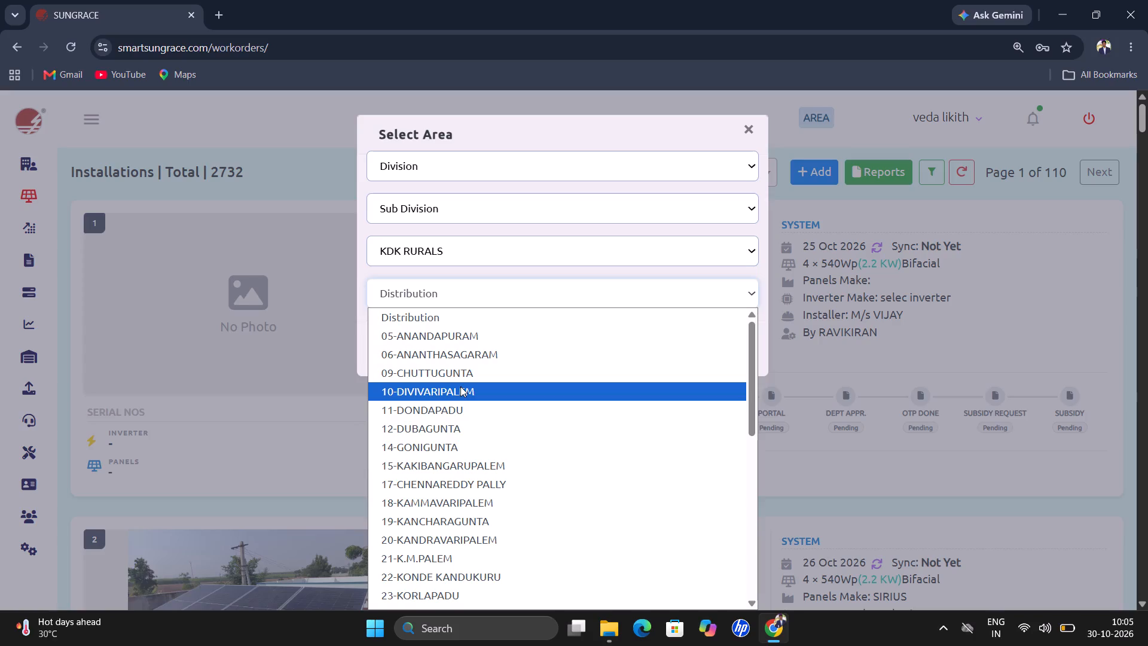
Filter the installations by section KDK TOWN and distribution 01-KANDUKURU TOWN.
{"action": "left_click", "coordinate": [479, 257]}
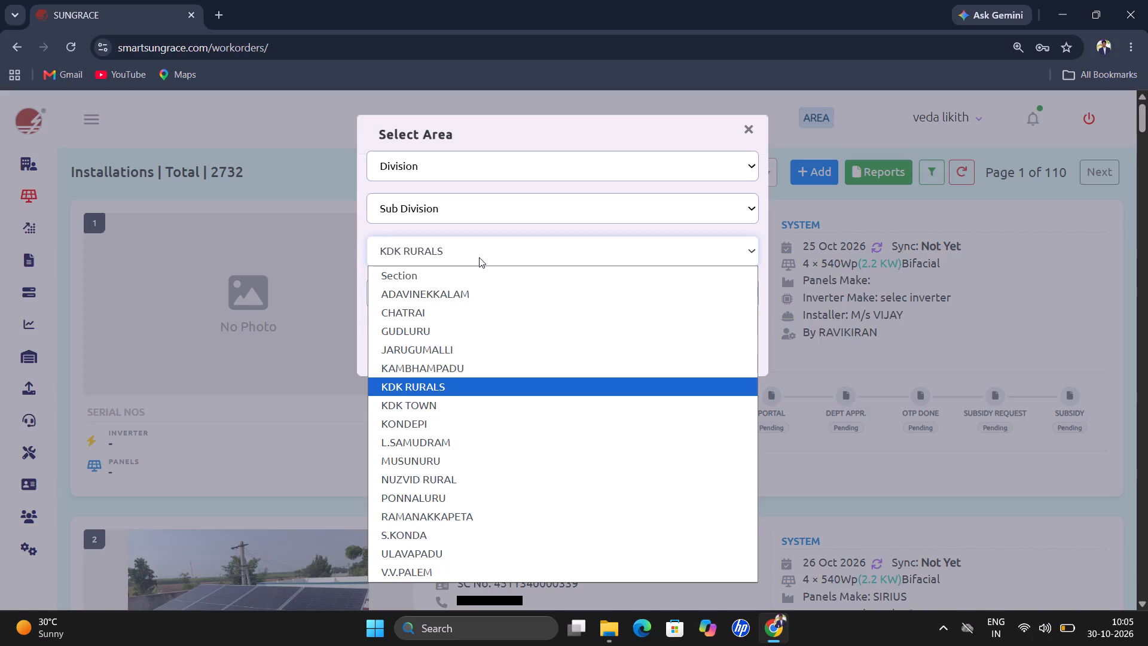
{"action": "left_click", "coordinate": [472, 408]}
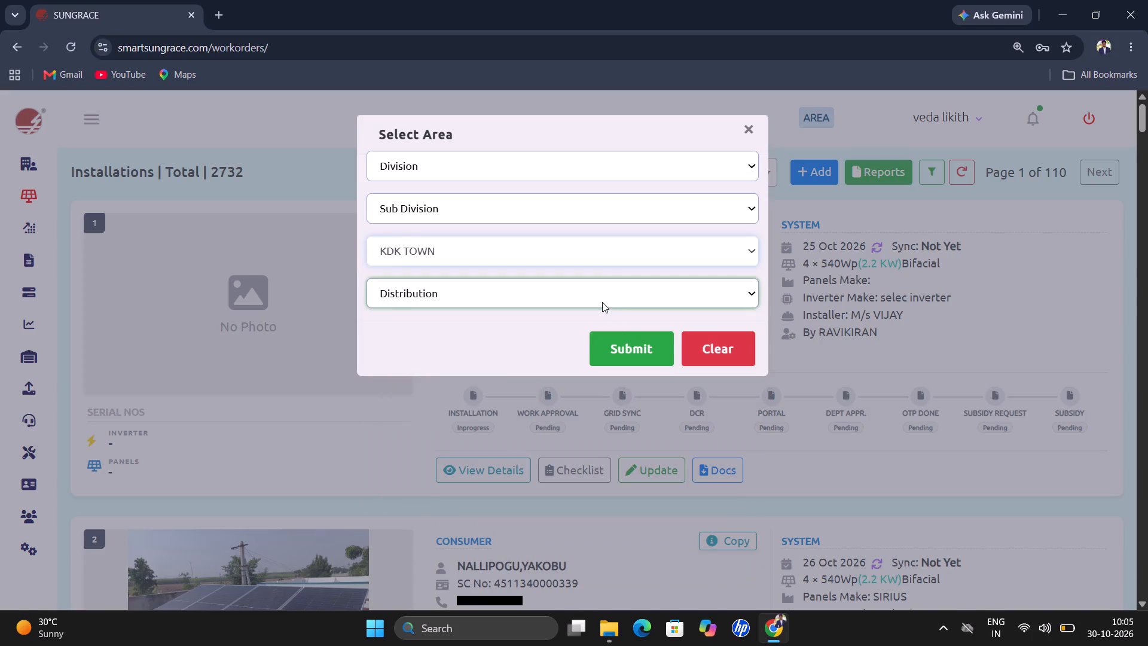
{"action": "left_click", "coordinate": [602, 302]}
{"action": "left_click", "coordinate": [584, 328]}
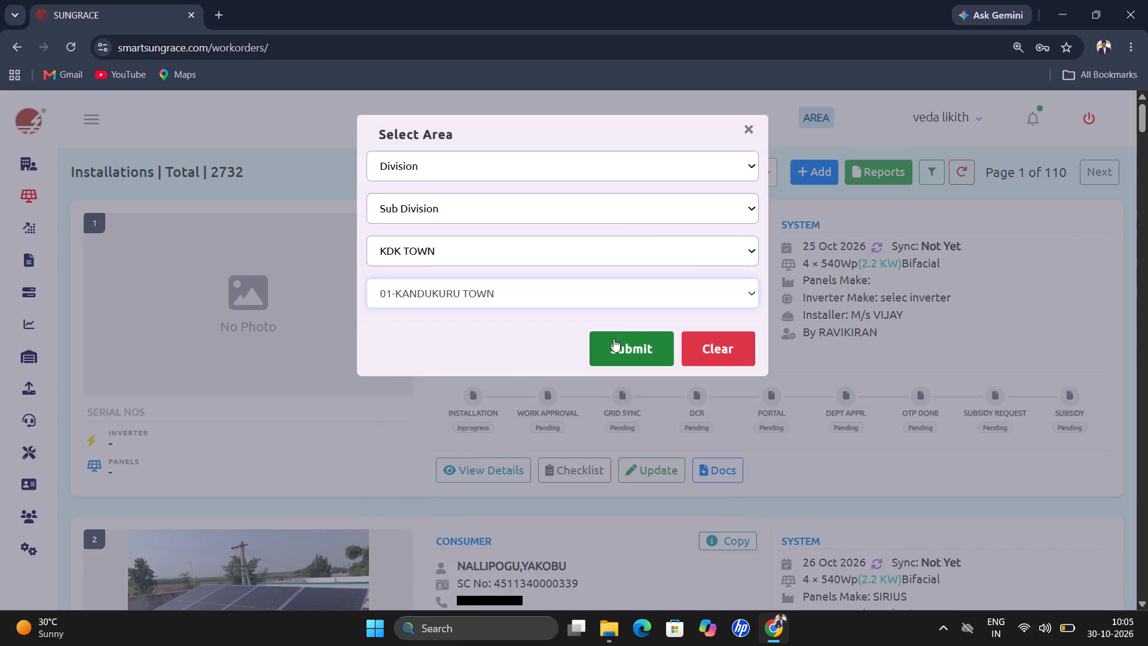
{"action": "left_click", "coordinate": [613, 339]}
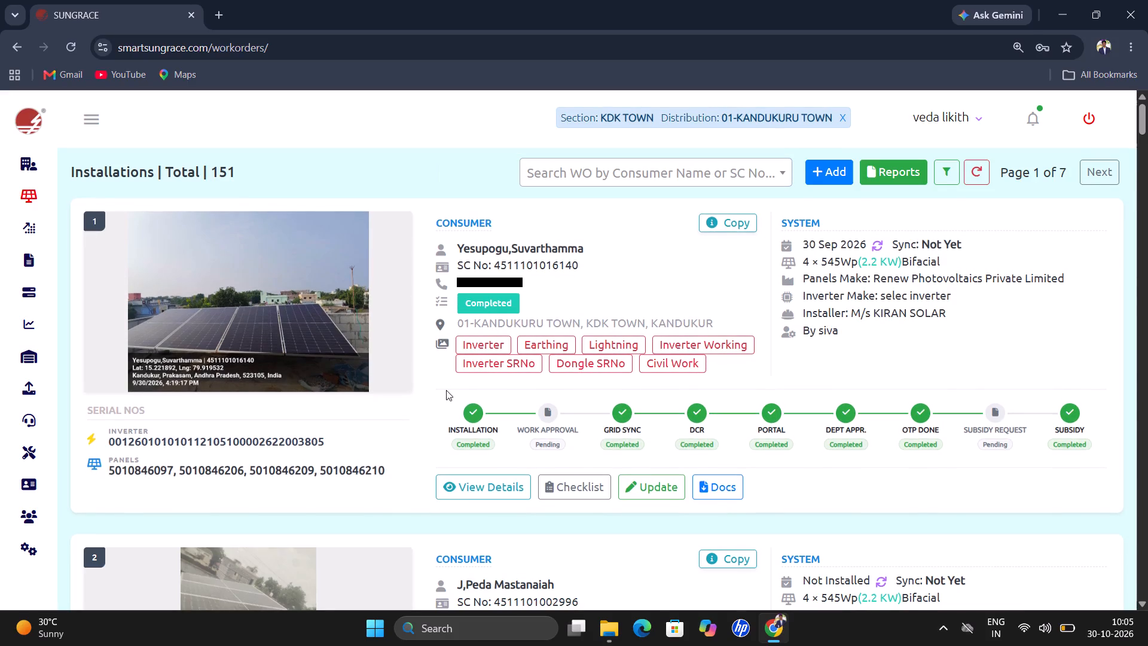
Examine the first page of Kandukuru Town installation records, checking each consumer's status and completed or pending stages.
{"action": "scroll", "coordinate": [446, 390], "scroll_direction": "down", "scroll_amount": 8}
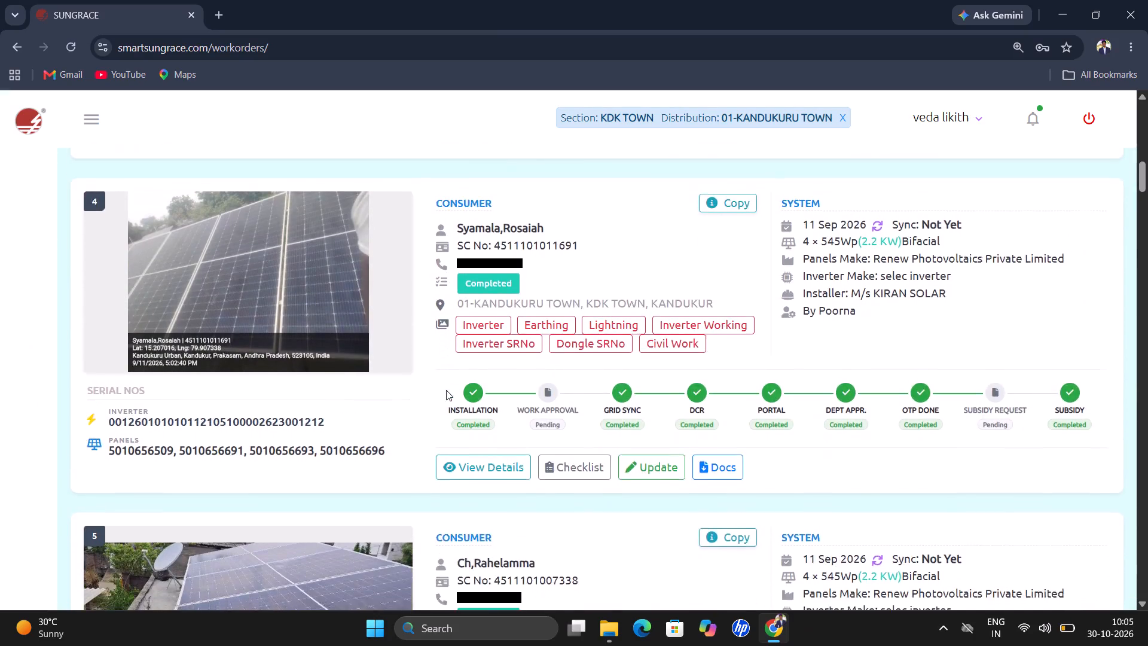
{"action": "scroll", "coordinate": [446, 390], "scroll_direction": "down", "scroll_amount": 8}
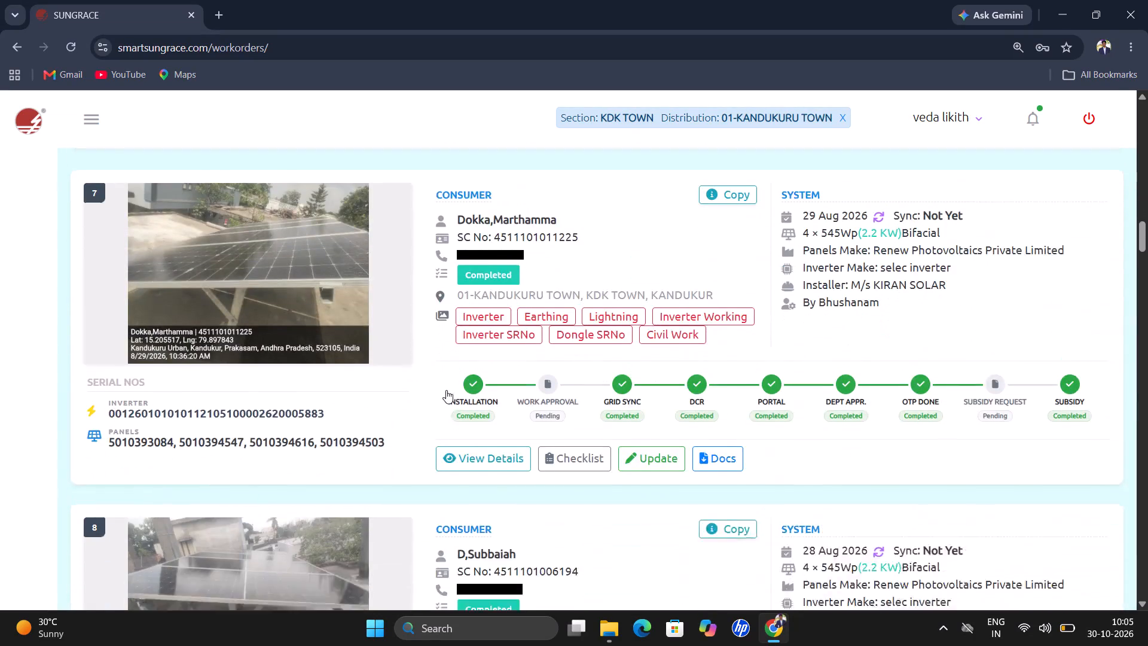
{"action": "scroll", "coordinate": [446, 390], "scroll_direction": "down", "scroll_amount": 4}
{"action": "scroll", "coordinate": [446, 390], "scroll_direction": "up", "scroll_amount": 1}
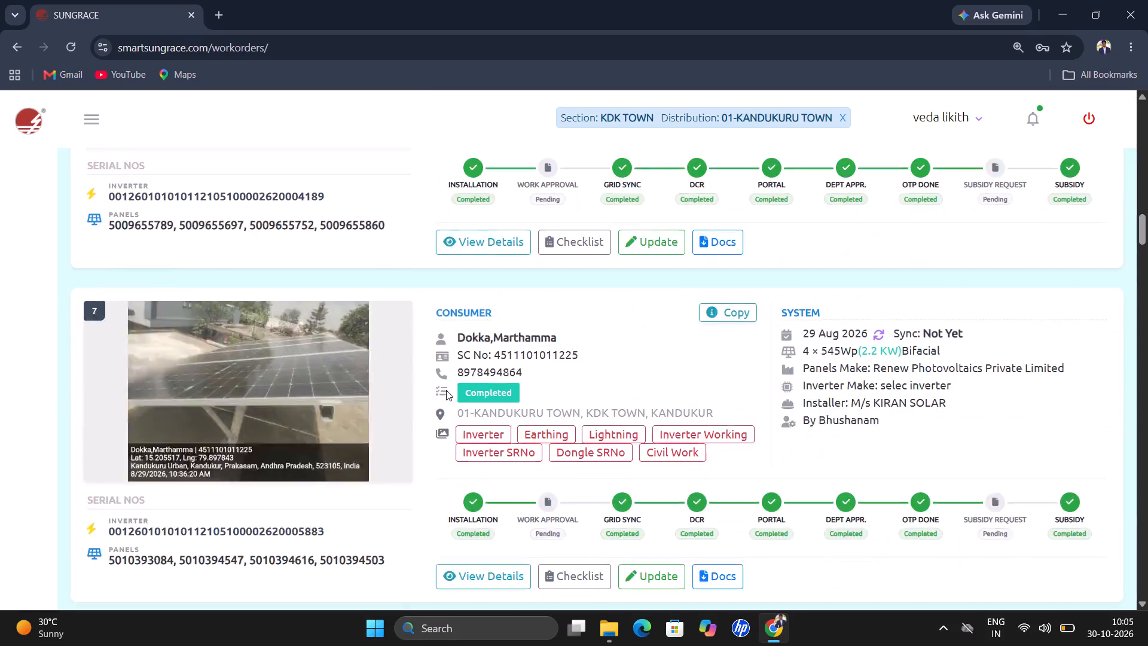
{"action": "scroll", "coordinate": [446, 390], "scroll_direction": "down", "scroll_amount": 9}
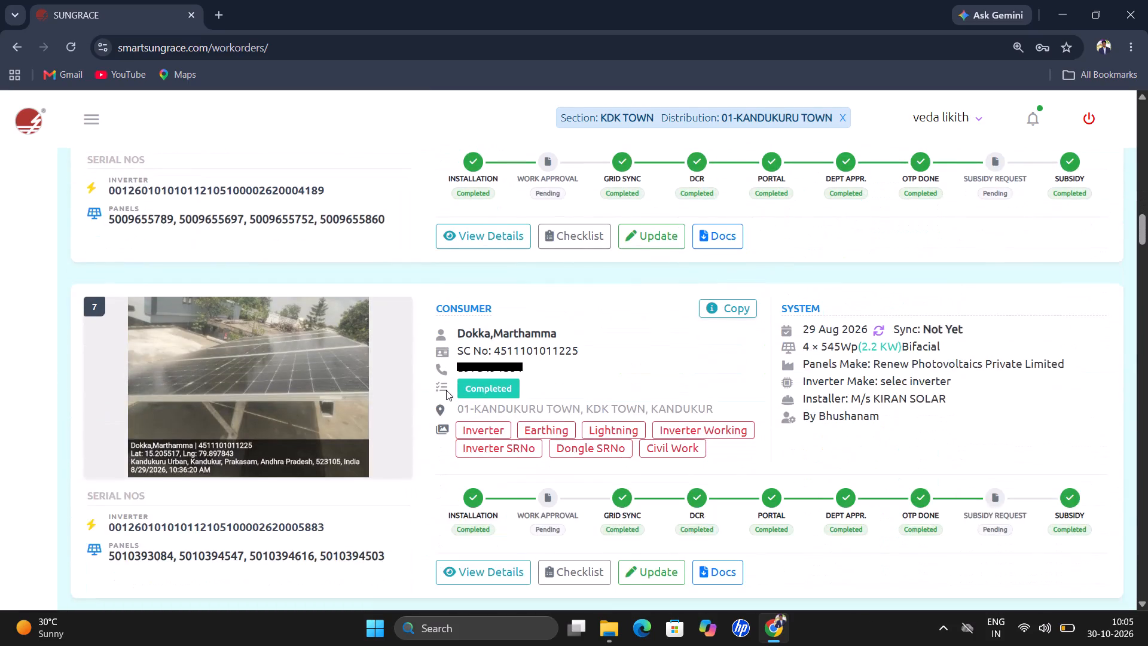
{"action": "scroll", "coordinate": [446, 390], "scroll_direction": "down", "scroll_amount": 7}
{"action": "scroll", "coordinate": [446, 390], "scroll_direction": "down", "scroll_amount": 16}
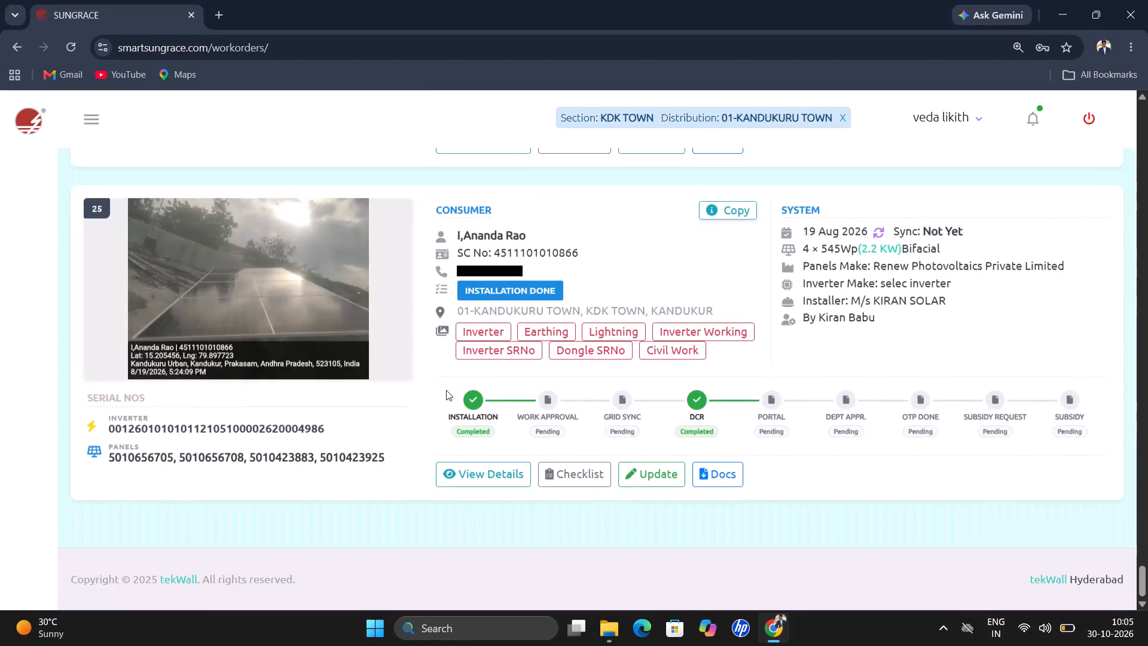
{"action": "scroll", "coordinate": [446, 390], "scroll_direction": "down", "scroll_amount": 2}
{"action": "scroll", "coordinate": [590, 336], "scroll_direction": "up", "scroll_amount": 4}
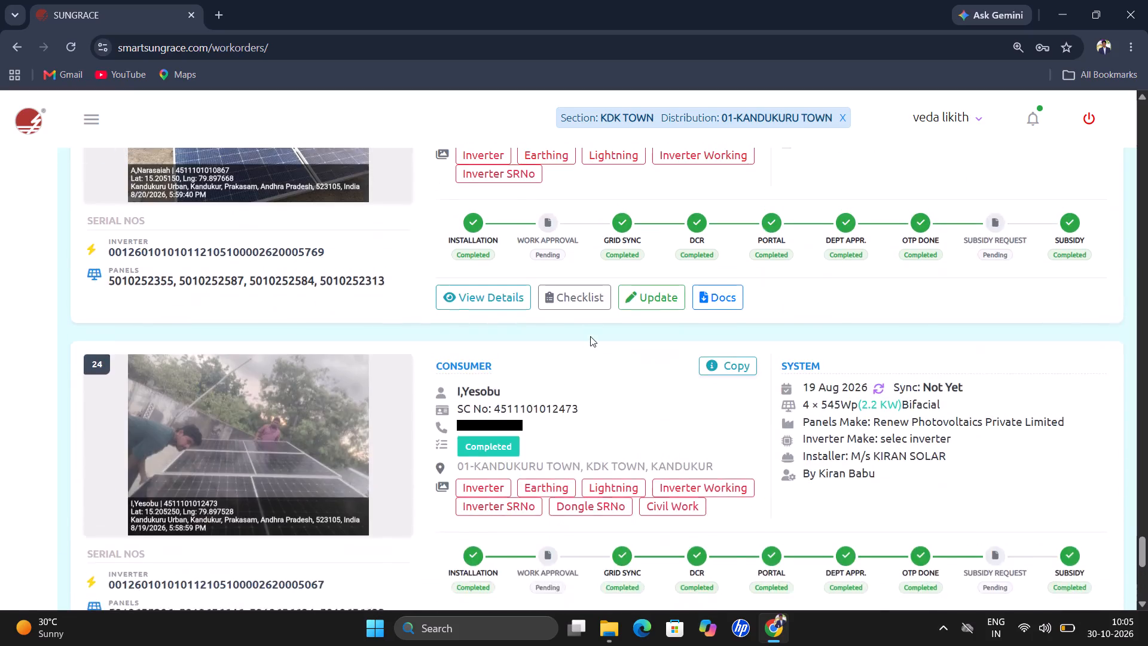
{"action": "scroll", "coordinate": [590, 336], "scroll_direction": "up", "scroll_amount": 4}
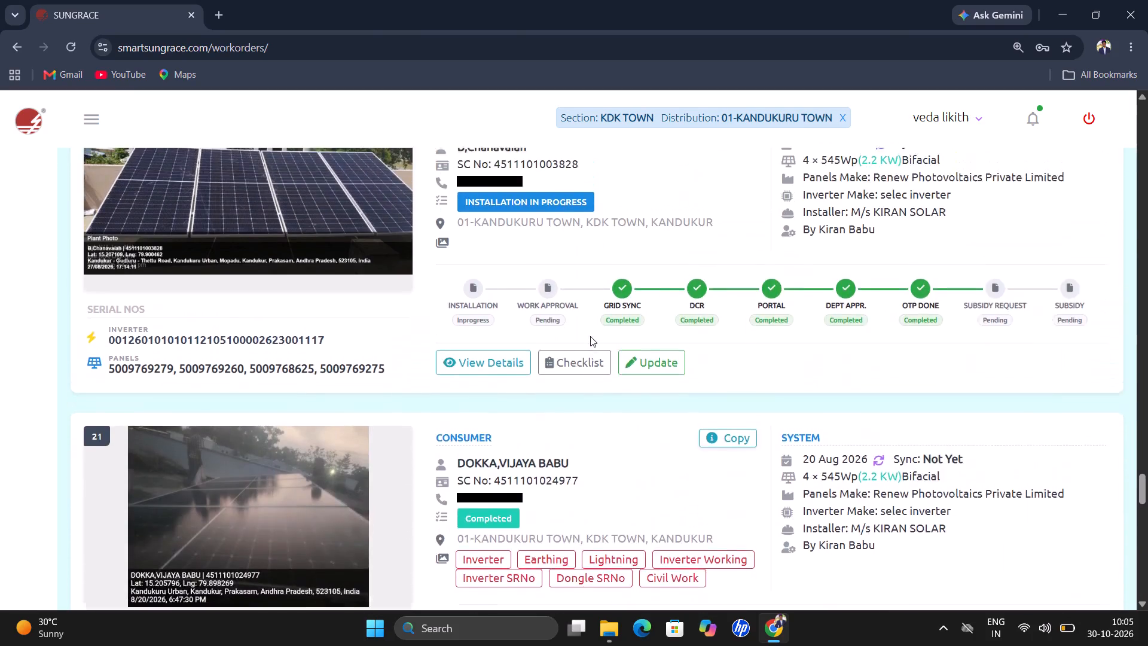
{"action": "scroll", "coordinate": [590, 336], "scroll_direction": "up", "scroll_amount": 7}
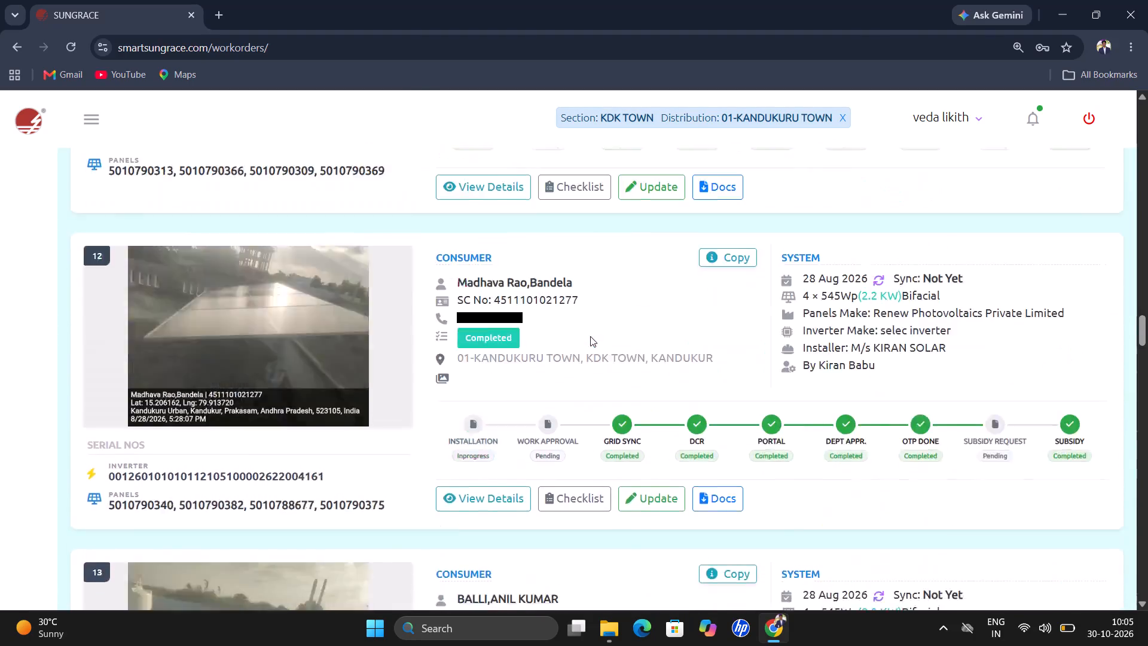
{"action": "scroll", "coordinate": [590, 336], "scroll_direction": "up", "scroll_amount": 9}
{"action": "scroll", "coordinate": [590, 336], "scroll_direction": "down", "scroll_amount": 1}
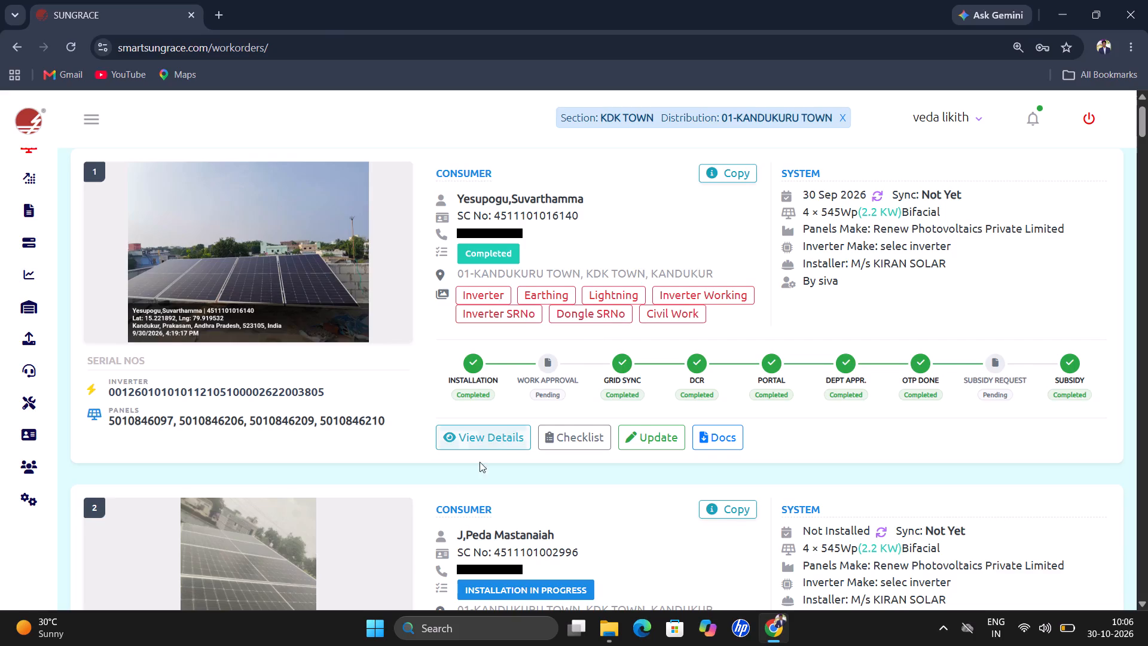
Launch the WhatsApp desktop app, leaving the filtered Kandukuru Town installations list open in the browser.
{"action": "left_click", "coordinate": [381, 633]}
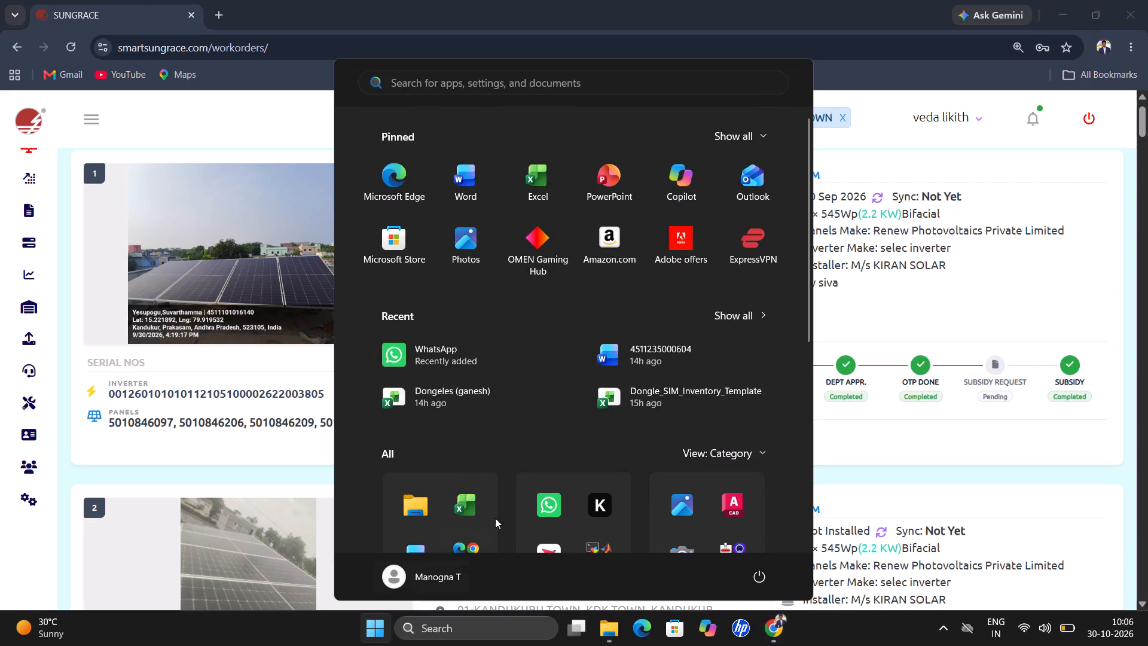
{"action": "left_click", "coordinate": [533, 489]}
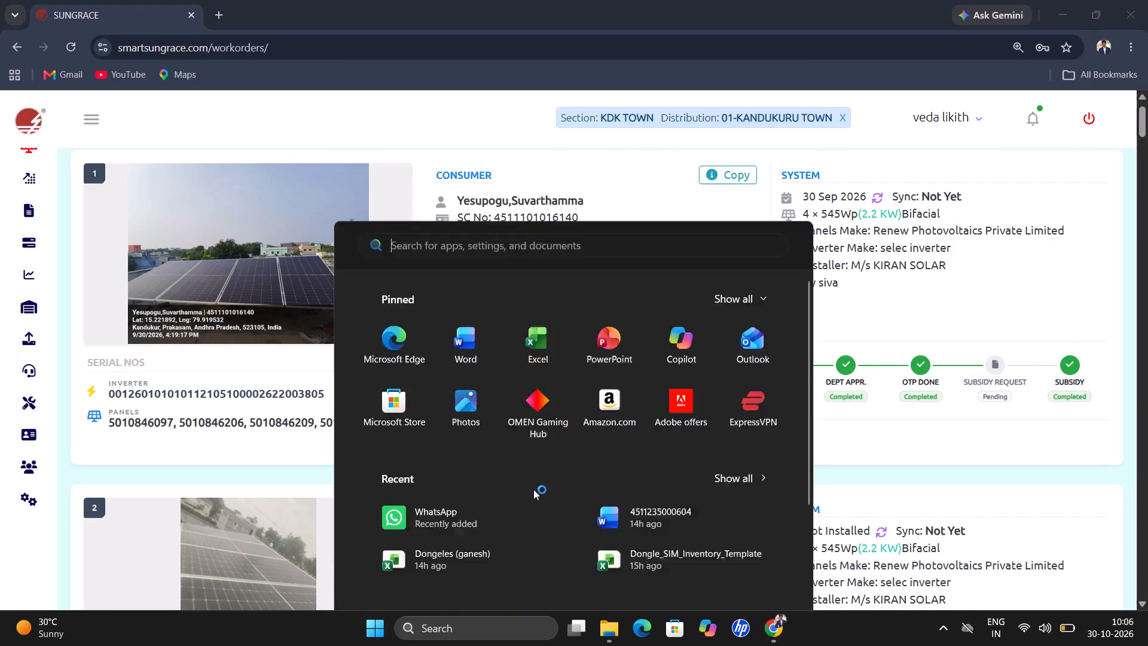
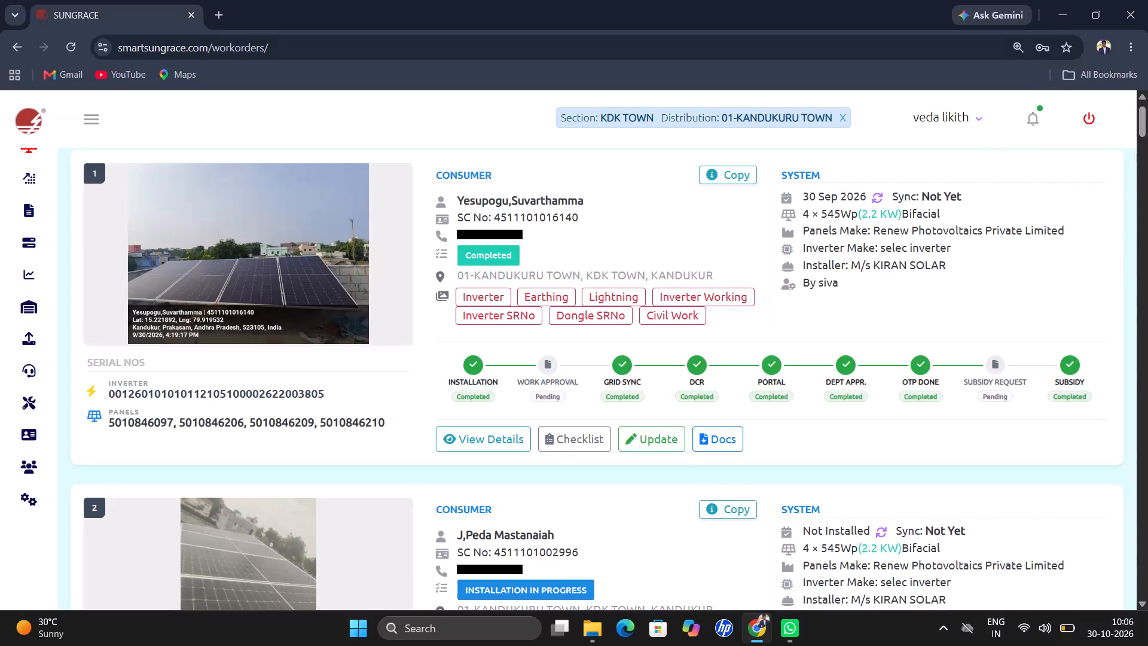
Clear the KDK TOWN section and 01-KANDUKURU TOWN distribution filter from the installations list.
{"action": "scroll", "coordinate": [715, 210], "scroll_direction": "up", "scroll_amount": 11}
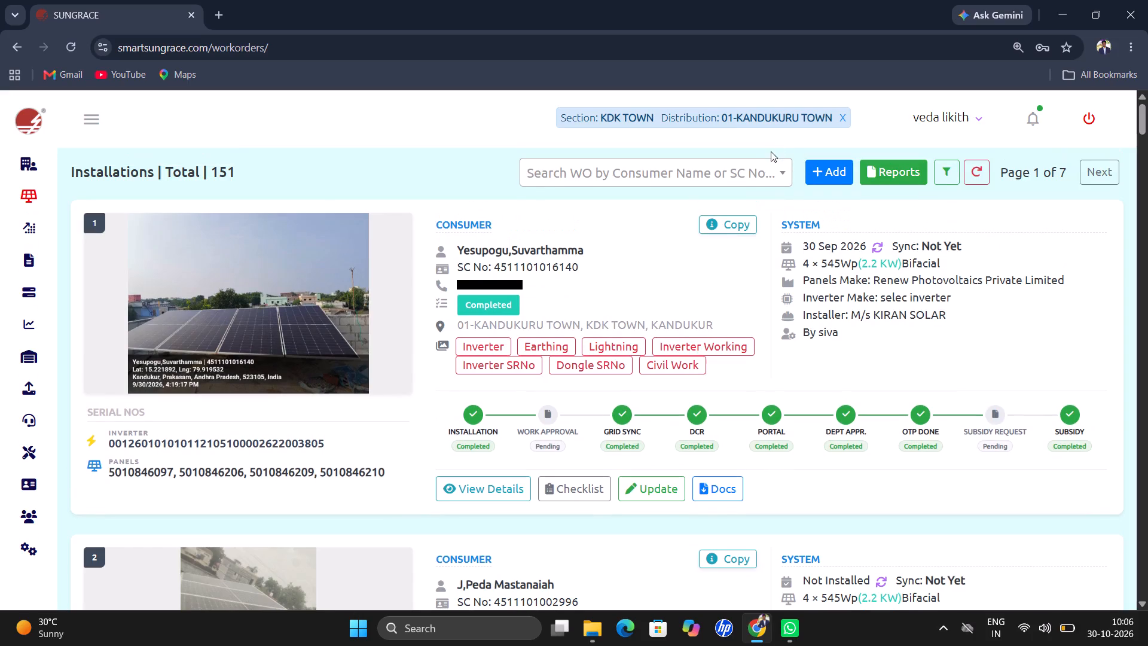
{"action": "left_click", "coordinate": [842, 114]}
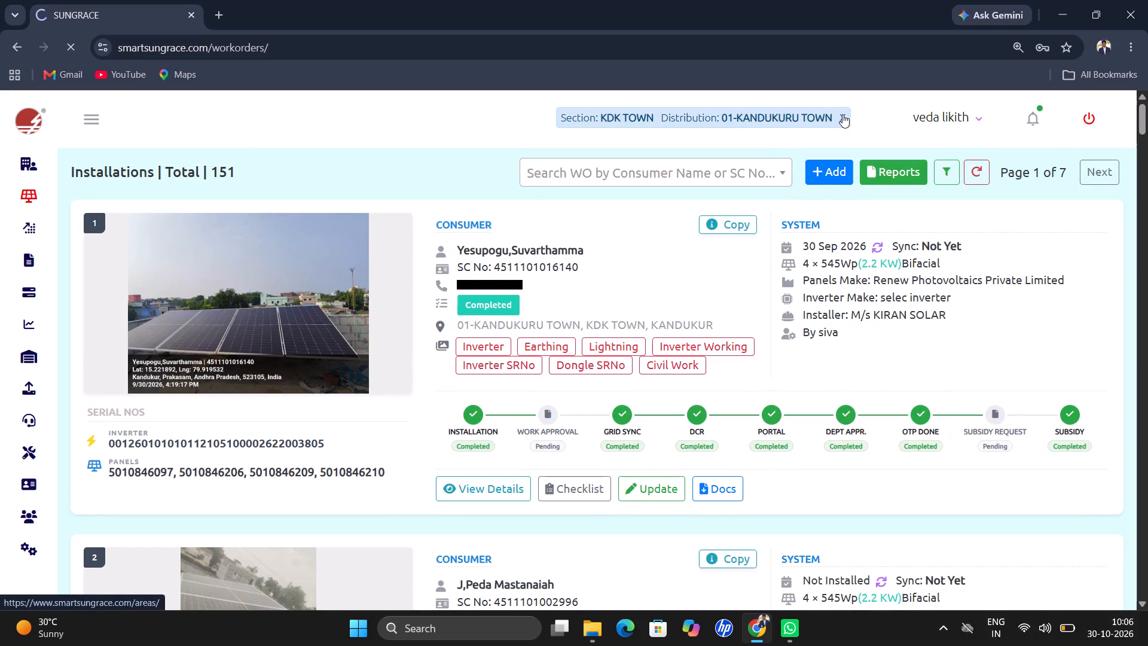
{"action": "double_click", "coordinate": [842, 114]}
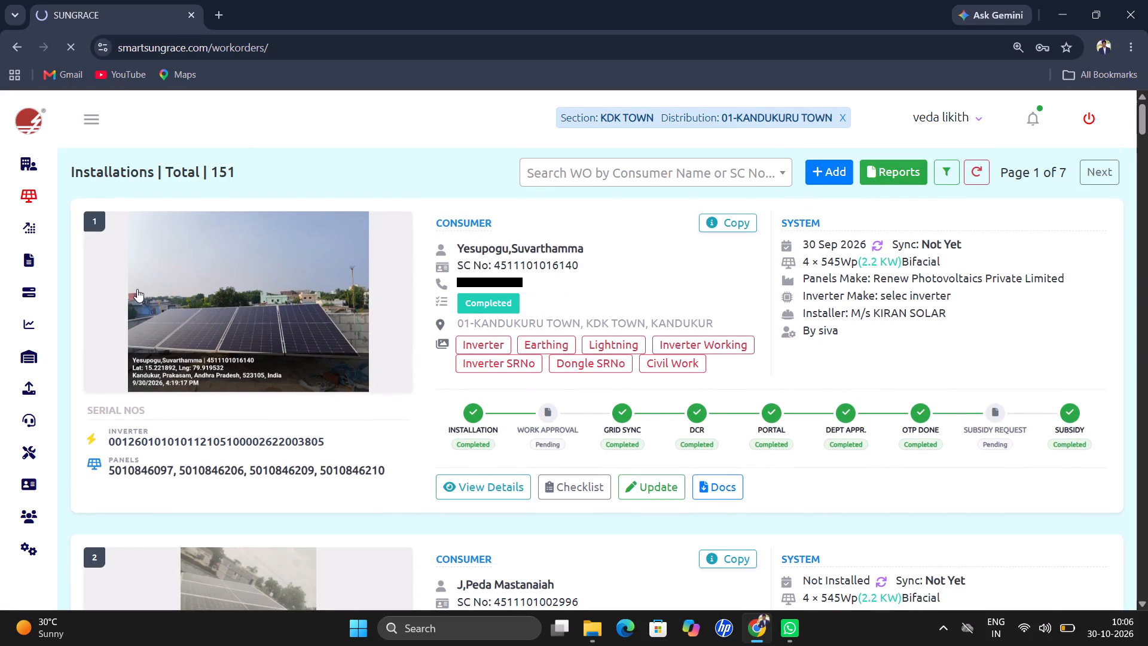
{"action": "left_click", "coordinate": [415, 170]}
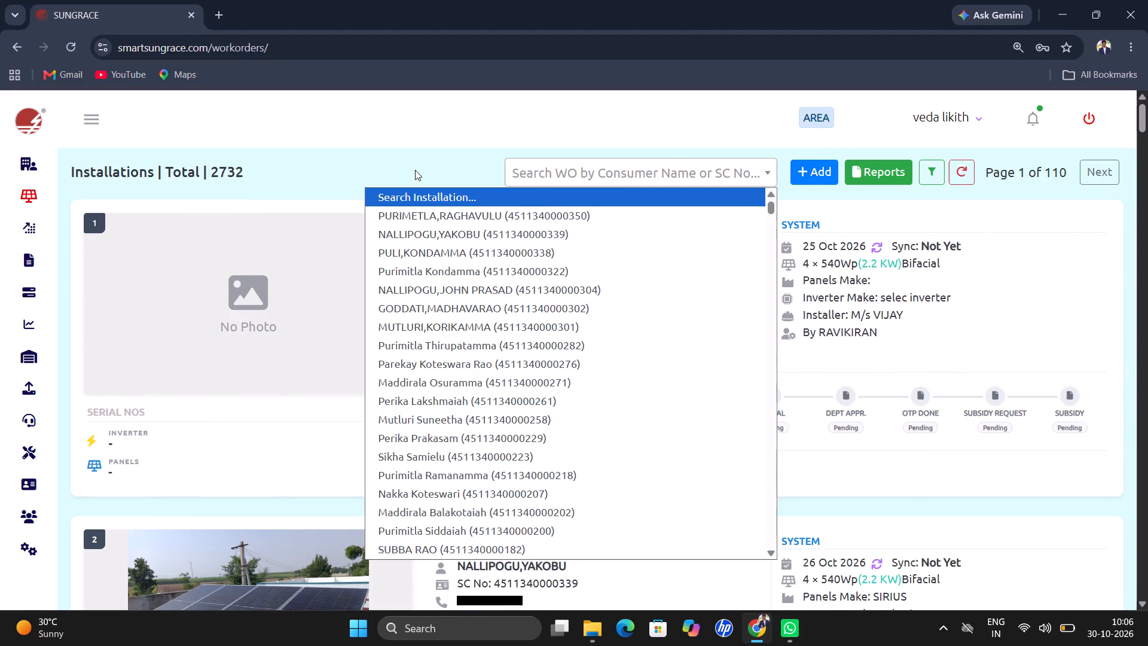
Search the installations list for the consumer's work order by full service connection number.
{"action": "left_click", "coordinate": [542, 166]}
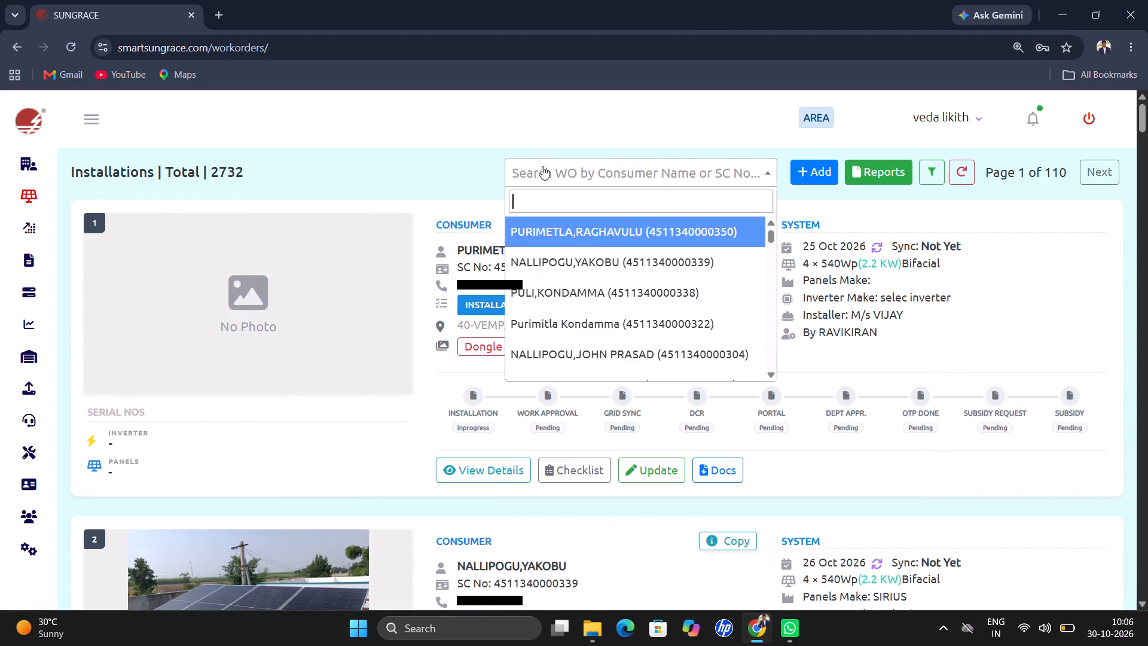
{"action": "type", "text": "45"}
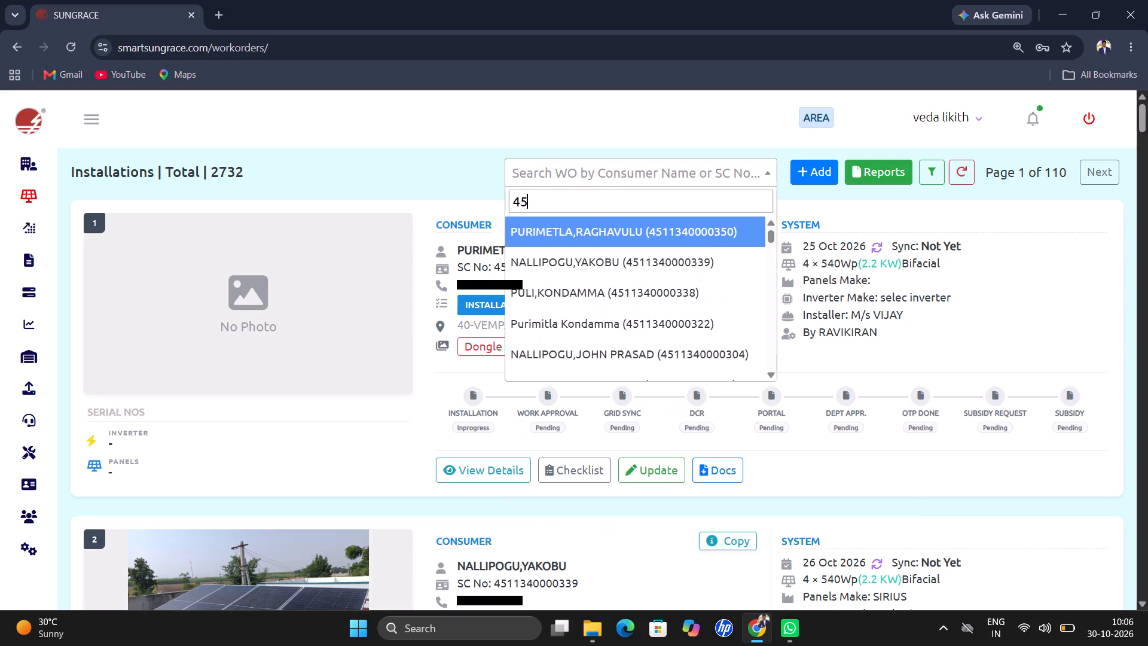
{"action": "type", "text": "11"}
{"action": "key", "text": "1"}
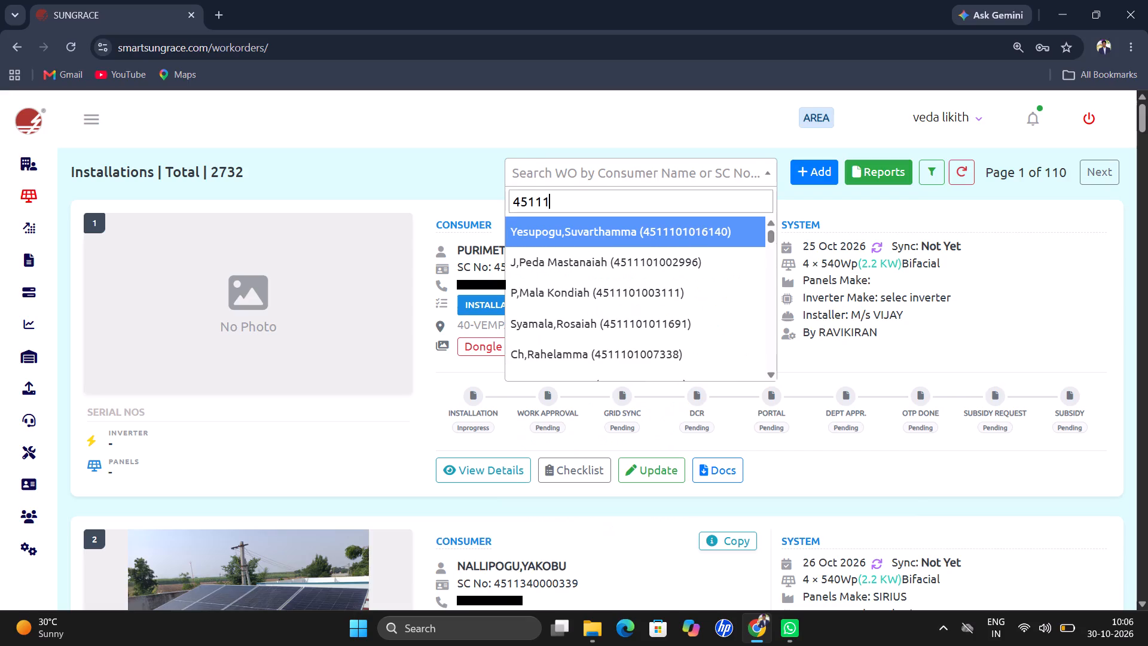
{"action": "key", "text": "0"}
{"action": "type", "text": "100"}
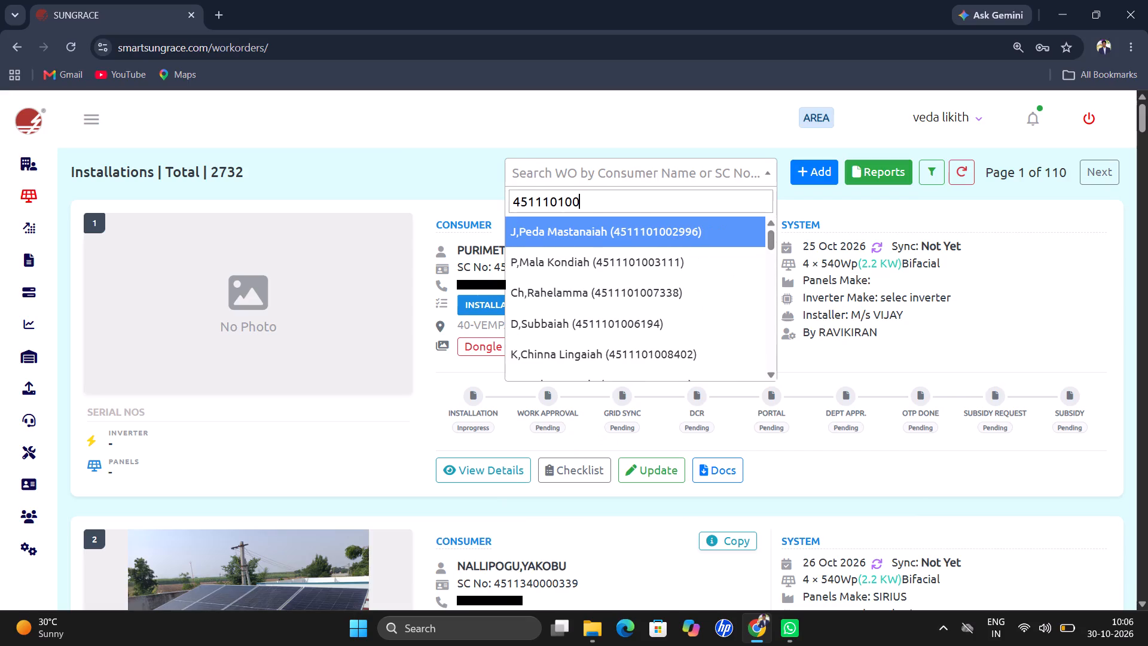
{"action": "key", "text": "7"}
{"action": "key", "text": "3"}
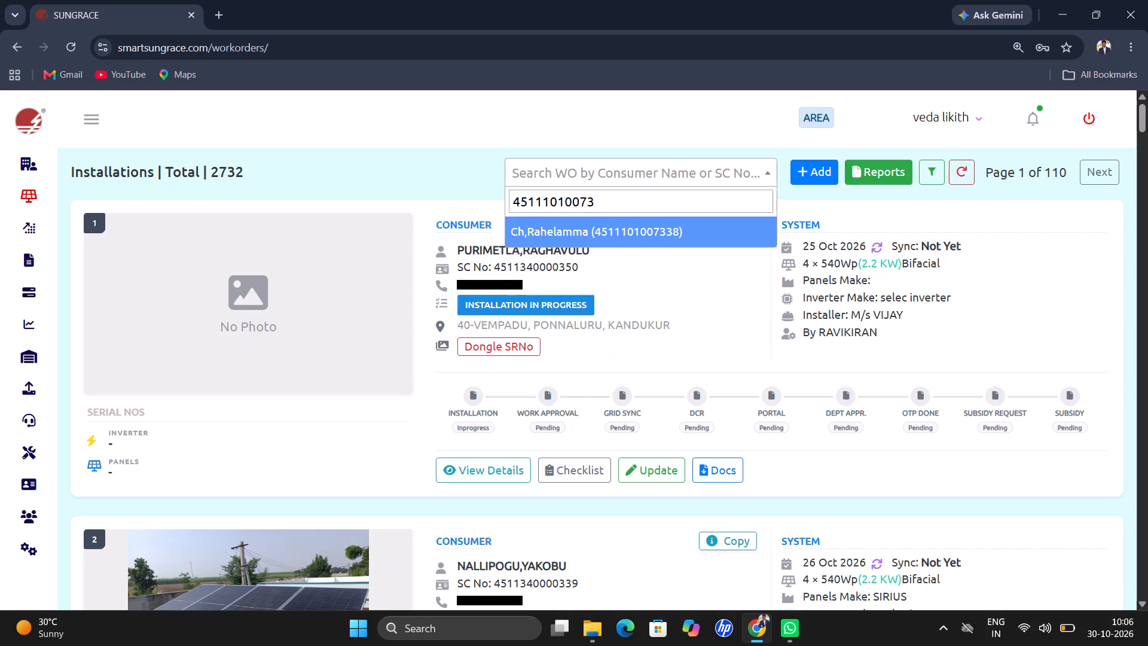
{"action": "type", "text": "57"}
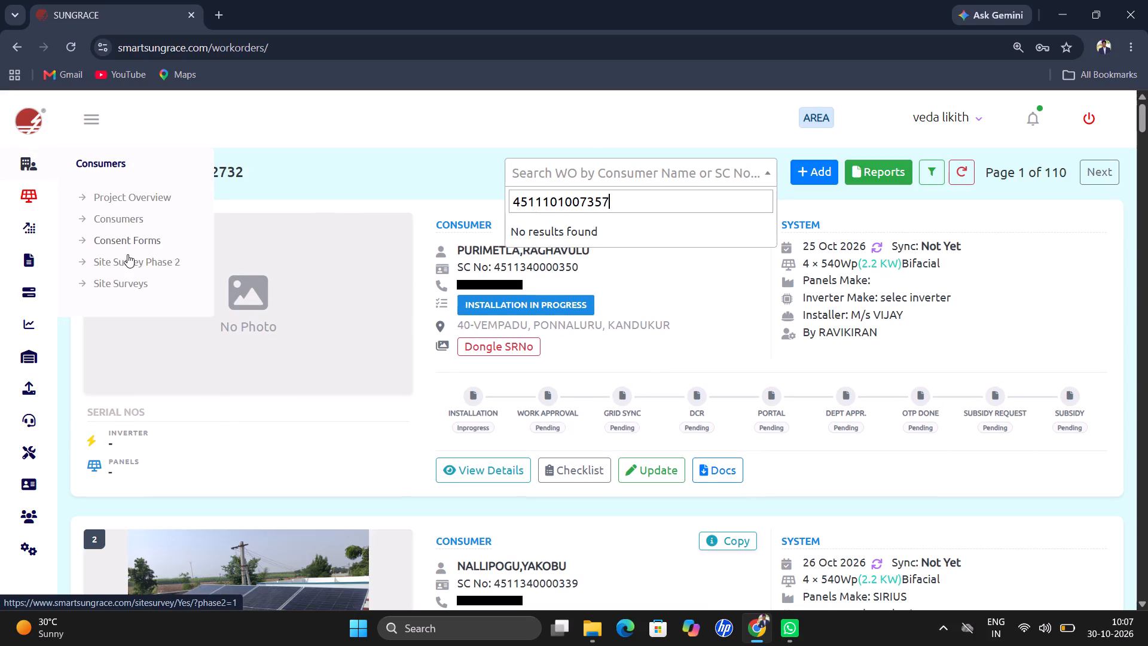
In the Site Survey Phase 2 list, search for the same service connection number and open the matching consumer's survey record.
{"action": "left_click", "coordinate": [127, 257]}
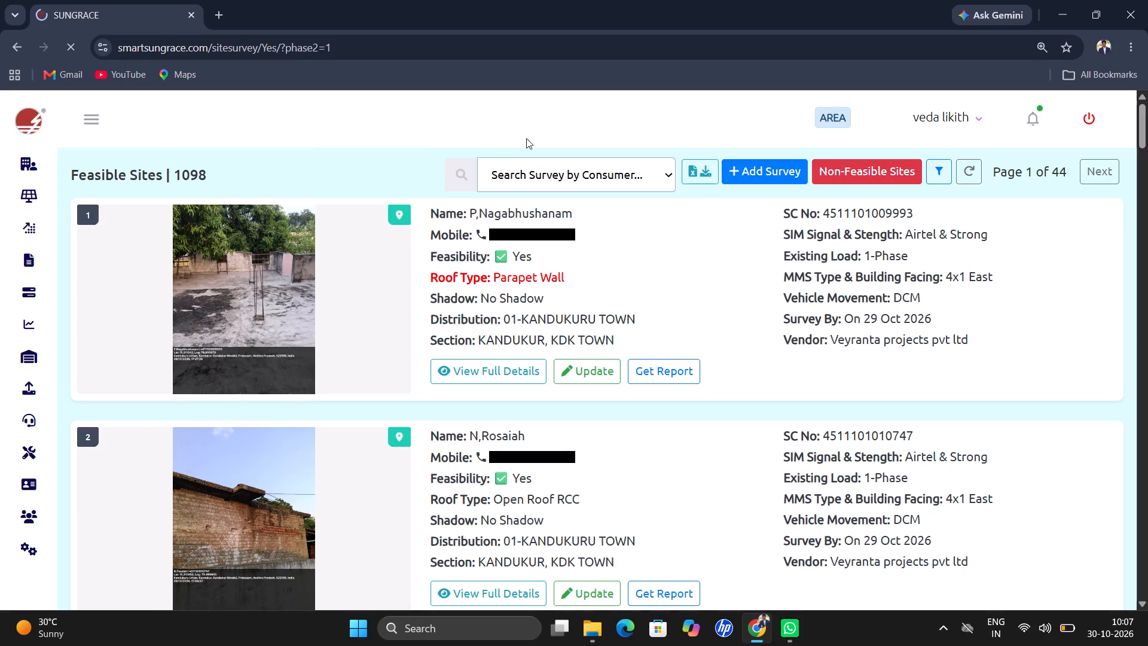
{"action": "left_click", "coordinate": [540, 171]}
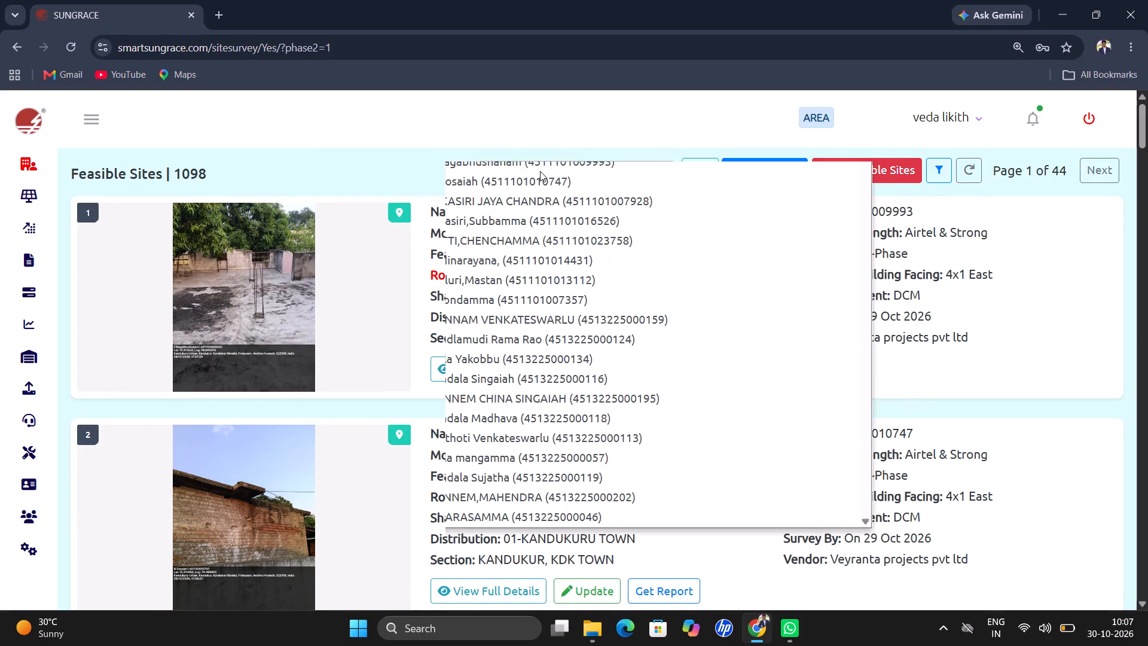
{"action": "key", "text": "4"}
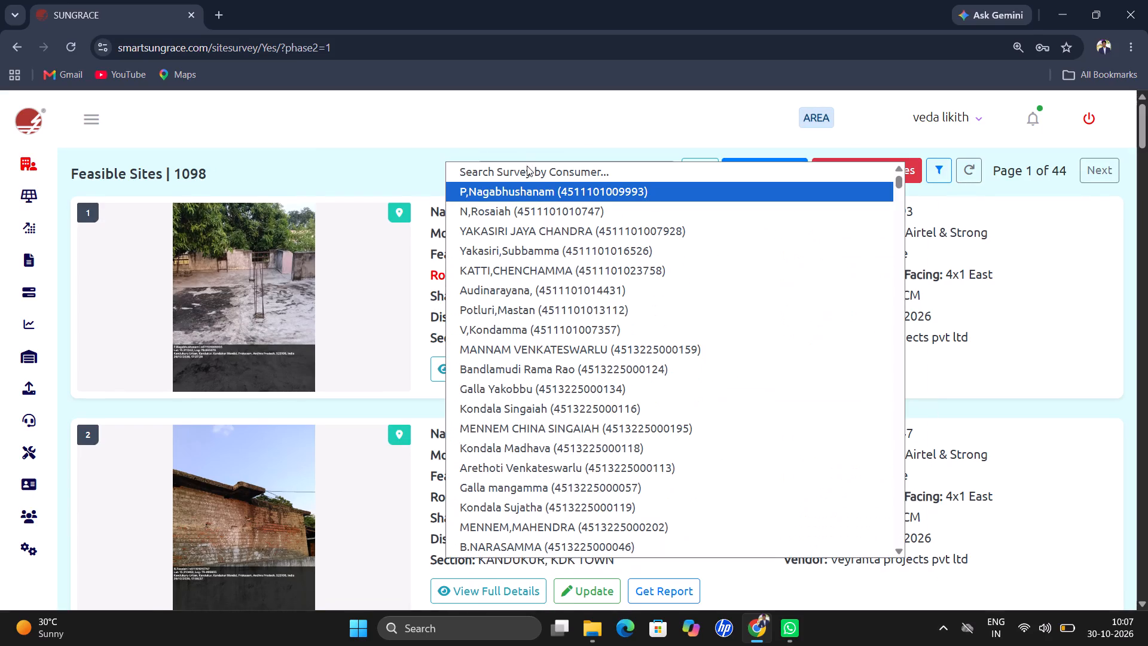
{"action": "left_click", "coordinate": [527, 166]}
{"action": "left_click", "coordinate": [527, 166]}
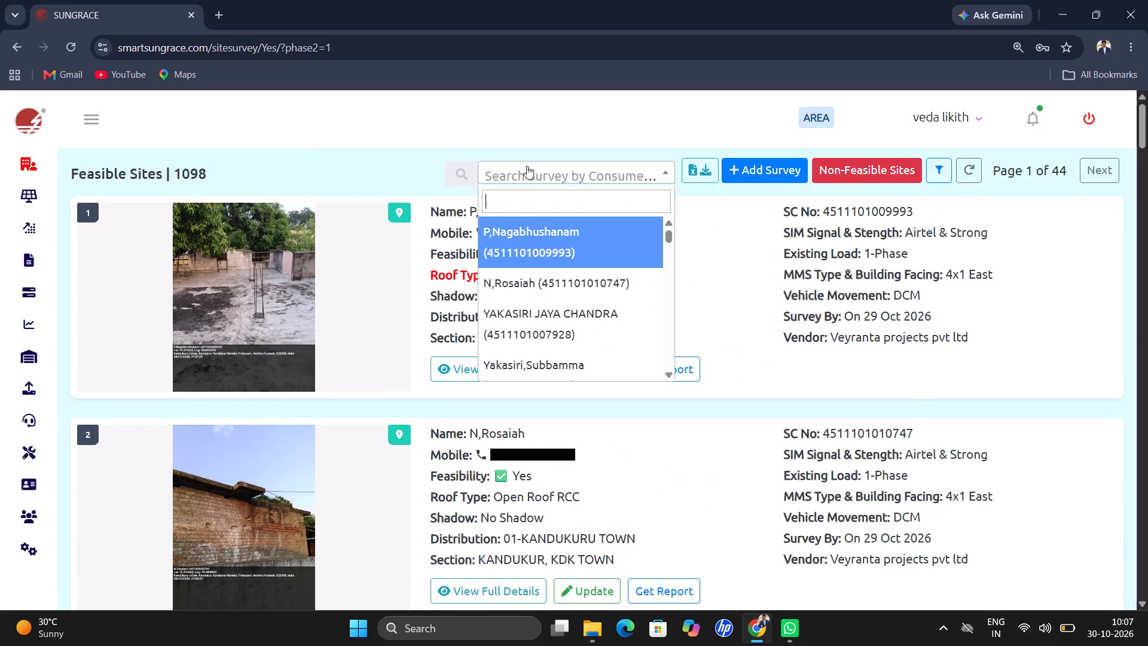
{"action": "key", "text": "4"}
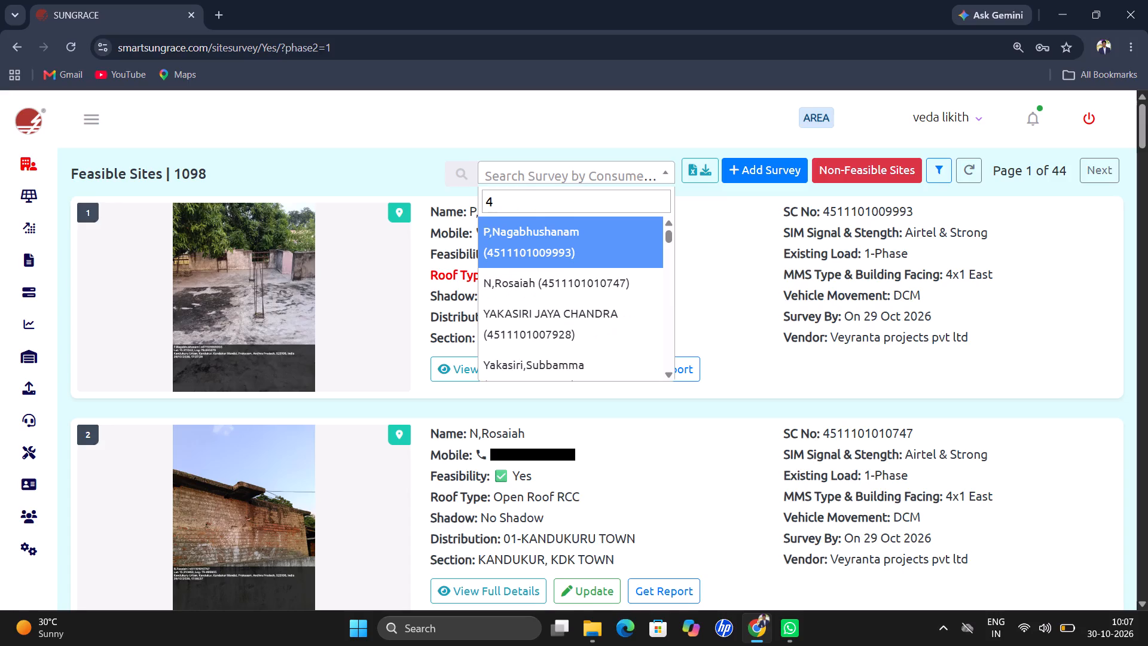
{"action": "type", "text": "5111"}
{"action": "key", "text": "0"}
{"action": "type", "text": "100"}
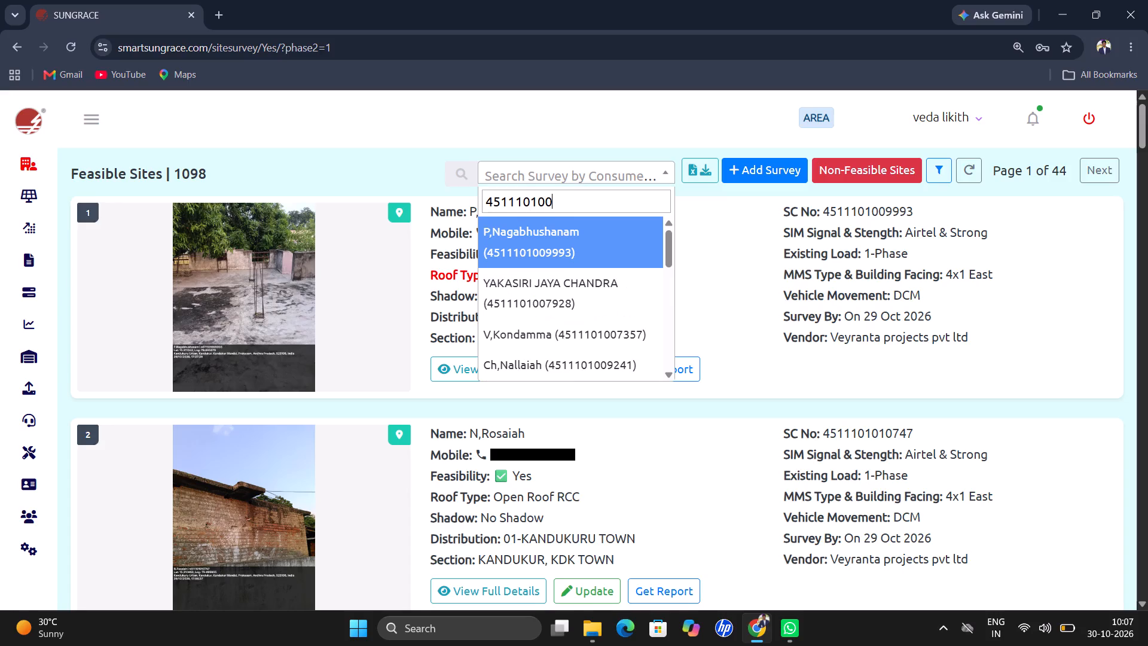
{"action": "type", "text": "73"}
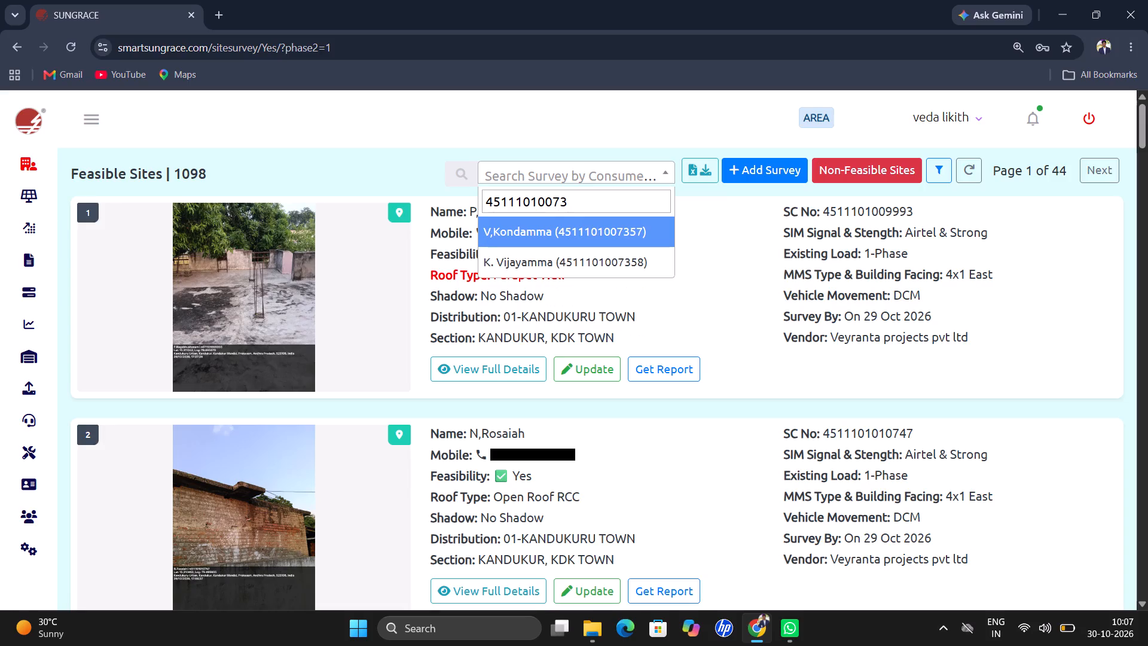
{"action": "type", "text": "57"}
{"action": "left_click", "coordinate": [530, 244]}
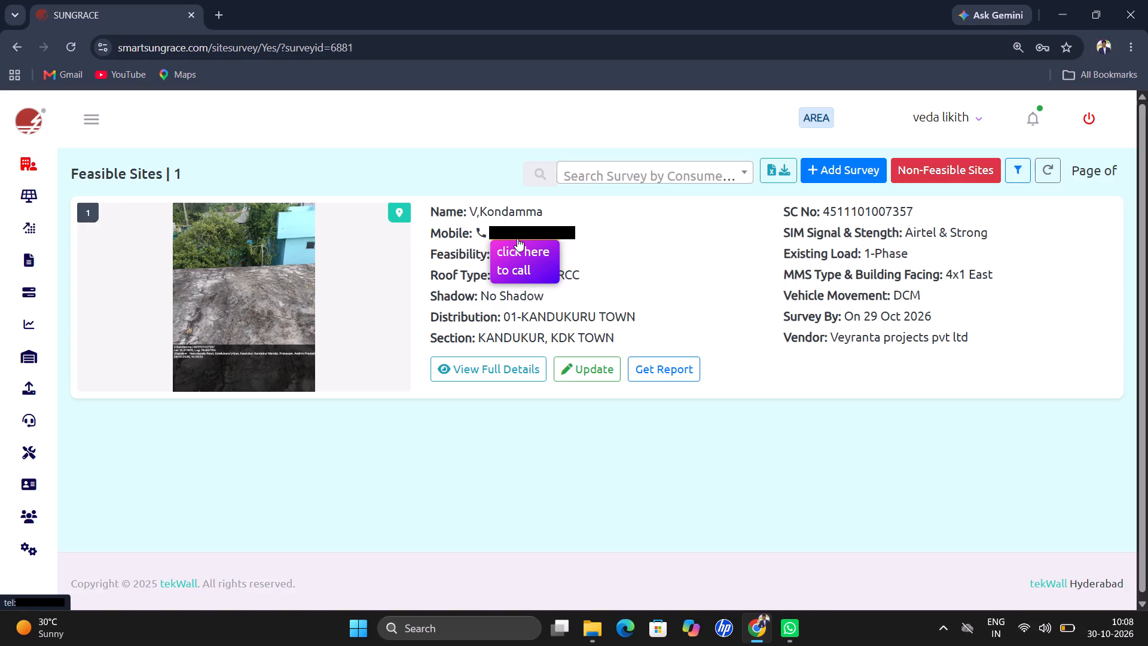
{"action": "left_click", "coordinate": [477, 440]}
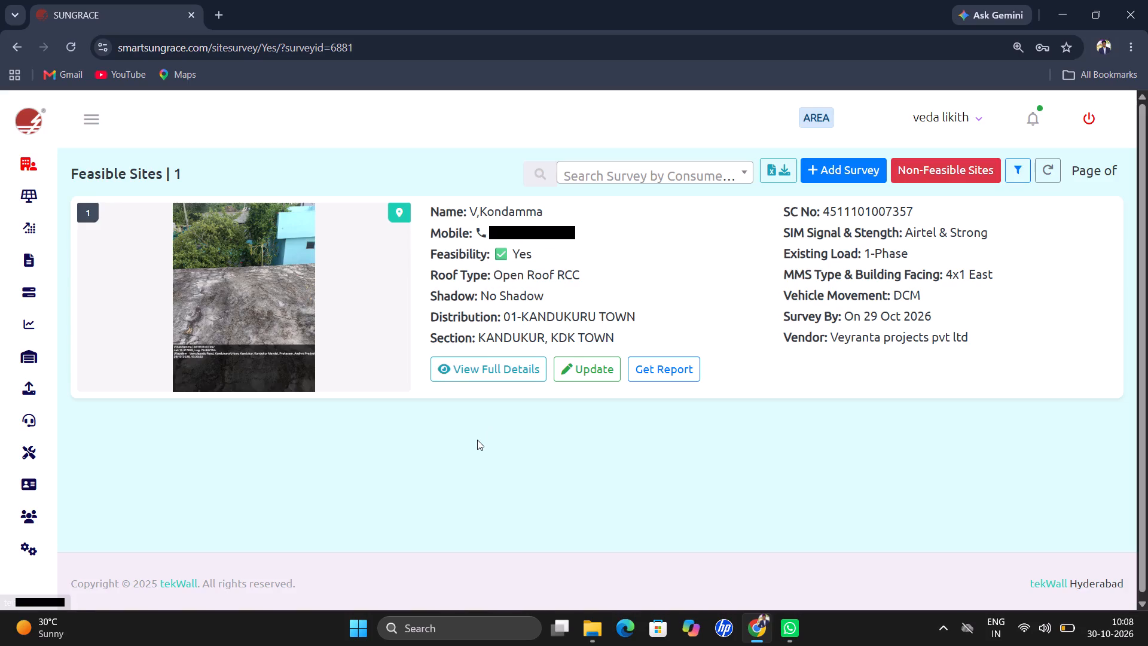
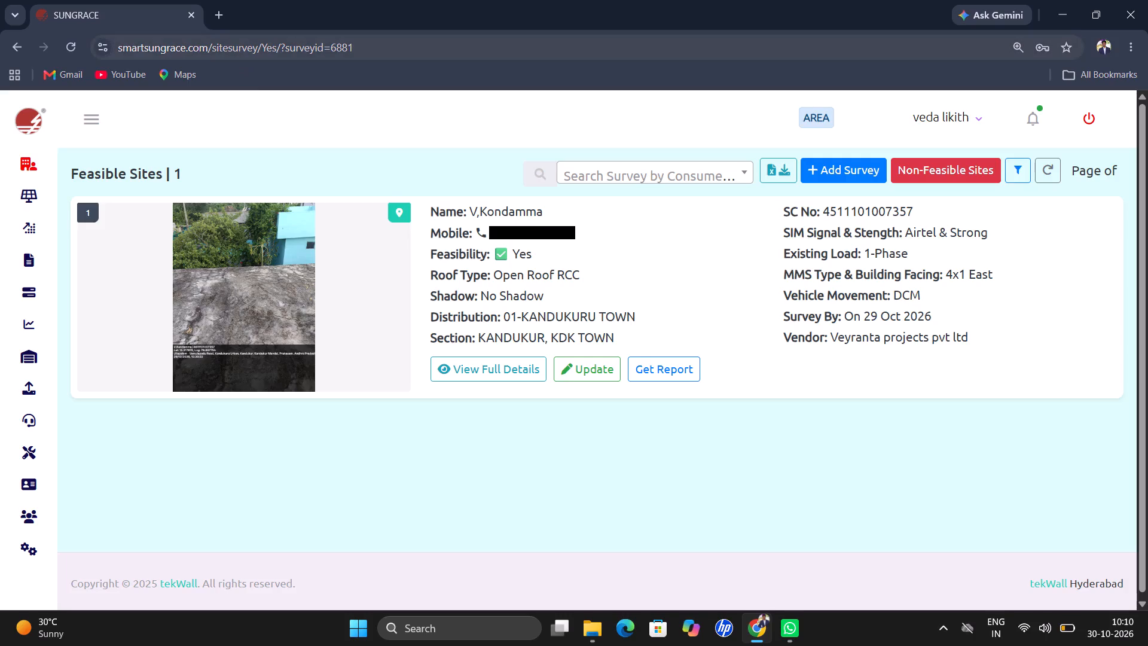
Open a new browser tab and start a Google search.
{"action": "left_click", "coordinate": [223, 19]}
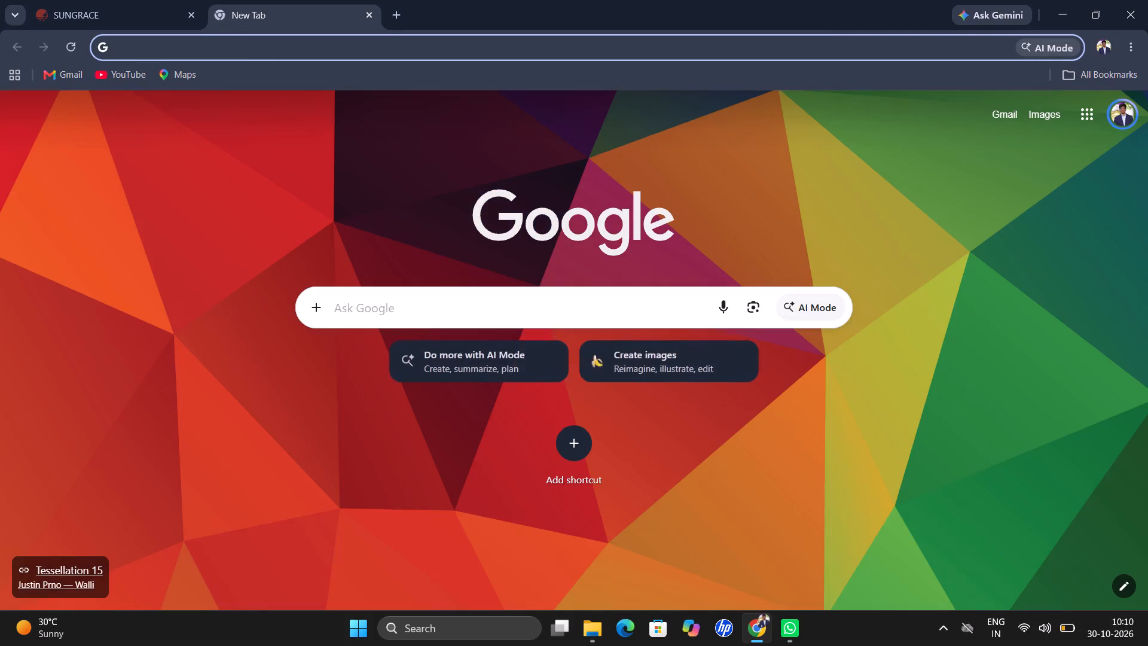
{"action": "left_click", "coordinate": [377, 302]}
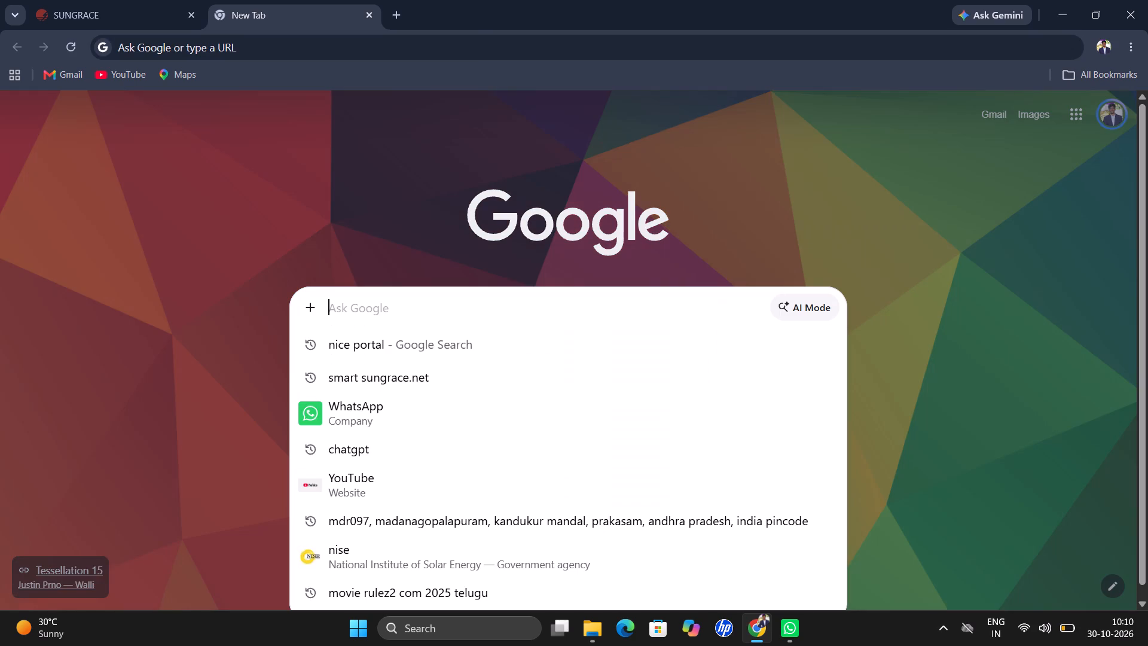
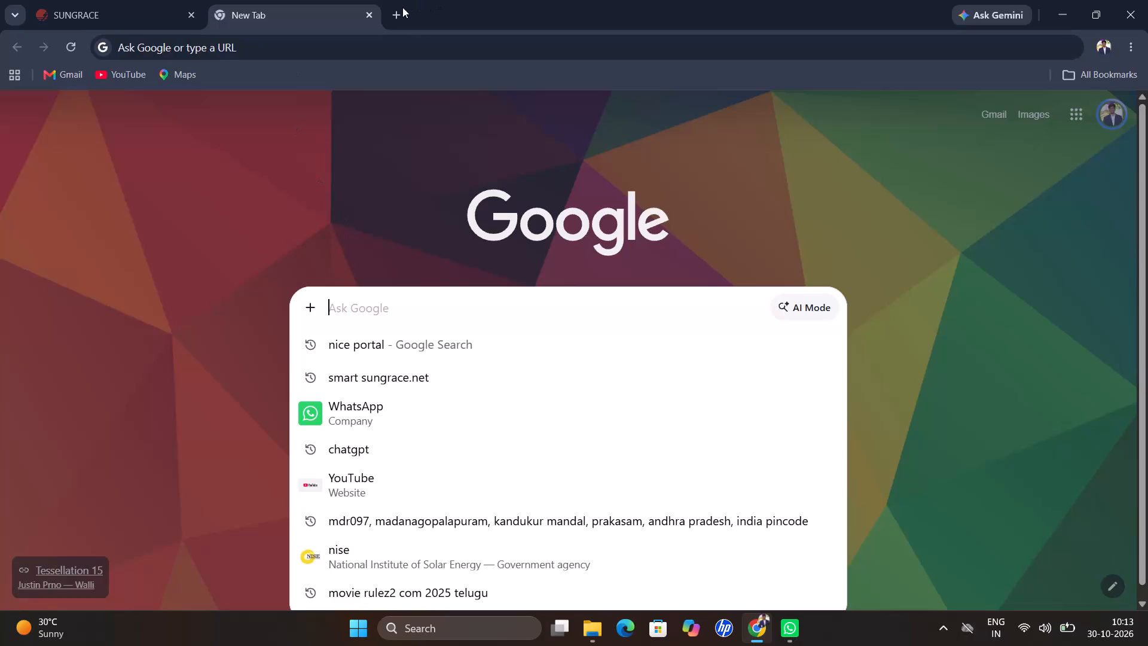
Search Google for "smart sungrace.net" using the earlier search suggestion.
{"action": "left_click_drag", "start_coordinate": [238, 37], "coordinate": [249, 25]}
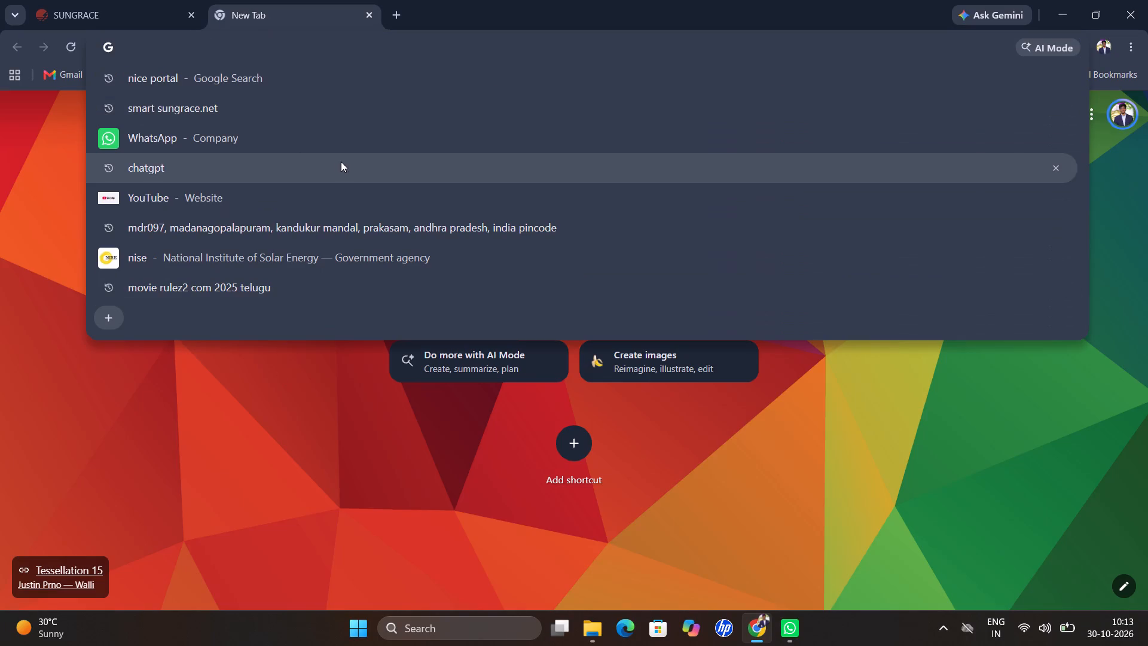
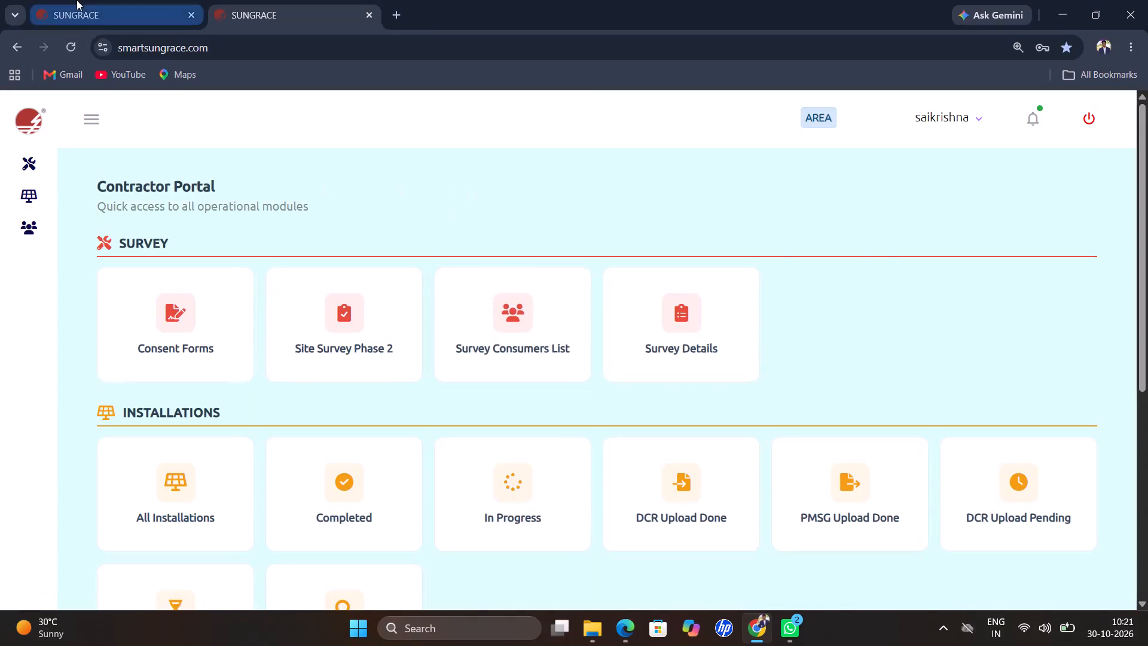
Switch back to the first SUNGRACE tab and load the Contractor Portal home page there.
{"action": "left_click", "coordinate": [77, 0]}
{"action": "left_click", "coordinate": [41, 121]}
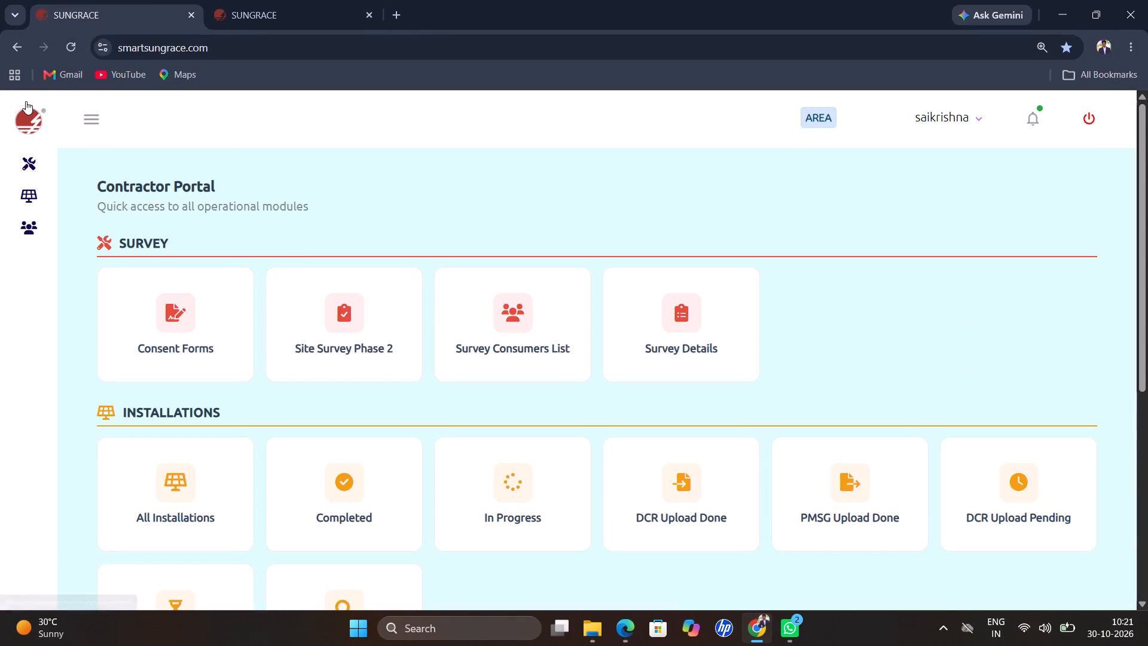
{"action": "left_click", "coordinate": [25, 103]}
Switch to the Contractor Portal home page open in the second SUNGRACE browser tab.
{"action": "left_click", "coordinate": [344, 22]}
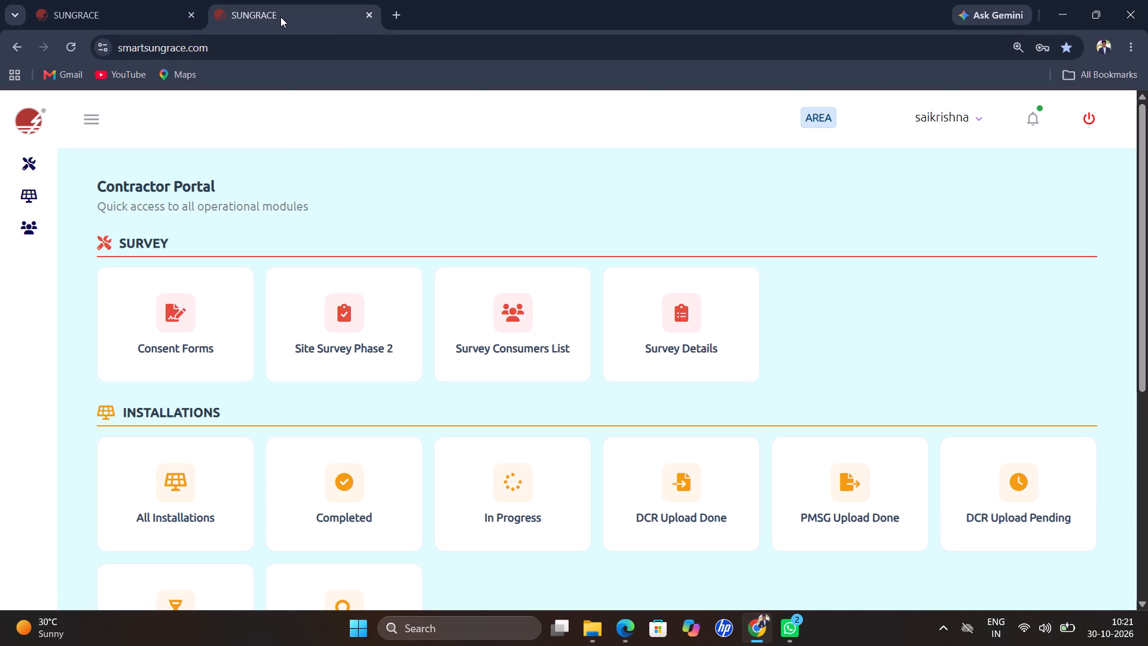
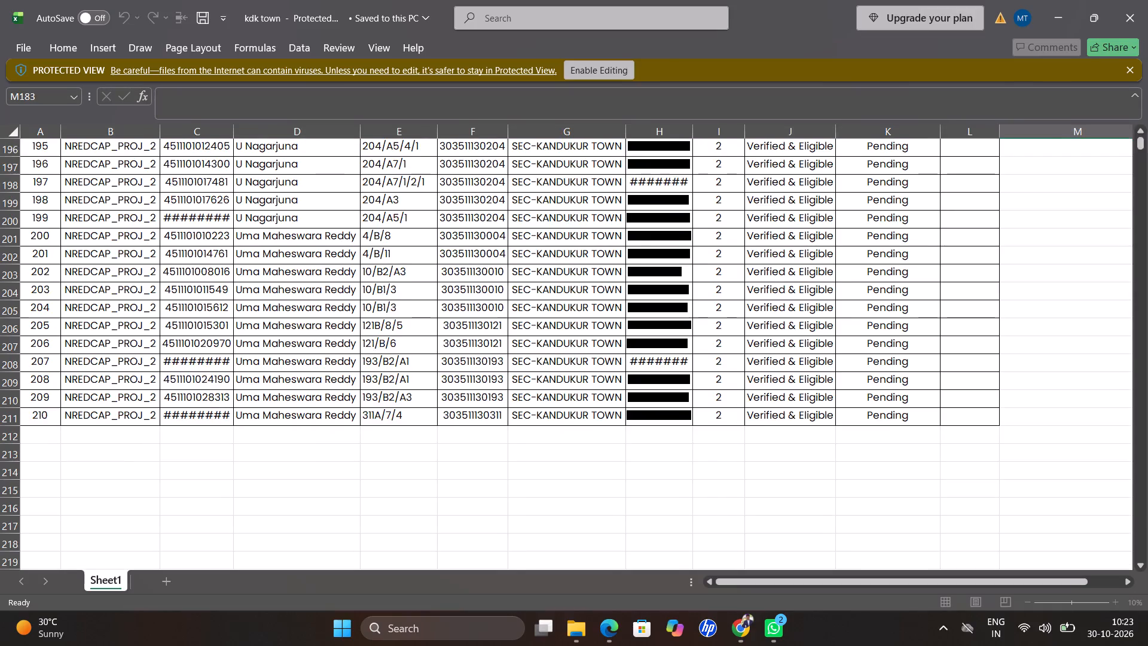
In the kdk town Excel workbook, select the hidden service connection number for serial 135 to view it in full.
{"action": "scroll", "coordinate": [392, 322], "scroll_direction": "up", "scroll_amount": 14}
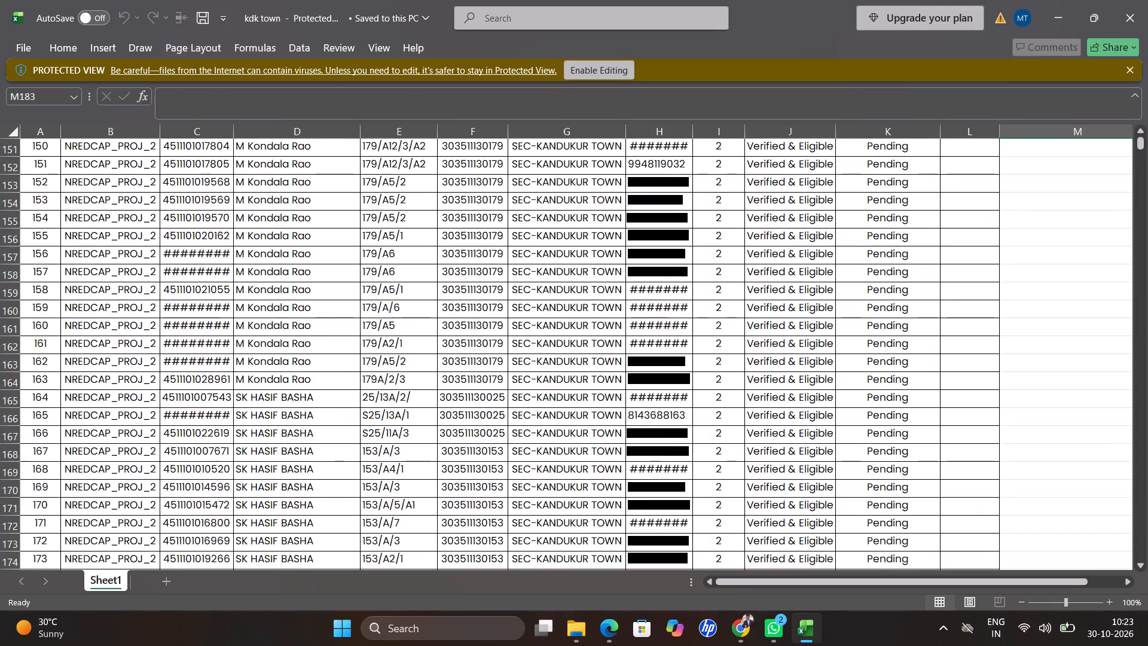
{"action": "scroll", "coordinate": [392, 322], "scroll_direction": "up", "scroll_amount": 10}
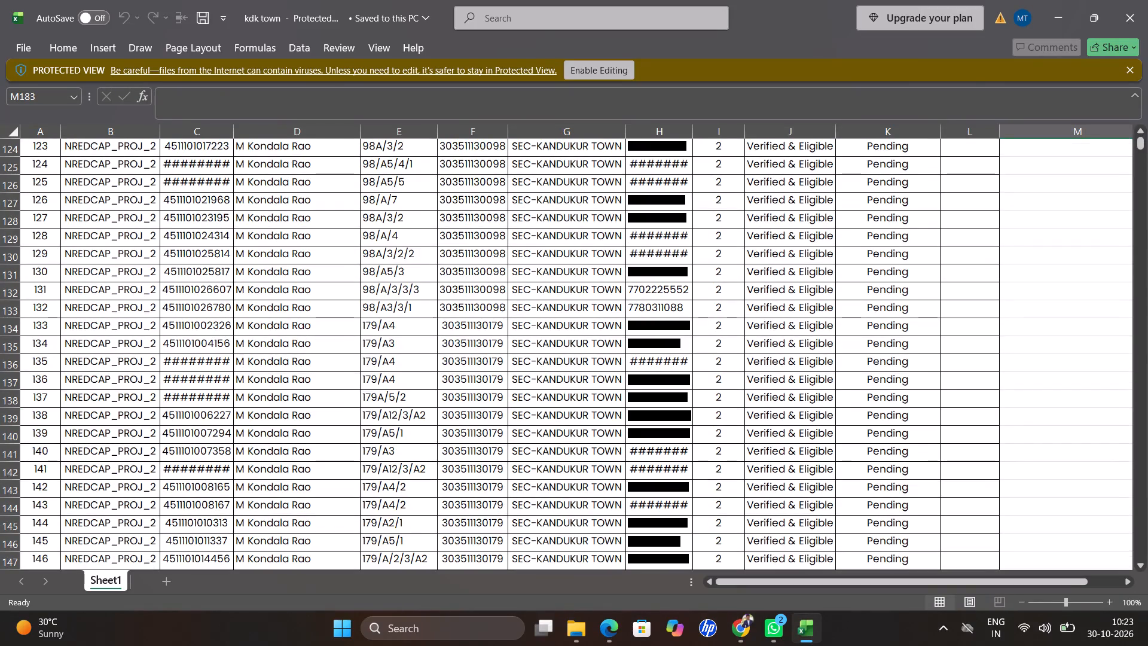
{"action": "double_click", "coordinate": [221, 360]}
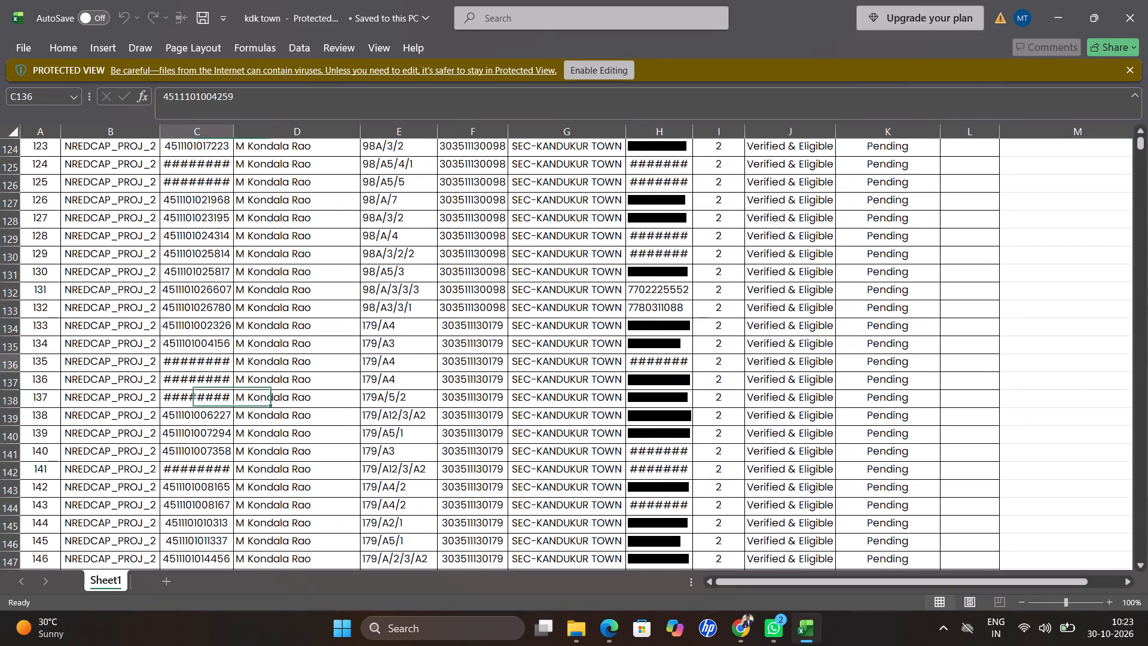
Look through the whole kdk town consumer sheet, examining the scno, staff, location, status and remarks columns.
{"action": "scroll", "coordinate": [221, 358], "scroll_direction": "up", "scroll_amount": 16}
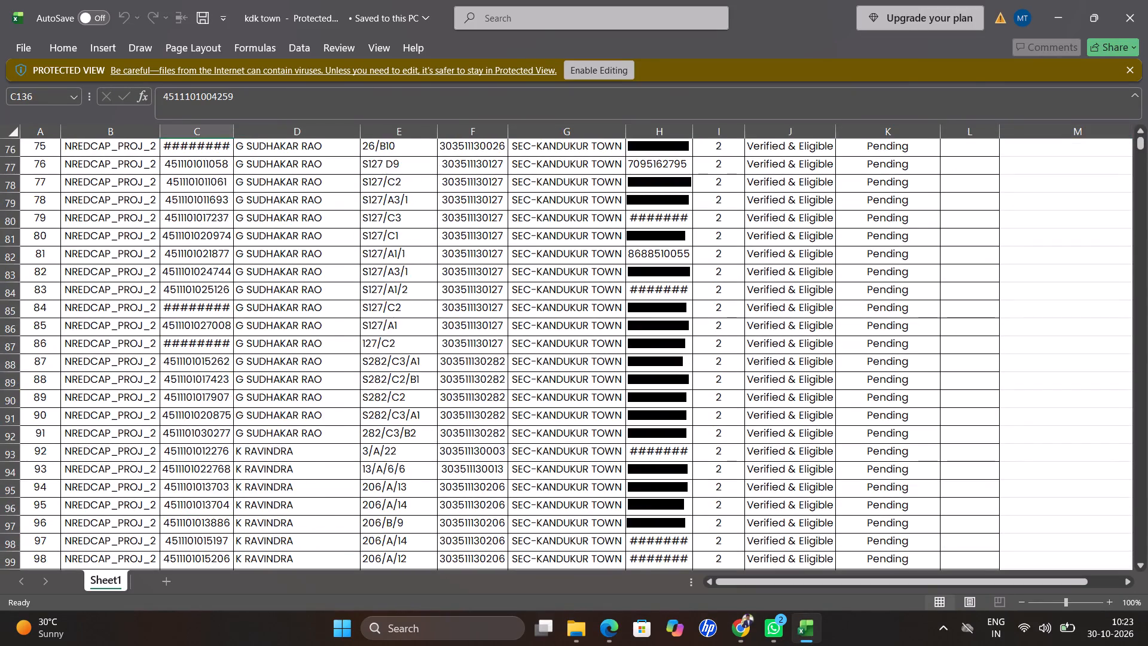
{"action": "scroll", "coordinate": [219, 360], "scroll_direction": "up", "scroll_amount": 2}
{"action": "scroll", "coordinate": [219, 361], "scroll_direction": "down", "scroll_amount": 6}
{"action": "scroll", "coordinate": [220, 361], "scroll_direction": "up", "scroll_amount": 16}
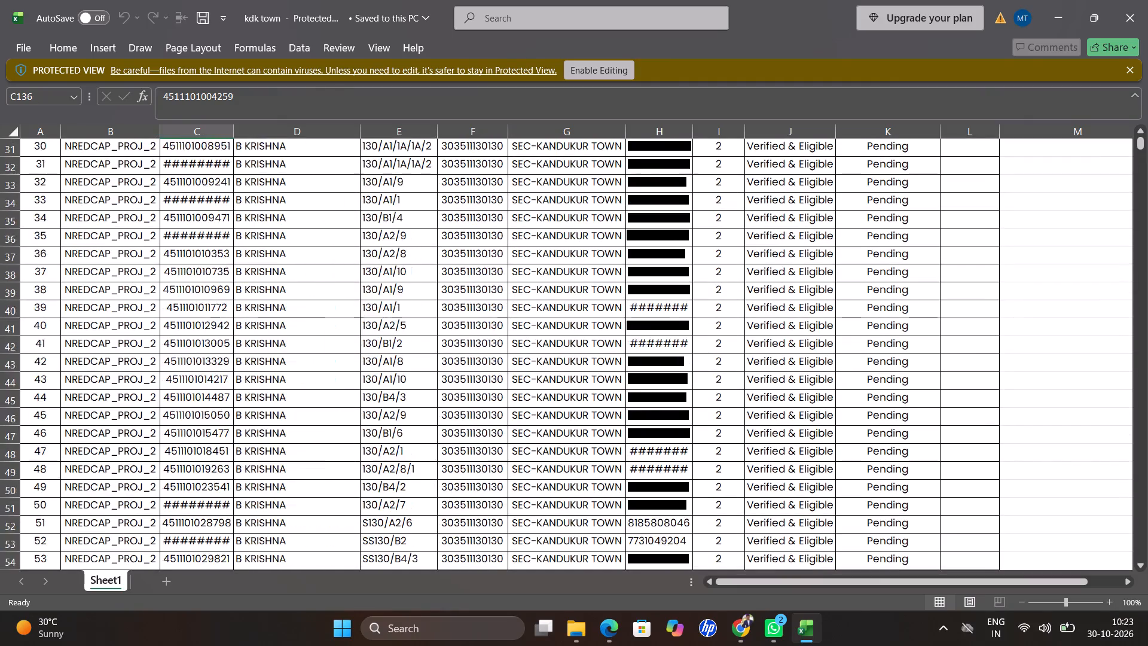
{"action": "scroll", "coordinate": [216, 358], "scroll_direction": "up", "scroll_amount": 20}
{"action": "scroll", "coordinate": [216, 358], "scroll_direction": "up", "scroll_amount": 17}
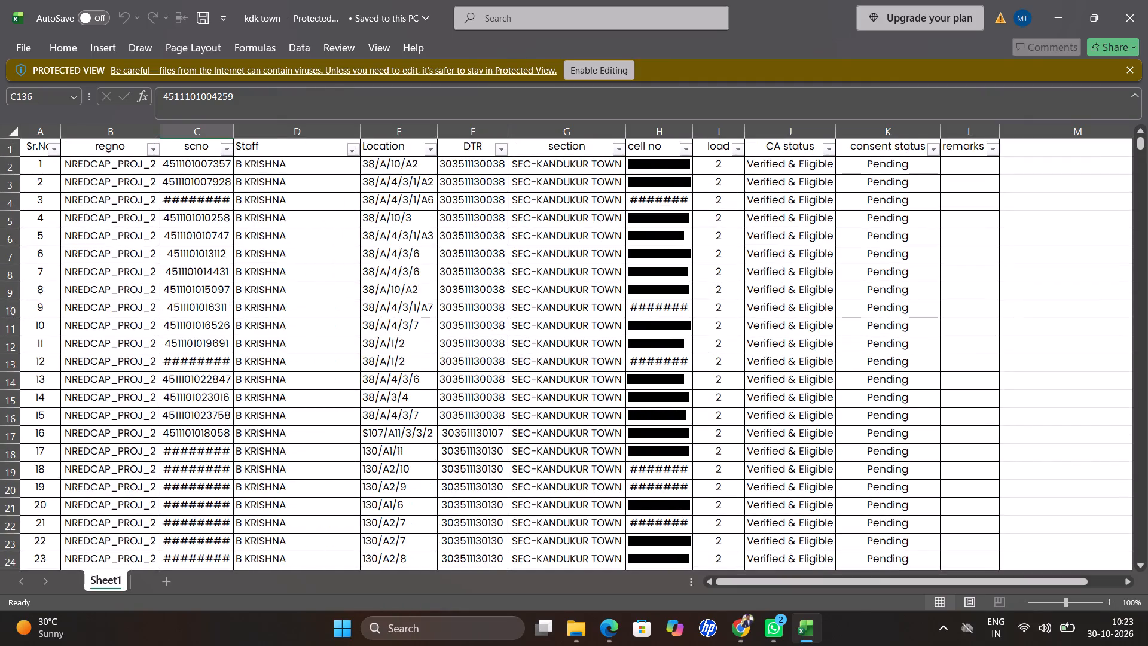
{"action": "scroll", "coordinate": [195, 347], "scroll_direction": "up", "scroll_amount": 6}
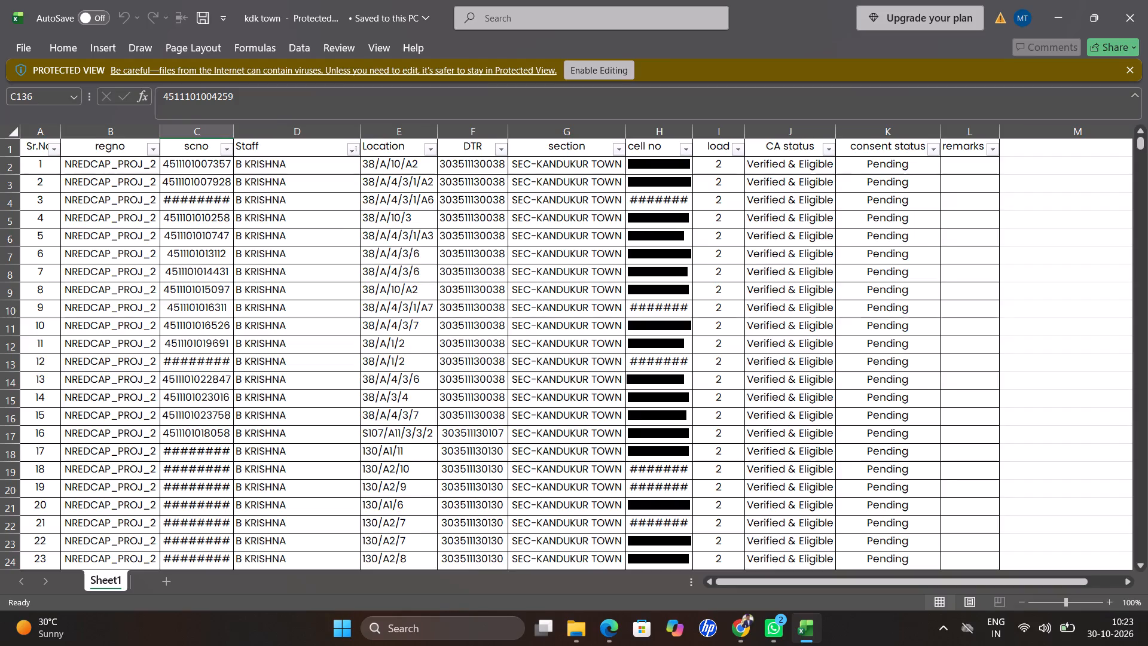
{"action": "scroll", "coordinate": [581, 278], "scroll_direction": "down", "scroll_amount": 4}
{"action": "scroll", "coordinate": [479, 319], "scroll_direction": "down", "scroll_amount": 10}
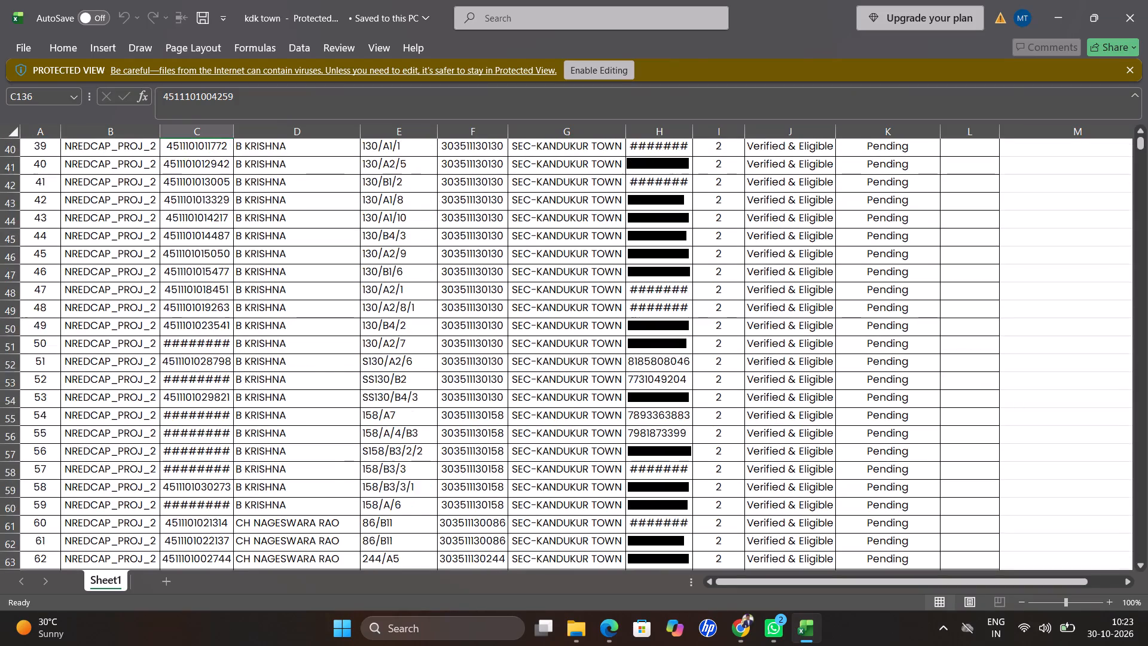
{"action": "scroll", "coordinate": [475, 315], "scroll_direction": "down", "scroll_amount": 13}
{"action": "scroll", "coordinate": [475, 315], "scroll_direction": "down", "scroll_amount": 10}
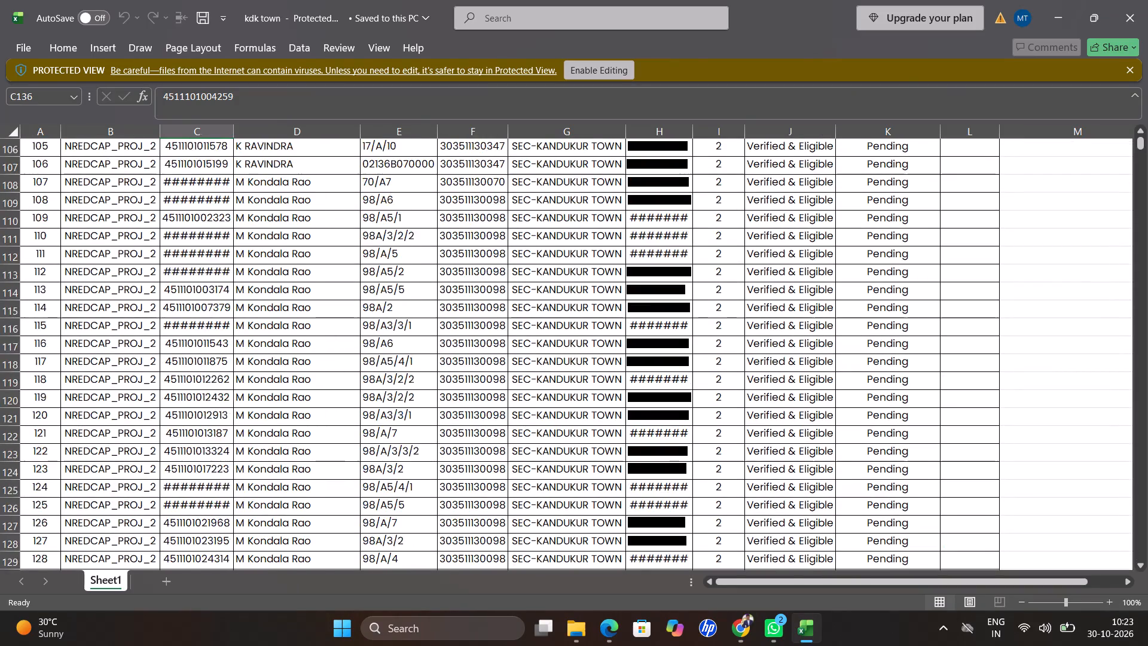
{"action": "scroll", "coordinate": [475, 315], "scroll_direction": "down", "scroll_amount": 18}
{"action": "scroll", "coordinate": [475, 315], "scroll_direction": "down", "scroll_amount": 7}
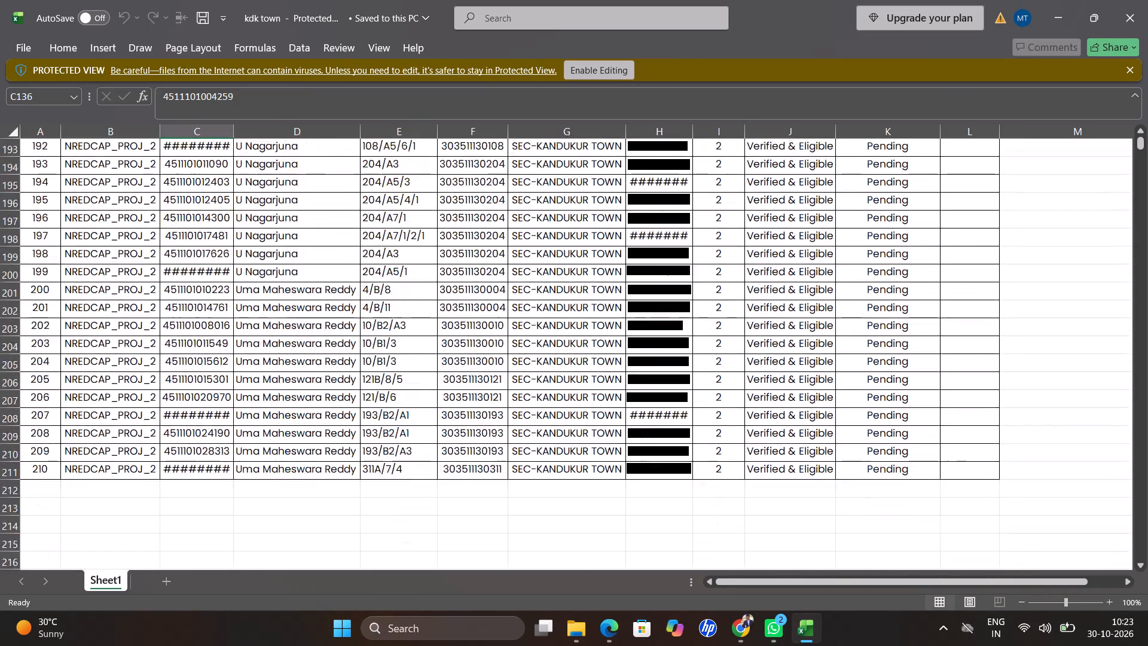
{"action": "scroll", "coordinate": [475, 315], "scroll_direction": "down", "scroll_amount": 6}
{"action": "scroll", "coordinate": [475, 315], "scroll_direction": "up", "scroll_amount": 2}
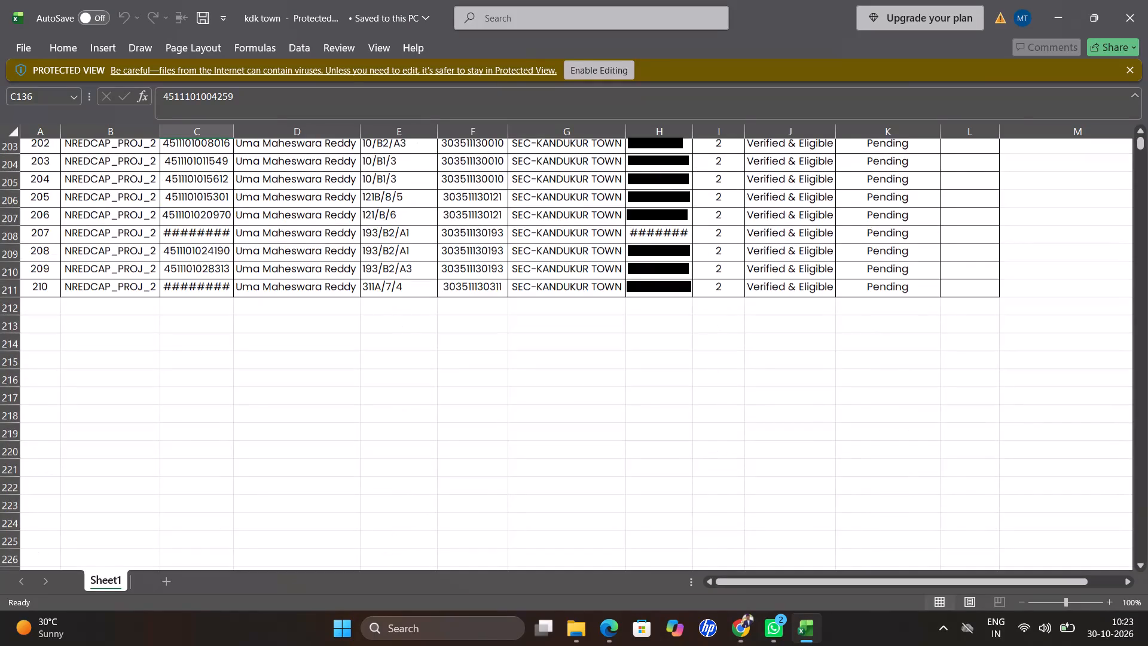
{"action": "scroll", "coordinate": [475, 315], "scroll_direction": "up", "scroll_amount": 1}
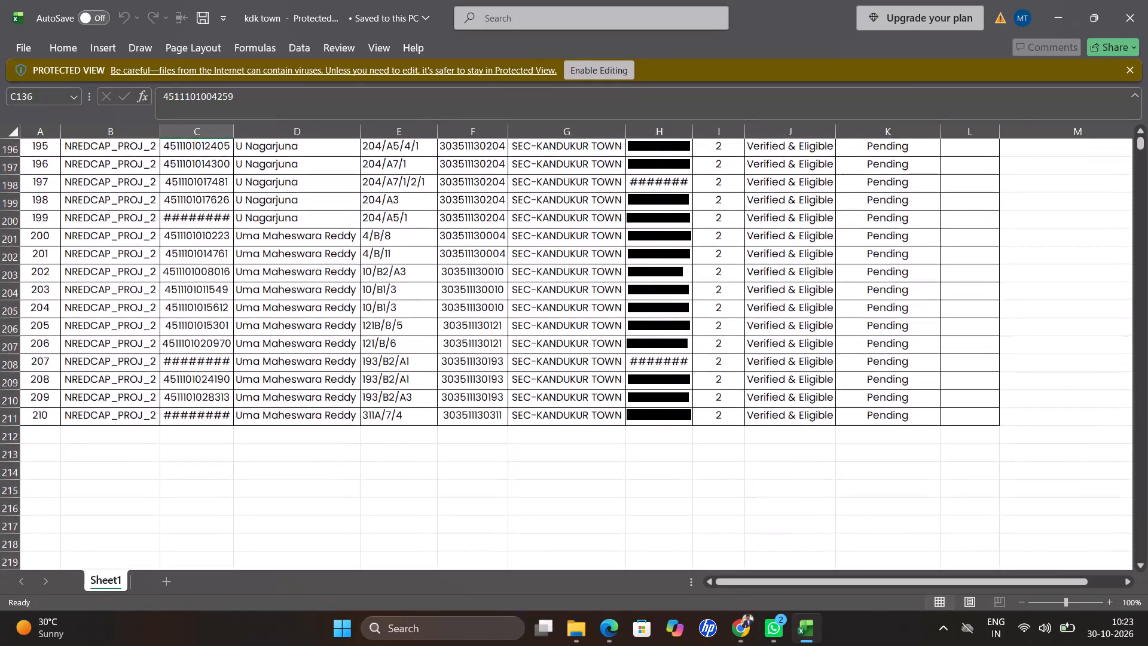
{"action": "scroll", "coordinate": [475, 315], "scroll_direction": "up", "scroll_amount": 1}
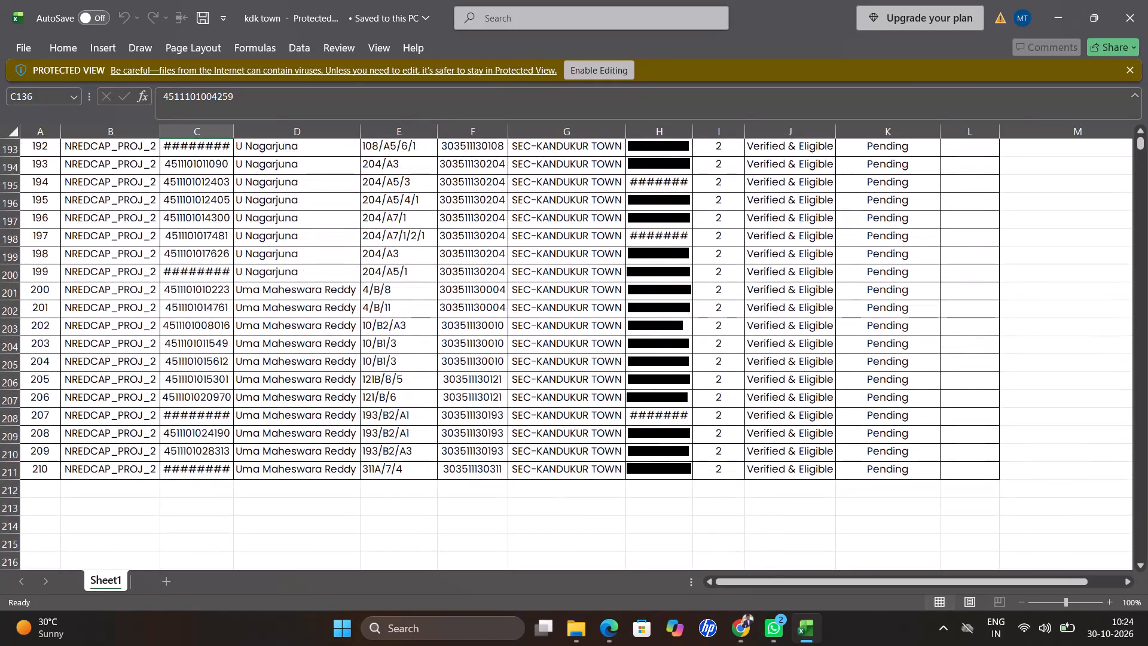
{"action": "scroll", "coordinate": [475, 314], "scroll_direction": "up", "scroll_amount": 9}
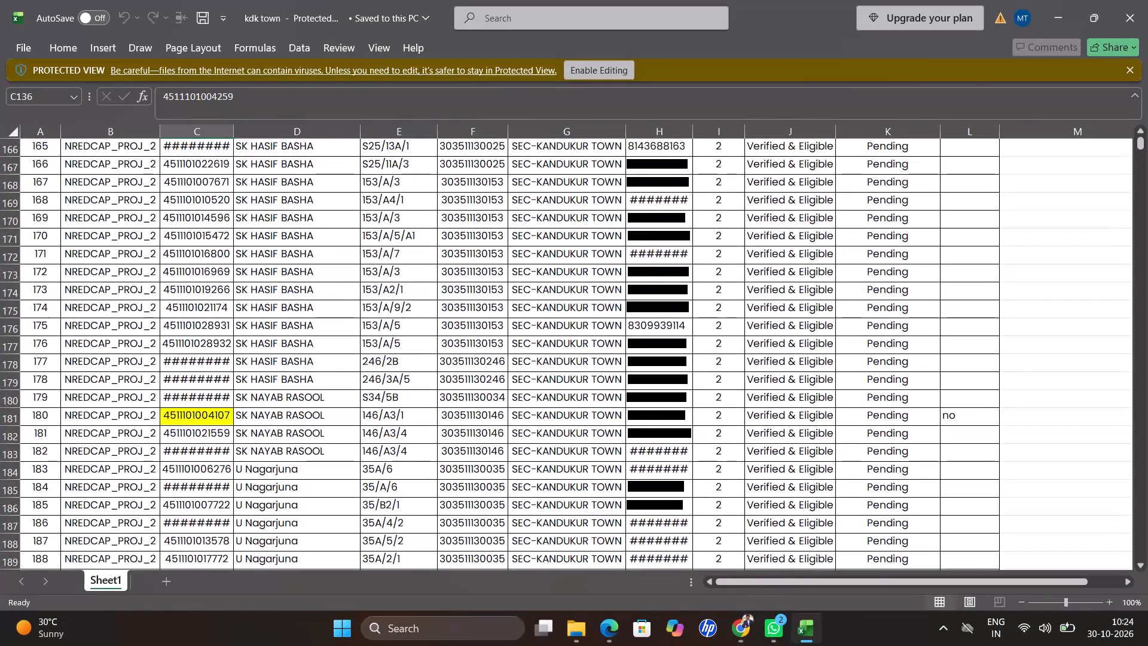
{"action": "scroll", "coordinate": [475, 314], "scroll_direction": "up", "scroll_amount": 19}
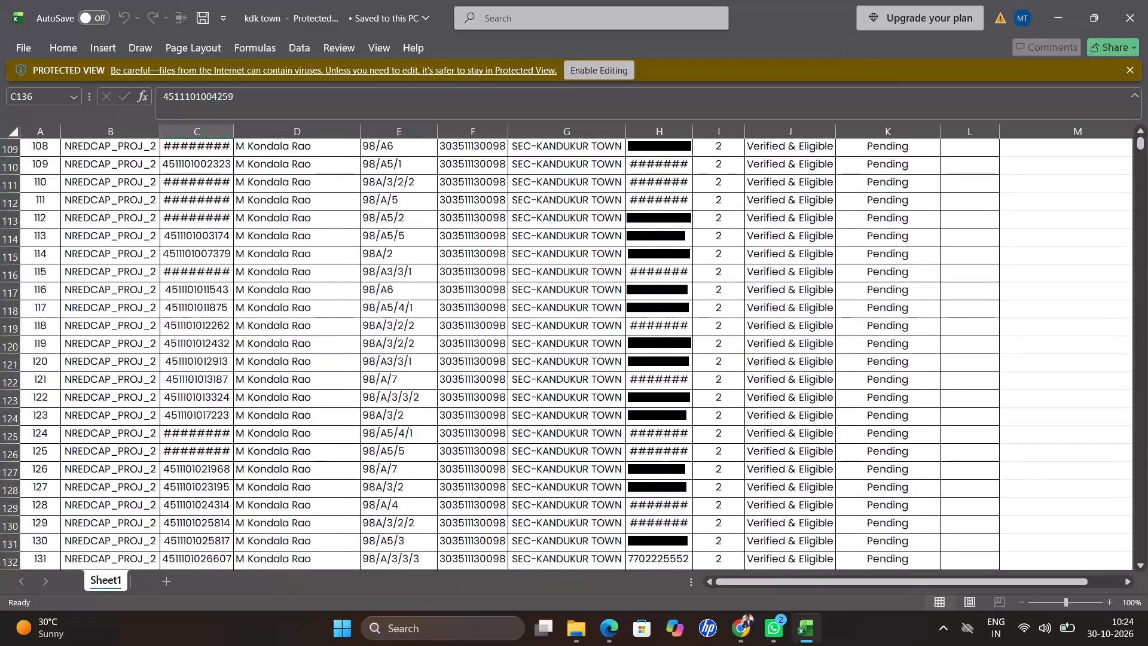
{"action": "scroll", "coordinate": [475, 314], "scroll_direction": "up", "scroll_amount": 16}
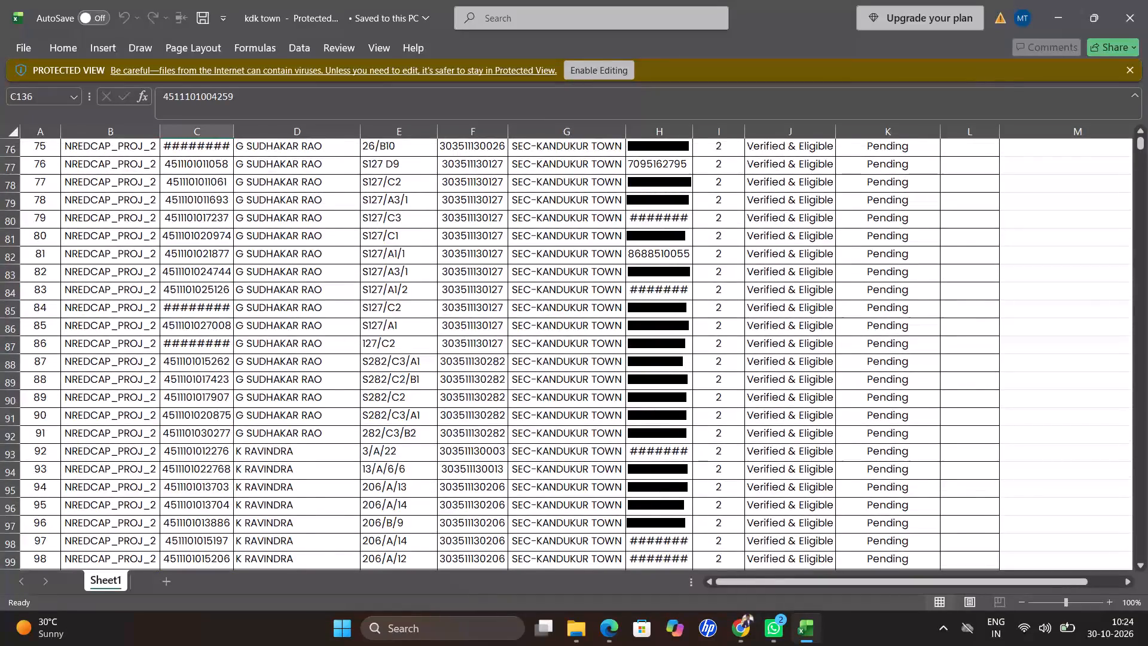
{"action": "scroll", "coordinate": [475, 313], "scroll_direction": "up", "scroll_amount": 5}
{"action": "scroll", "coordinate": [475, 313], "scroll_direction": "up", "scroll_amount": 18}
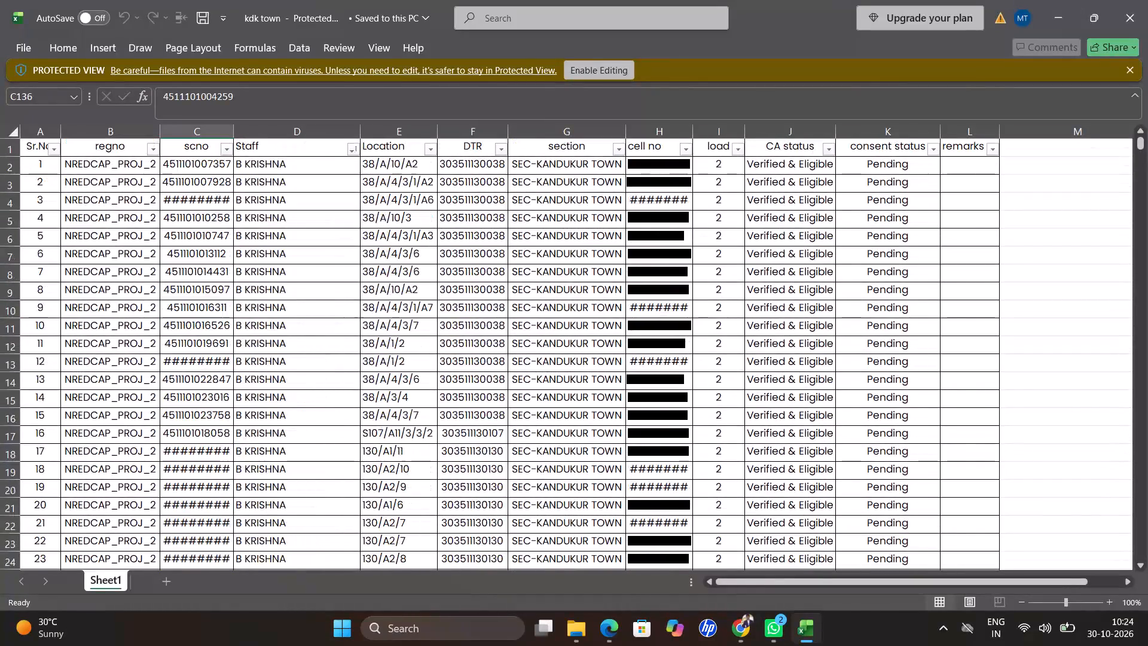
{"action": "scroll", "coordinate": [475, 313], "scroll_direction": "up", "scroll_amount": 11}
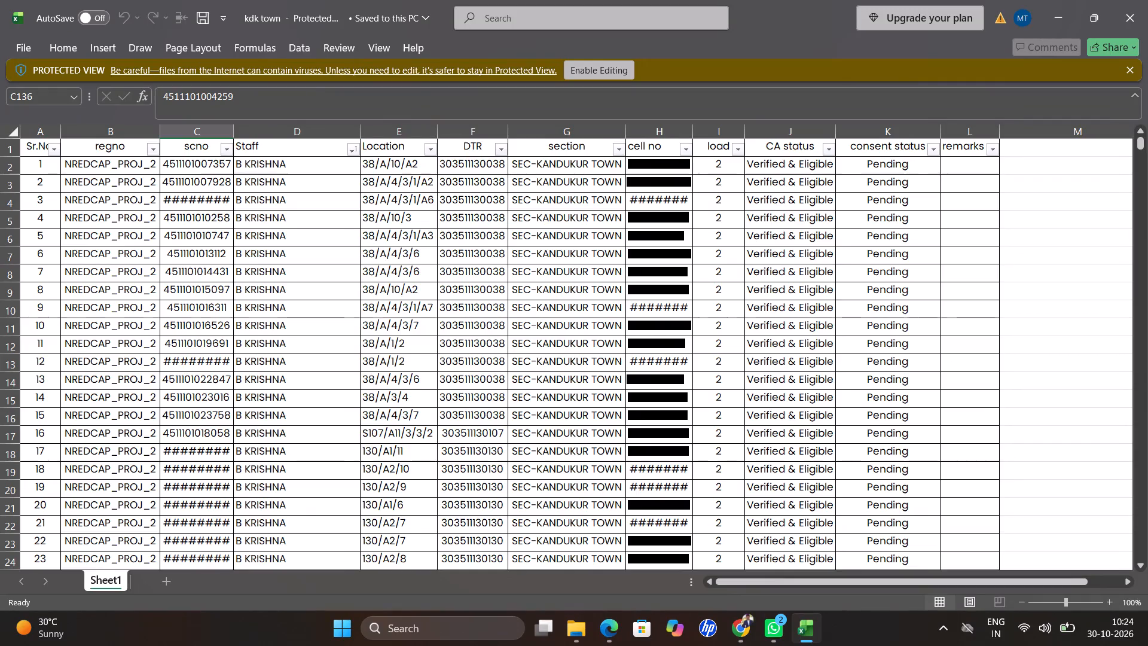
Copy the scno of the sheet's first consumer row and search the SUNGRACE feasible site surveys for it.
{"action": "left_click", "coordinate": [187, 151]}
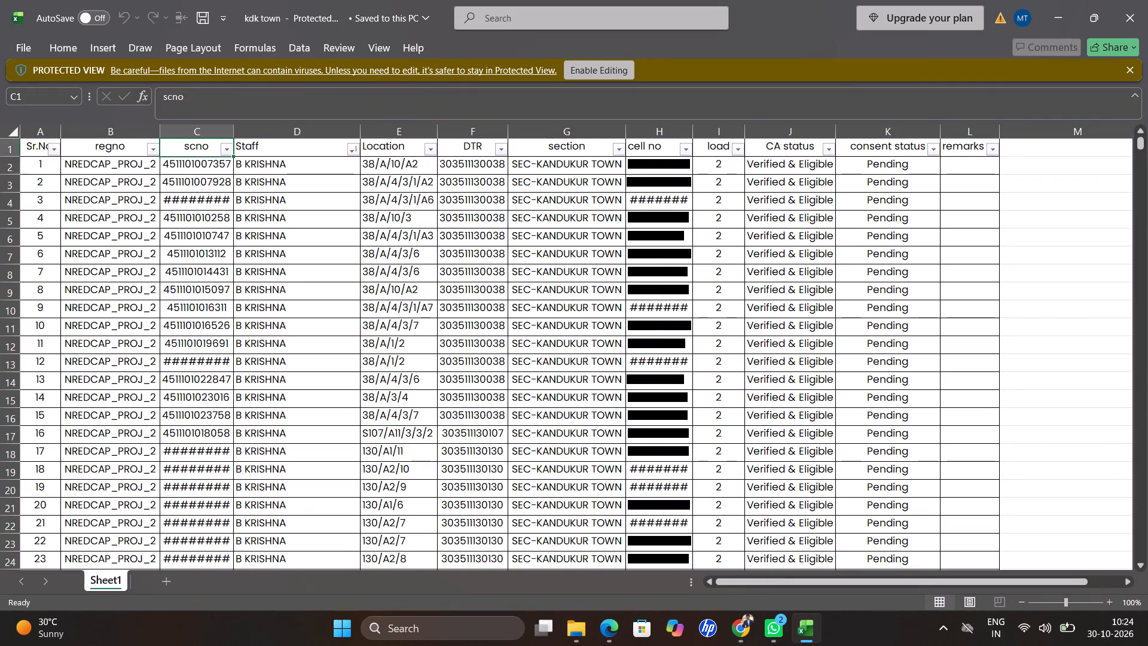
{"action": "key", "text": "Down"}
{"action": "key", "text": "ctrl+c"}
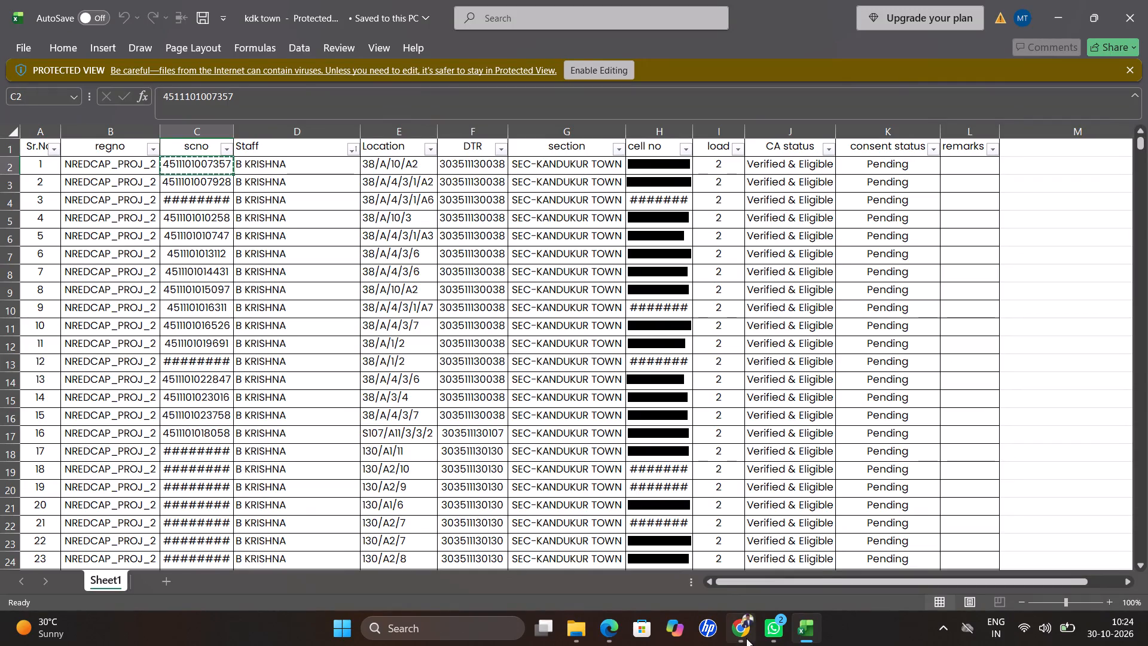
{"action": "left_click", "coordinate": [721, 541]}
{"action": "left_click", "coordinate": [539, 169]}
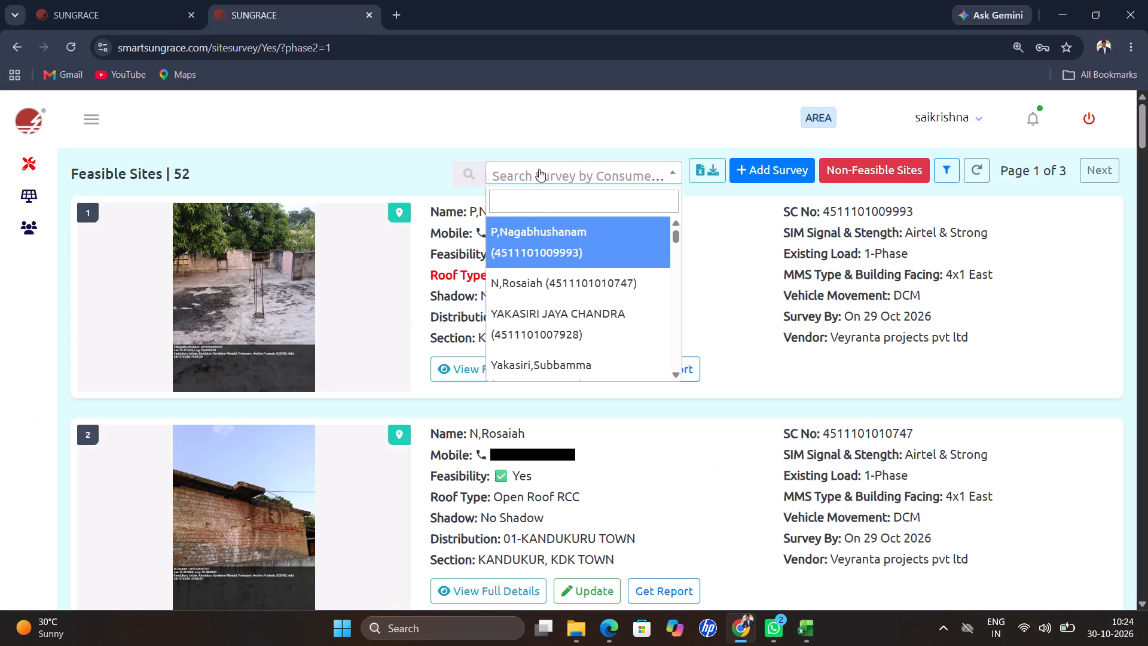
{"action": "key", "text": "ctrl+v"}
{"action": "key", "text": "Return"}
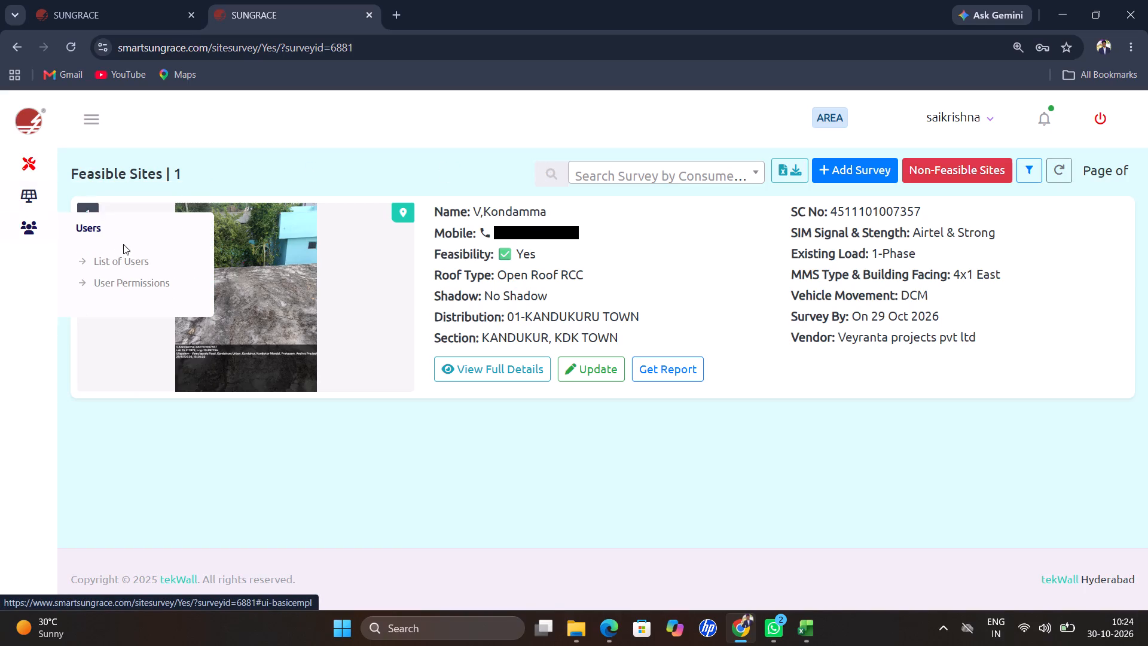
Open the list of all installations in SUNGRACE.
{"action": "left_click", "coordinate": [108, 226]}
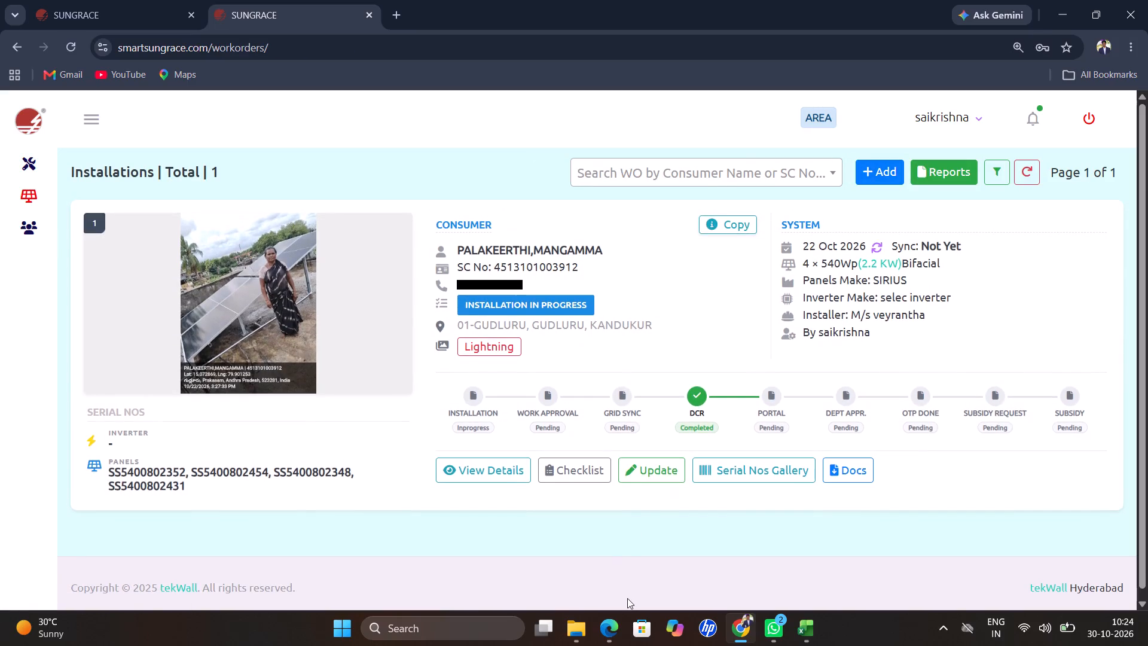
Switch to the kdk town workbook in Excel and examine its consumer rows, including highlighted service numbers and remarks.
{"action": "left_click_drag", "start_coordinate": [792, 569], "coordinate": [785, 569]}
{"action": "scroll", "coordinate": [303, 426], "scroll_direction": "down", "scroll_amount": 14}
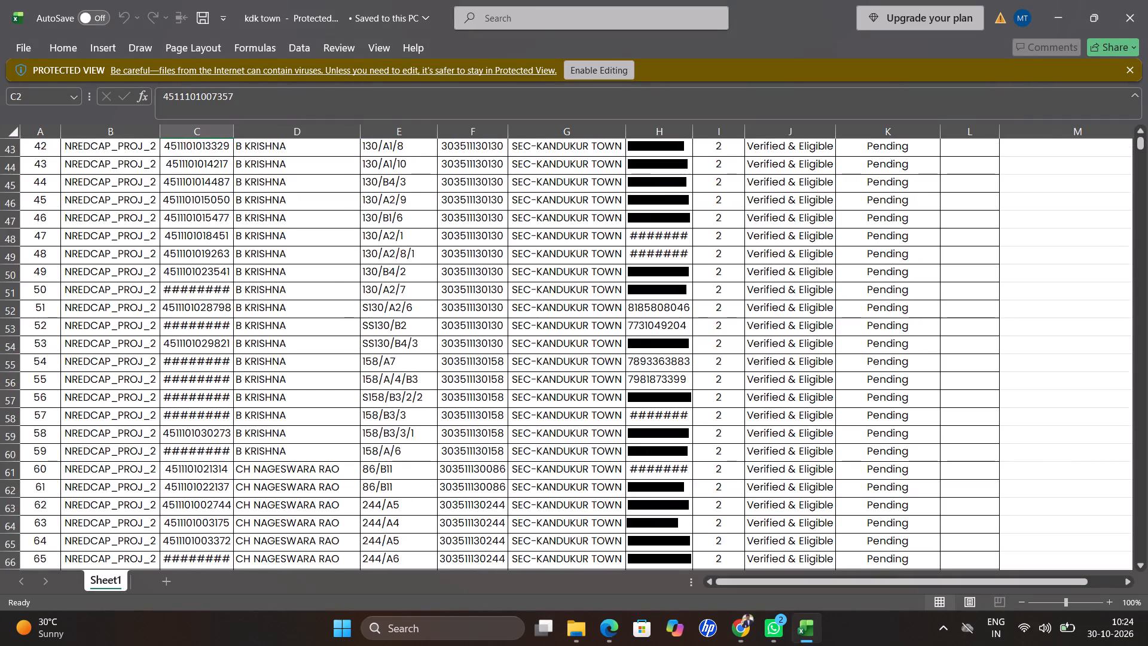
{"action": "scroll", "coordinate": [291, 421], "scroll_direction": "down", "scroll_amount": 16}
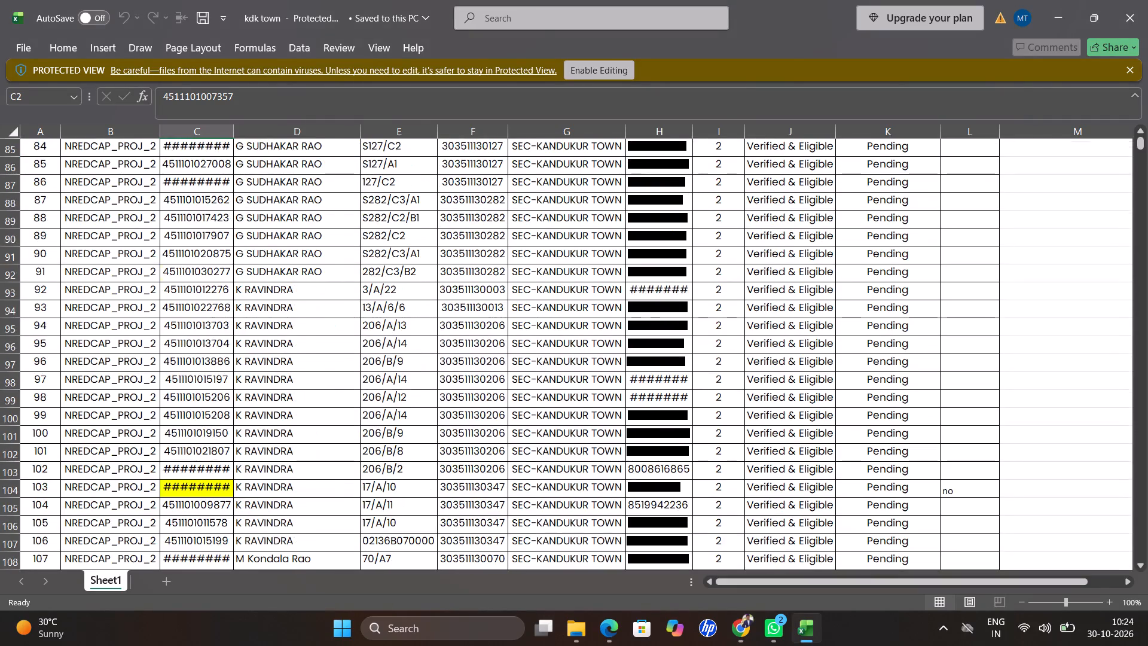
{"action": "scroll", "coordinate": [291, 421], "scroll_direction": "down", "scroll_amount": 9}
{"action": "scroll", "coordinate": [196, 426], "scroll_direction": "down", "scroll_amount": 5}
{"action": "scroll", "coordinate": [148, 438], "scroll_direction": "down", "scroll_amount": 4}
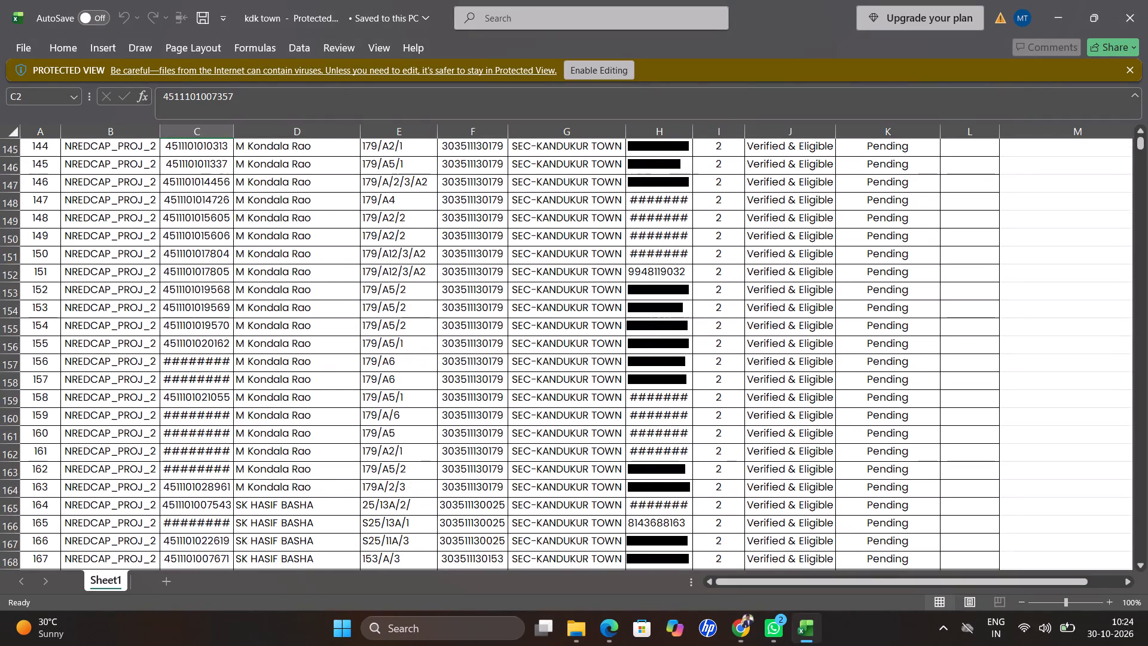
{"action": "scroll", "coordinate": [130, 441], "scroll_direction": "down", "scroll_amount": 15}
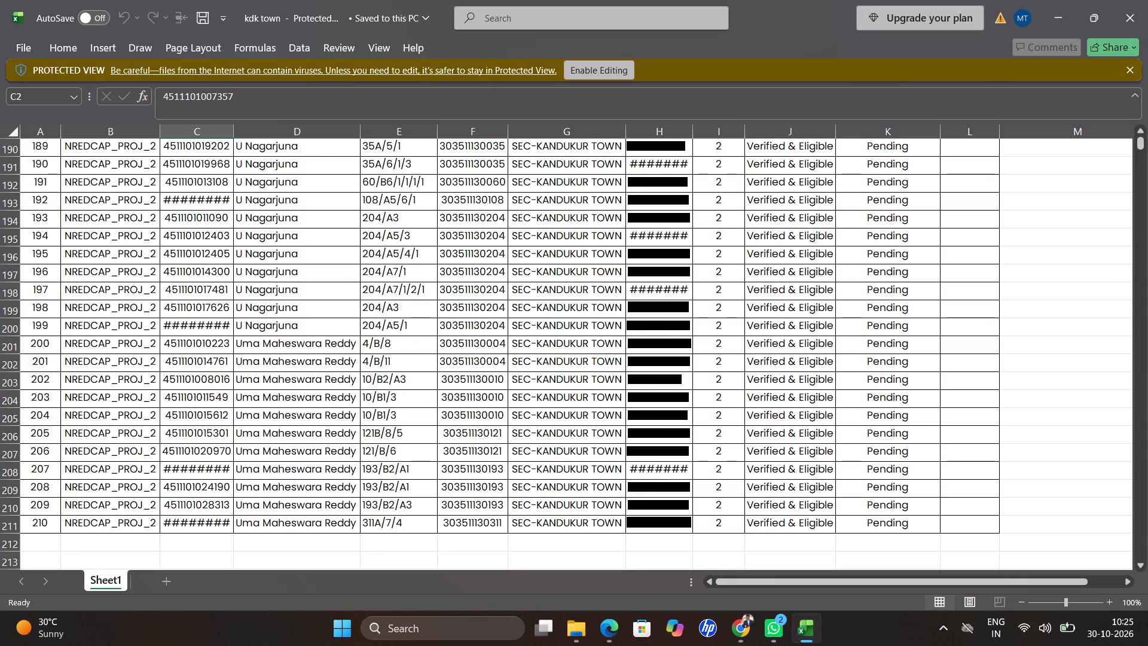
{"action": "scroll", "coordinate": [48, 517], "scroll_direction": "up", "scroll_amount": 18}
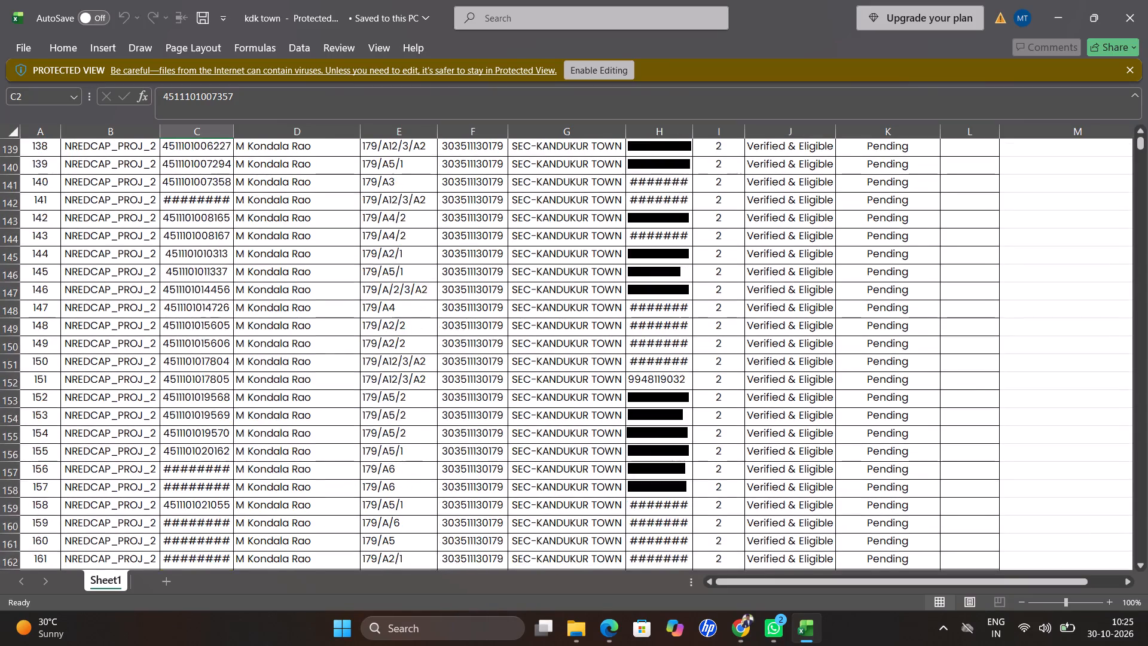
{"action": "scroll", "coordinate": [50, 520], "scroll_direction": "up", "scroll_amount": 4}
{"action": "scroll", "coordinate": [46, 519], "scroll_direction": "up", "scroll_amount": 20}
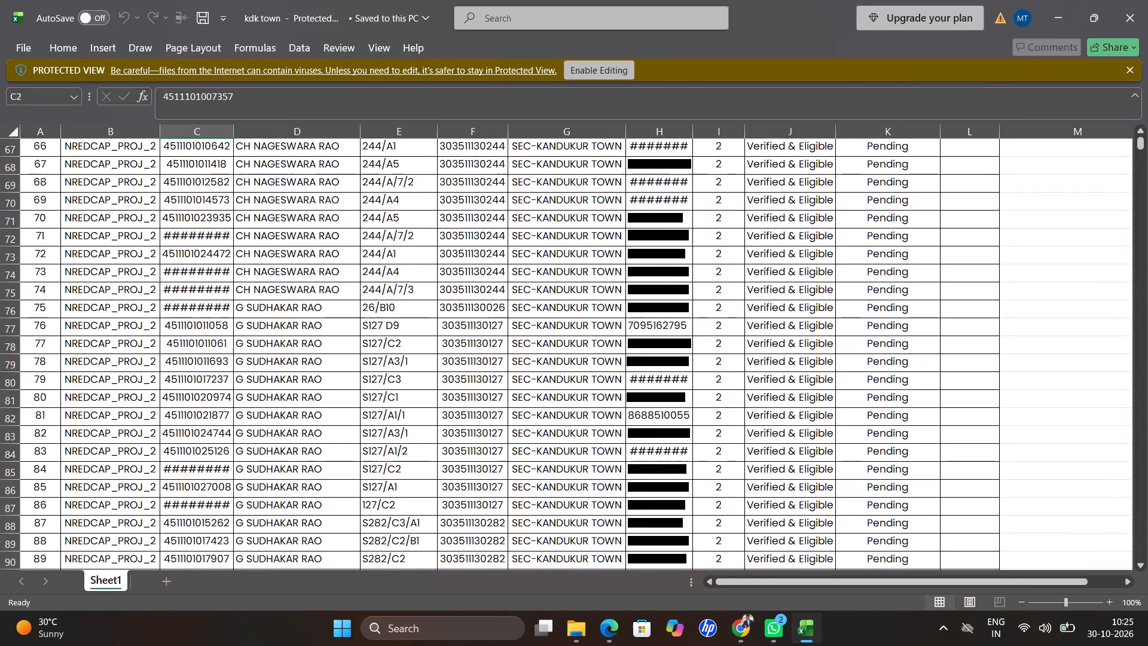
{"action": "scroll", "coordinate": [44, 520], "scroll_direction": "up", "scroll_amount": 20}
{"action": "scroll", "coordinate": [44, 520], "scroll_direction": "up", "scroll_amount": 13}
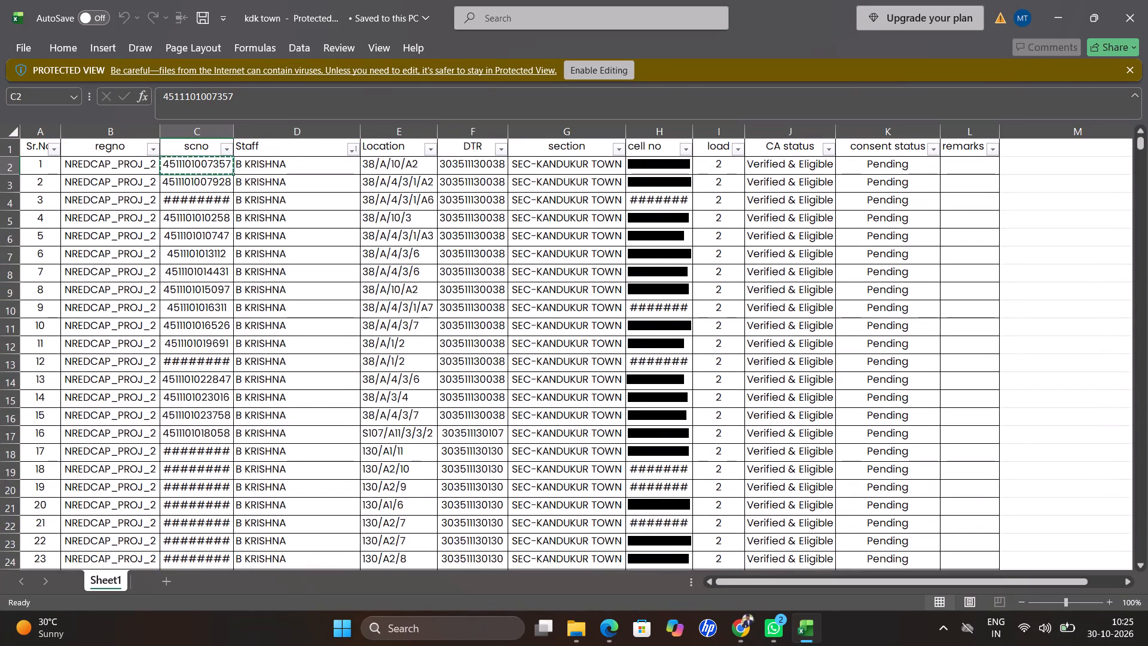
{"action": "scroll", "coordinate": [30, 516], "scroll_direction": "up", "scroll_amount": 3}
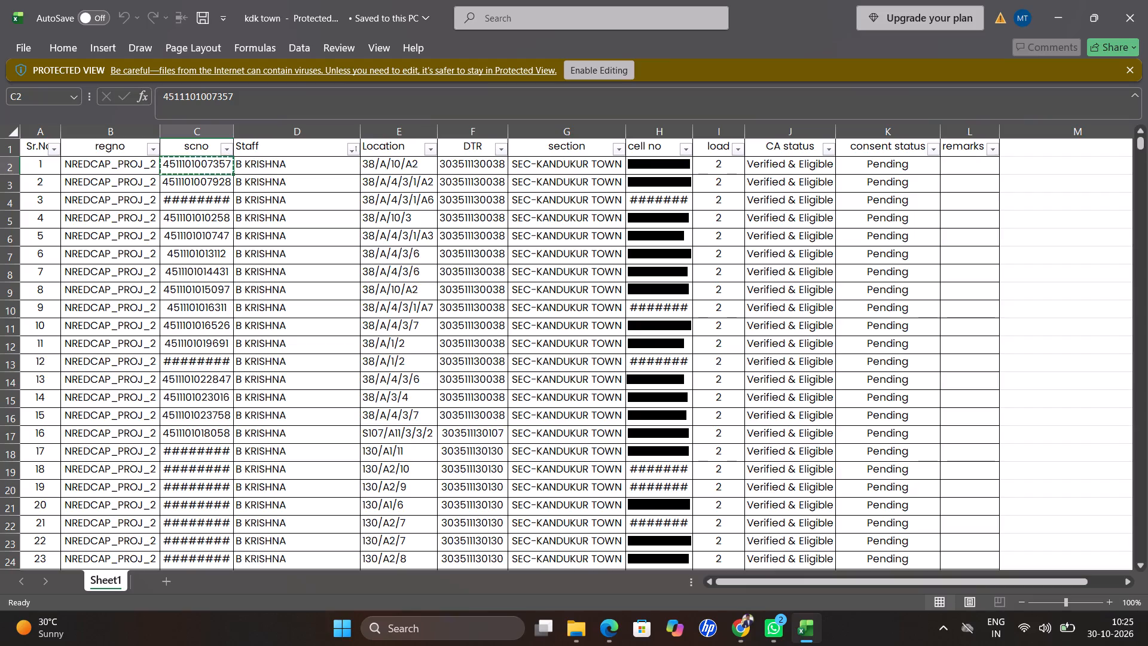
{"action": "scroll", "coordinate": [346, 497], "scroll_direction": "down", "scroll_amount": 1}
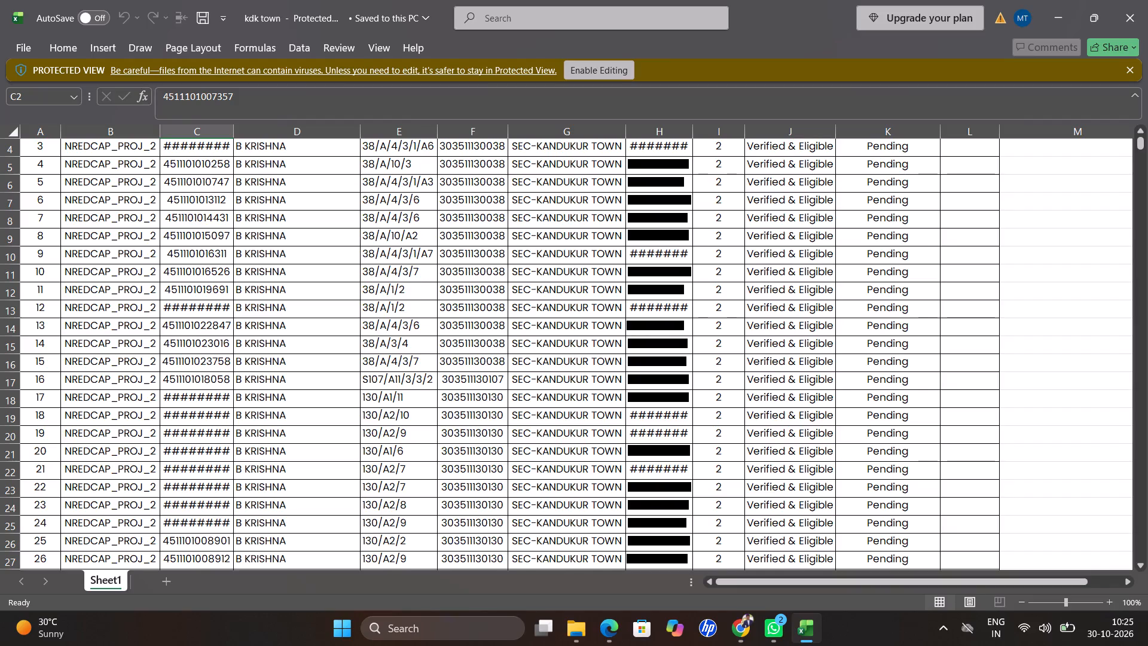
{"action": "scroll", "coordinate": [319, 254], "scroll_direction": "up", "scroll_amount": 8}
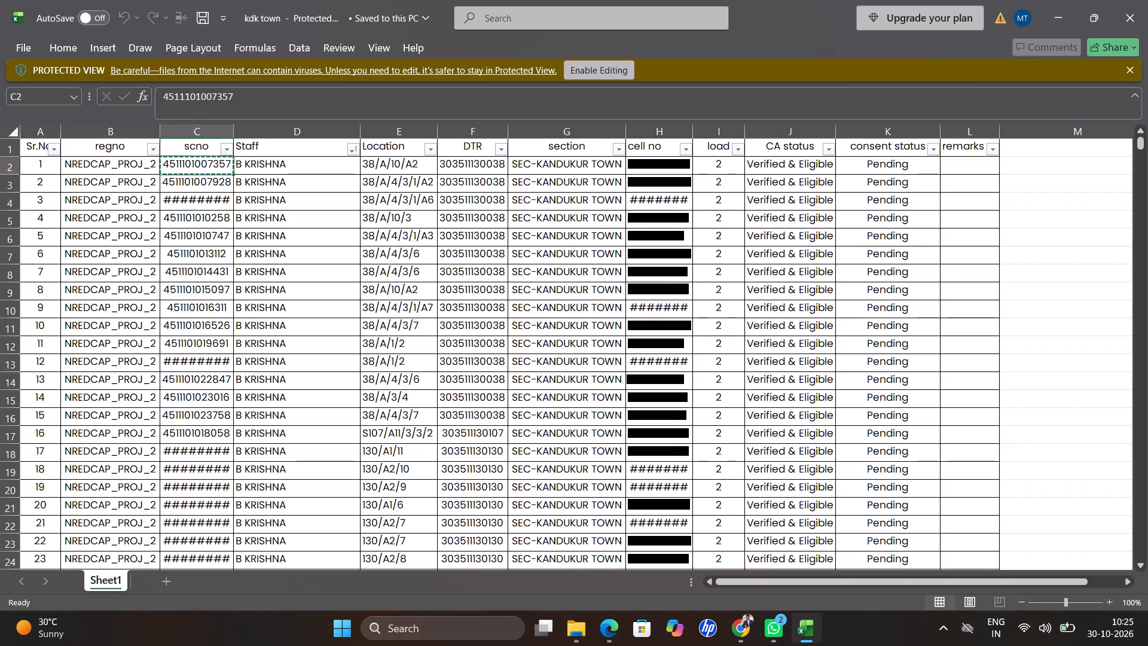
Switch back to the SUNGRACE installations page in Chrome.
{"action": "left_click_drag", "start_coordinate": [723, 556], "coordinate": [717, 560]}
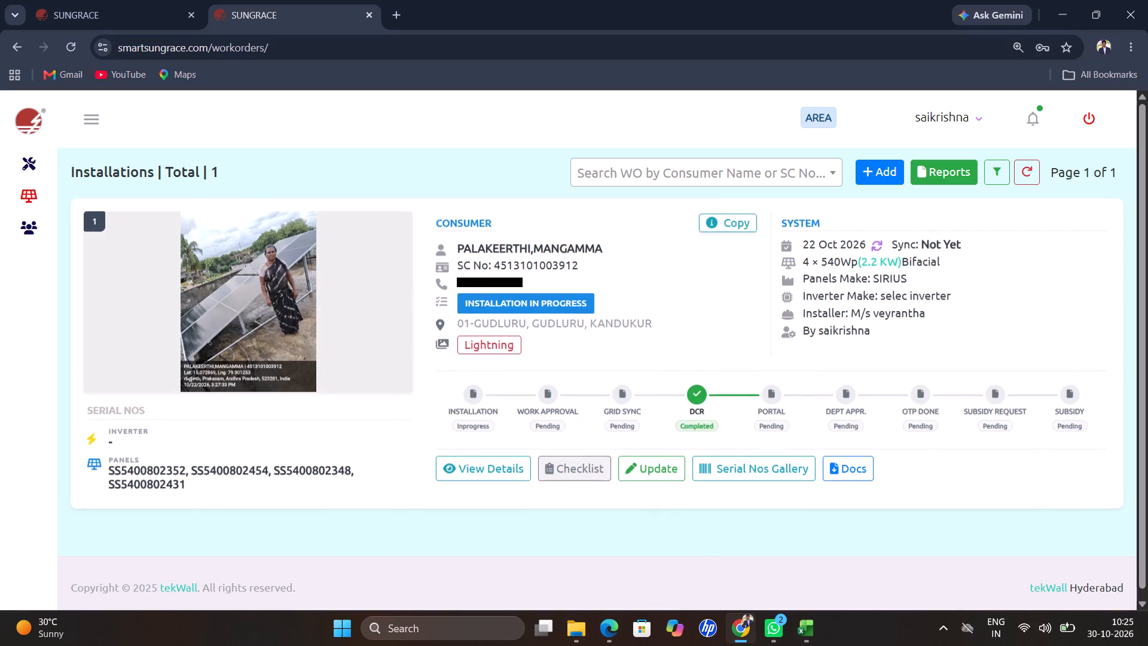
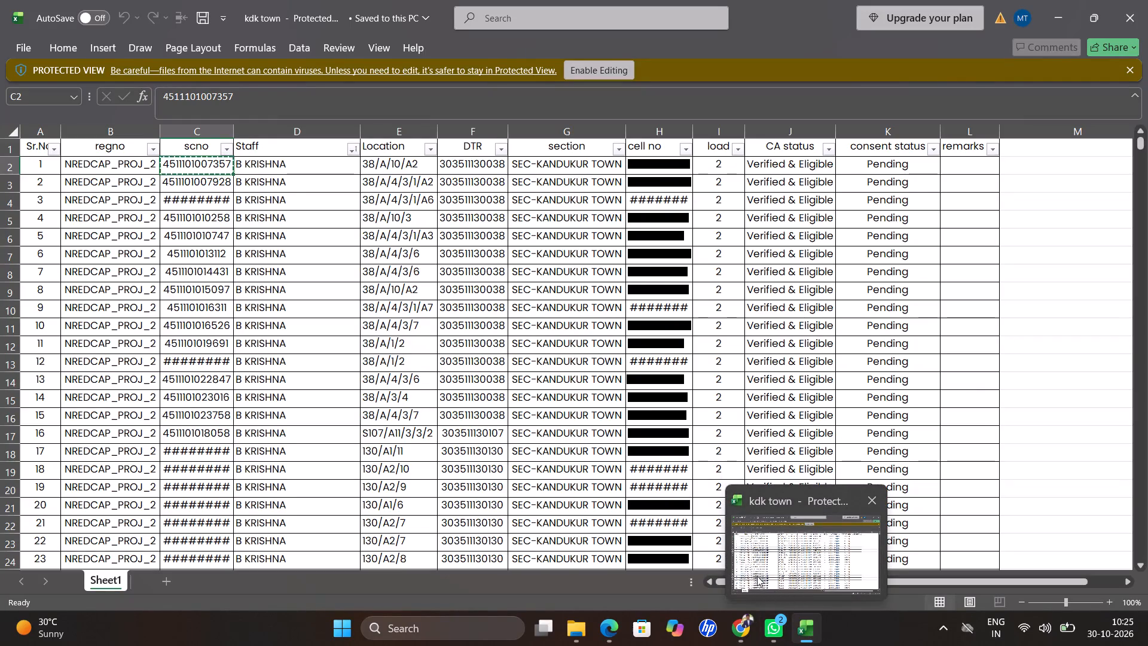
Examine the consumer rows of the kdk town workbook through to the end of the list.
{"action": "scroll", "coordinate": [438, 391], "scroll_direction": "down", "scroll_amount": 13}
{"action": "scroll", "coordinate": [436, 394], "scroll_direction": "down", "scroll_amount": 12}
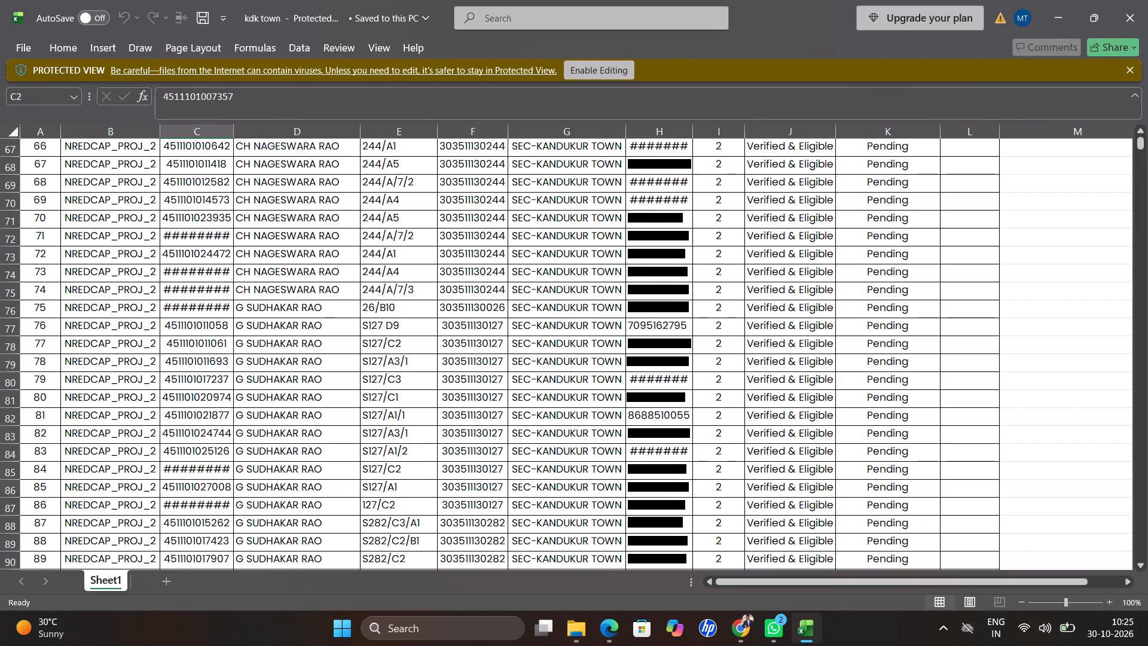
{"action": "scroll", "coordinate": [436, 394], "scroll_direction": "down", "scroll_amount": 18}
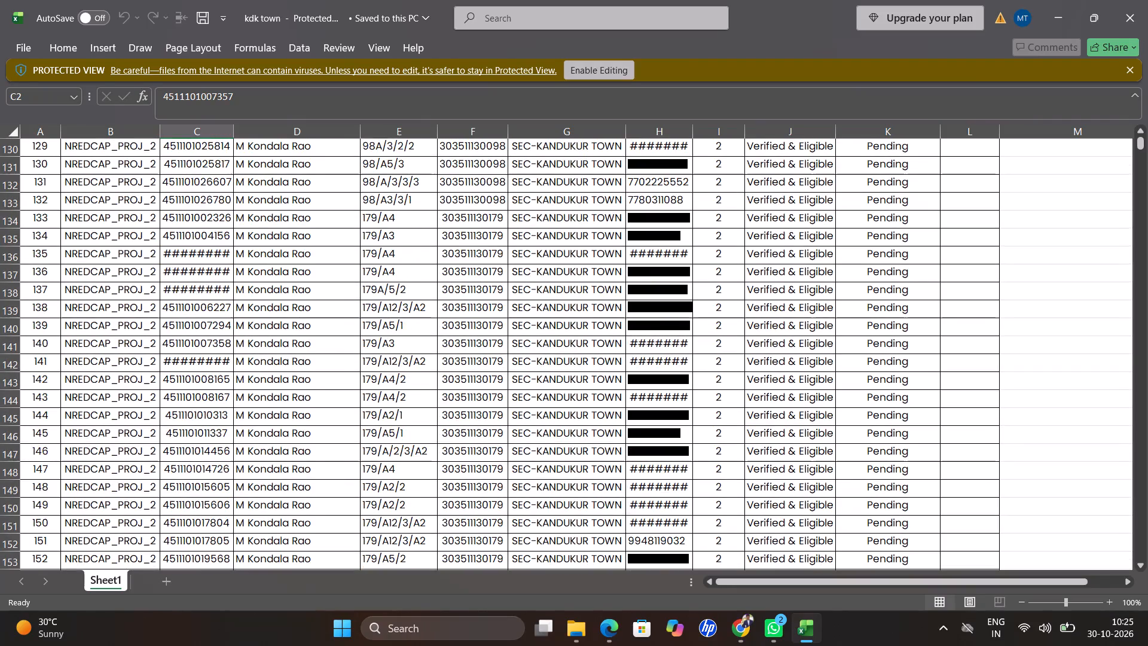
{"action": "scroll", "coordinate": [436, 395], "scroll_direction": "down", "scroll_amount": 18}
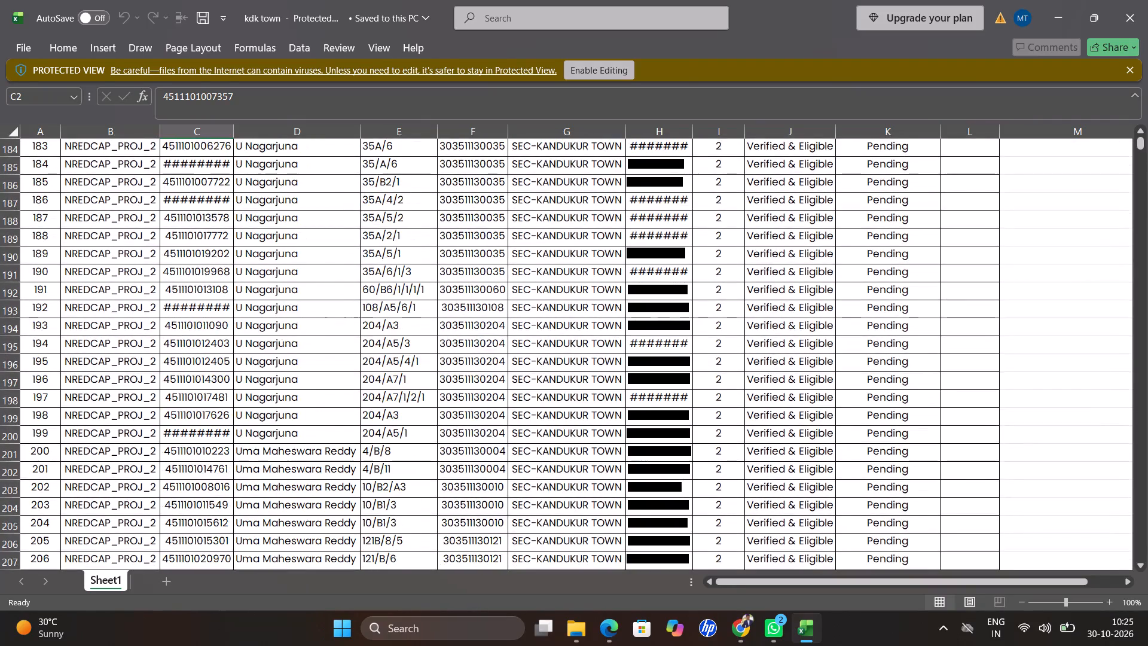
{"action": "scroll", "coordinate": [436, 395], "scroll_direction": "down", "scroll_amount": 6}
{"action": "scroll", "coordinate": [436, 395], "scroll_direction": "up", "scroll_amount": 1}
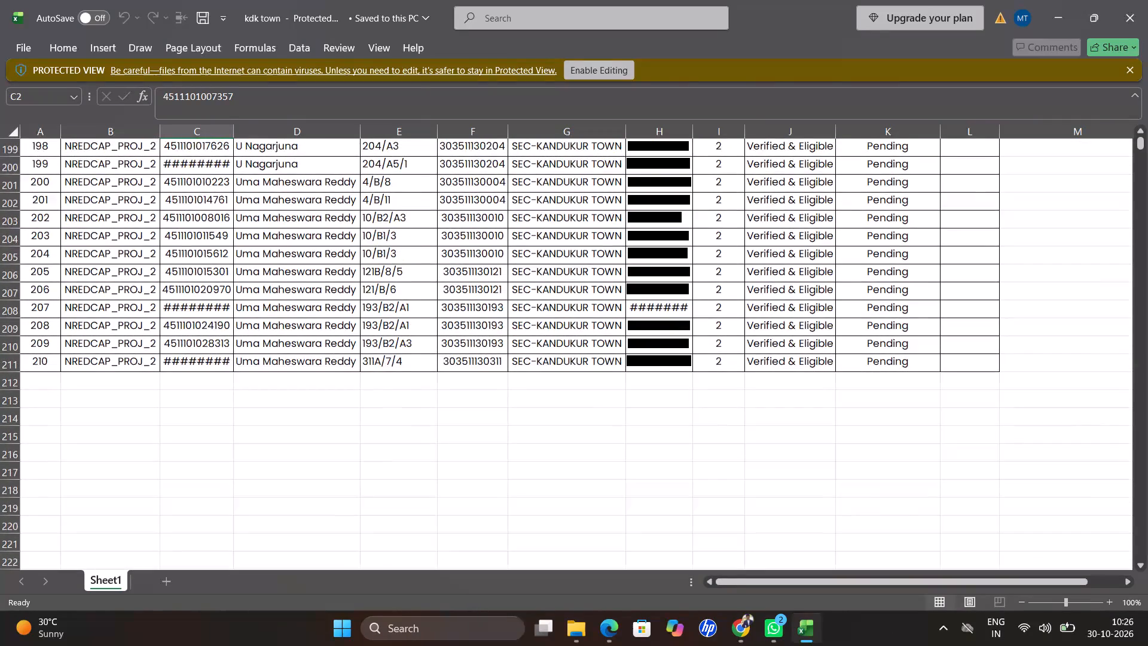
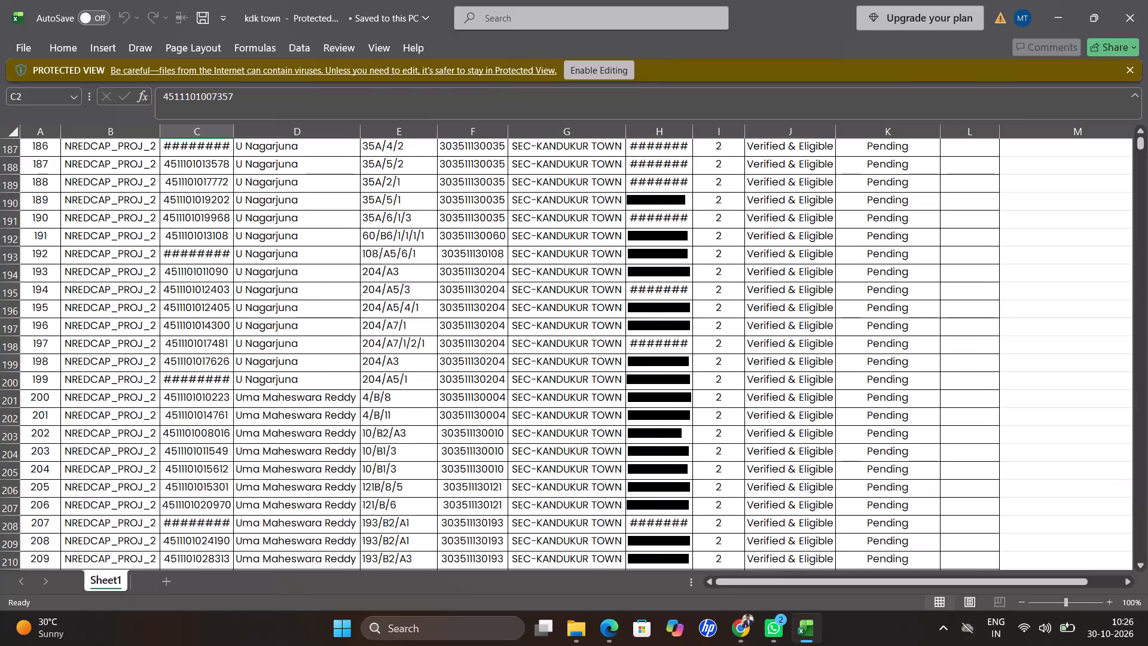
{"action": "scroll", "coordinate": [361, 410], "scroll_direction": "up", "scroll_amount": 17}
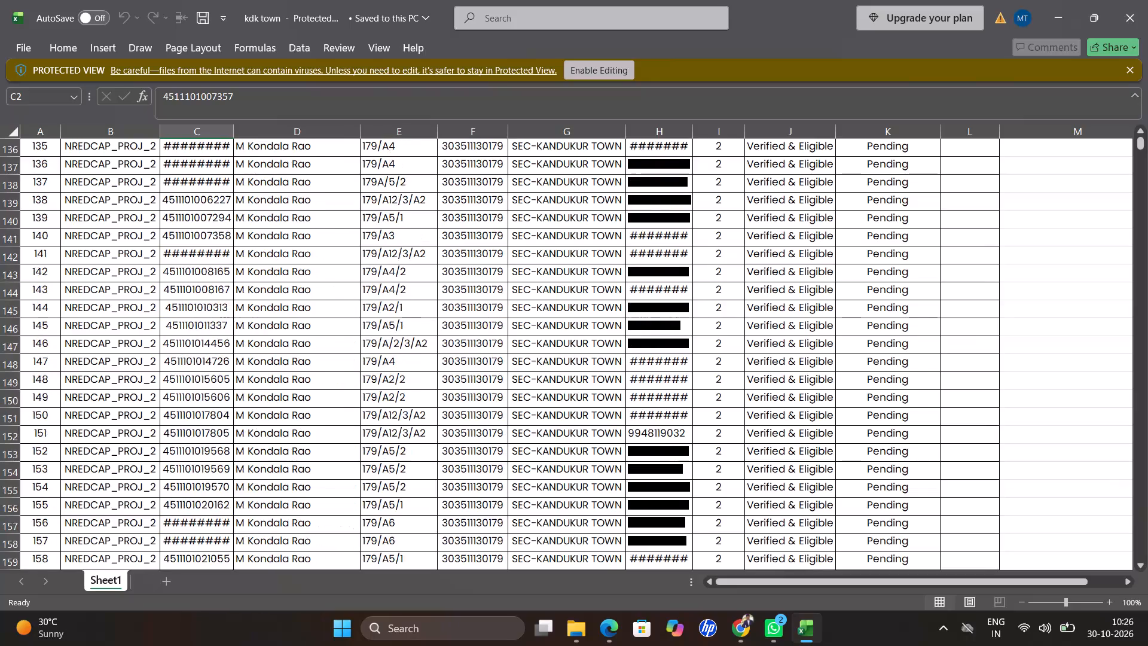
{"action": "scroll", "coordinate": [359, 409], "scroll_direction": "up", "scroll_amount": 16}
{"action": "scroll", "coordinate": [362, 412], "scroll_direction": "up", "scroll_amount": 11}
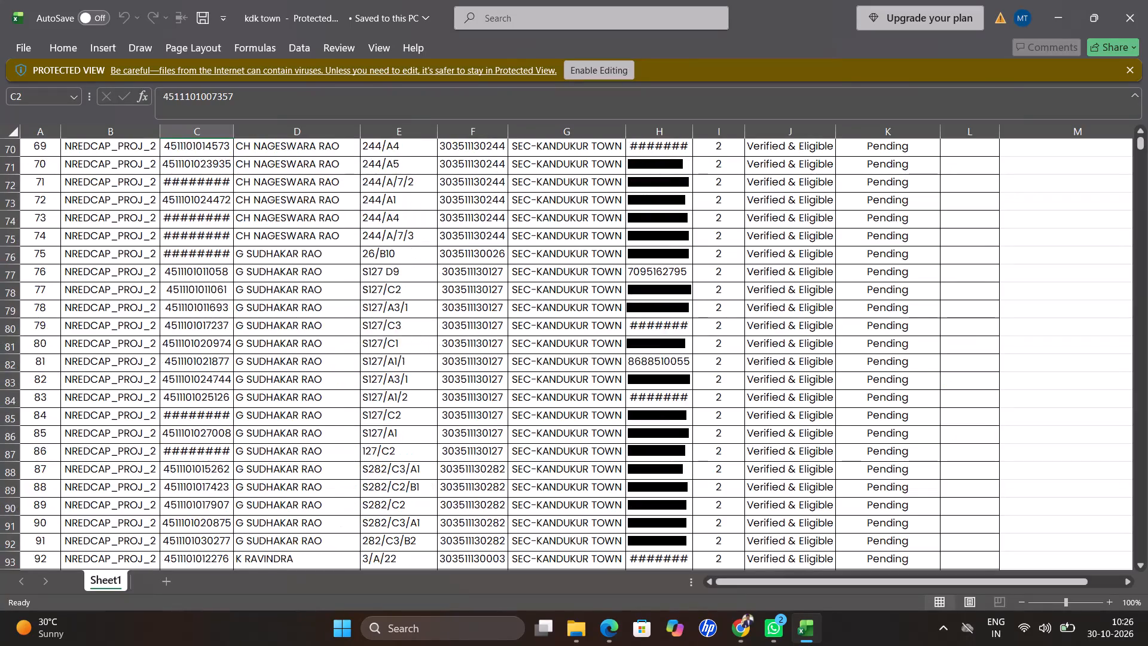
{"action": "scroll", "coordinate": [359, 410], "scroll_direction": "up", "scroll_amount": 20}
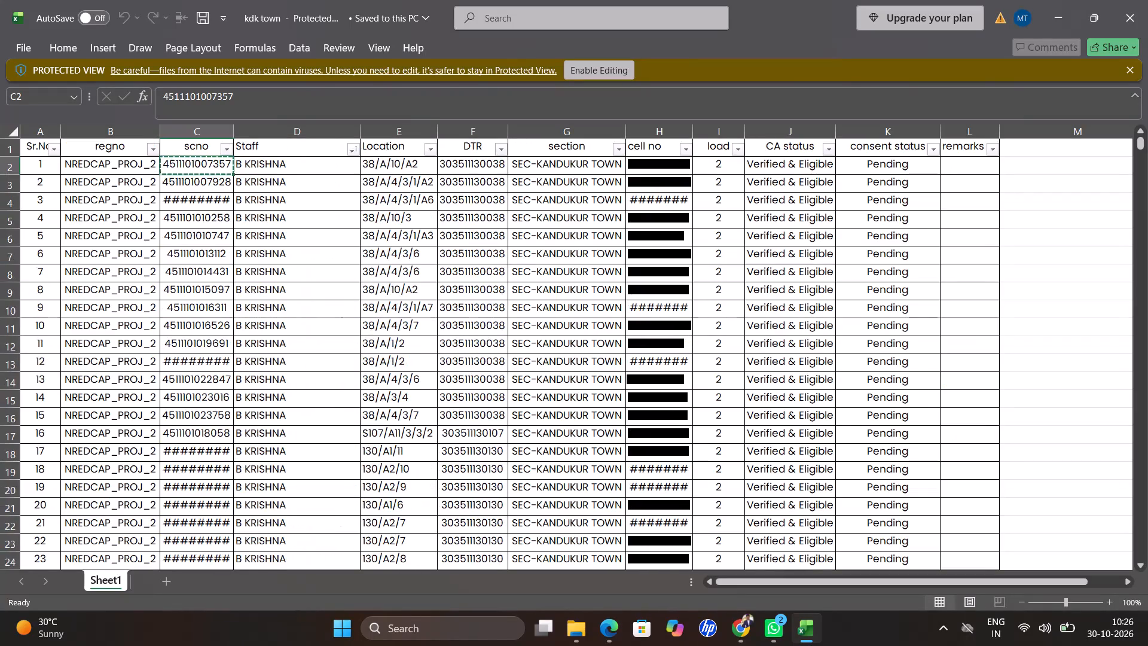
{"action": "scroll", "coordinate": [359, 409], "scroll_direction": "up", "scroll_amount": 5}
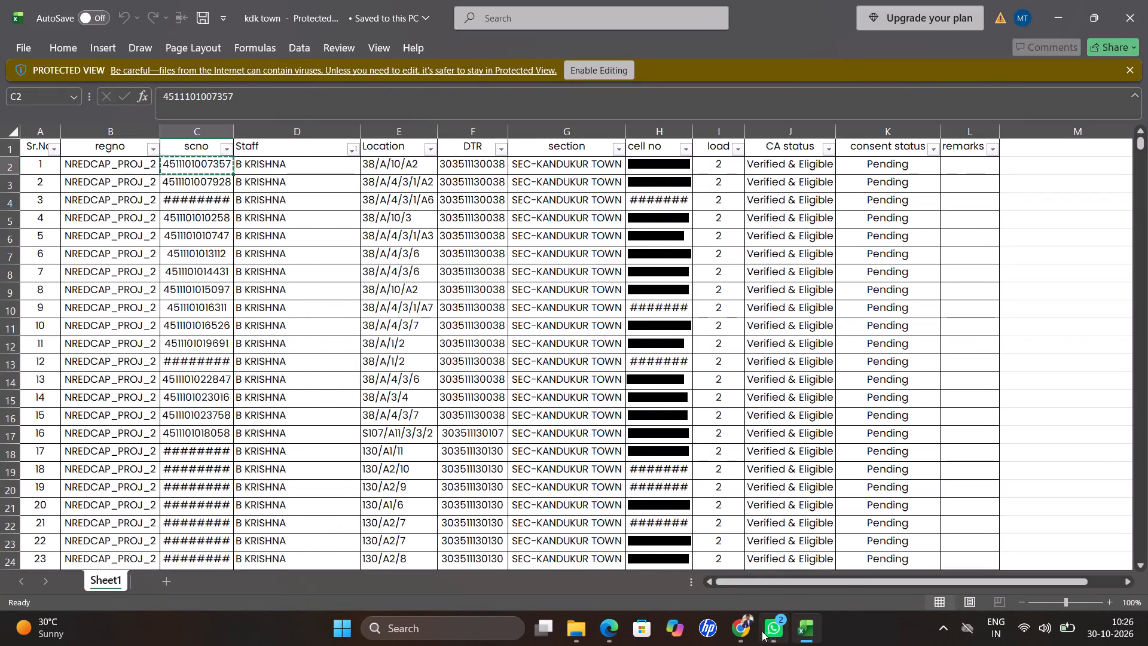
Switch to the SUNGRACE Installations page in Chrome and open the work order search by consumer name or SC number.
{"action": "left_click", "coordinate": [742, 620]}
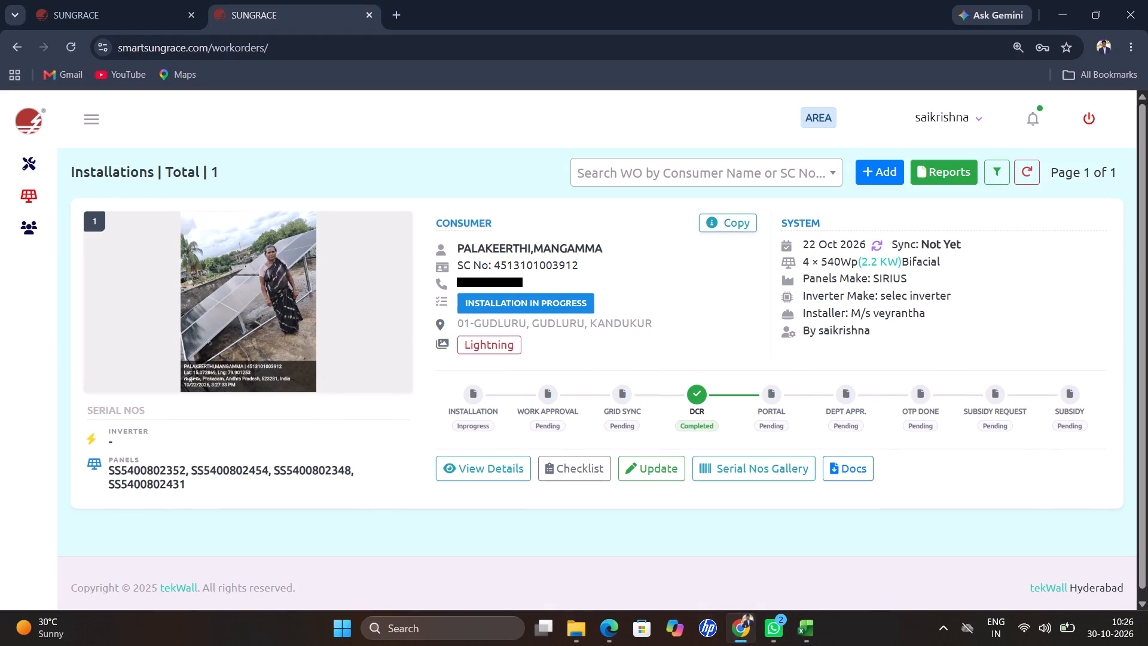
{"action": "left_click", "coordinate": [650, 163]}
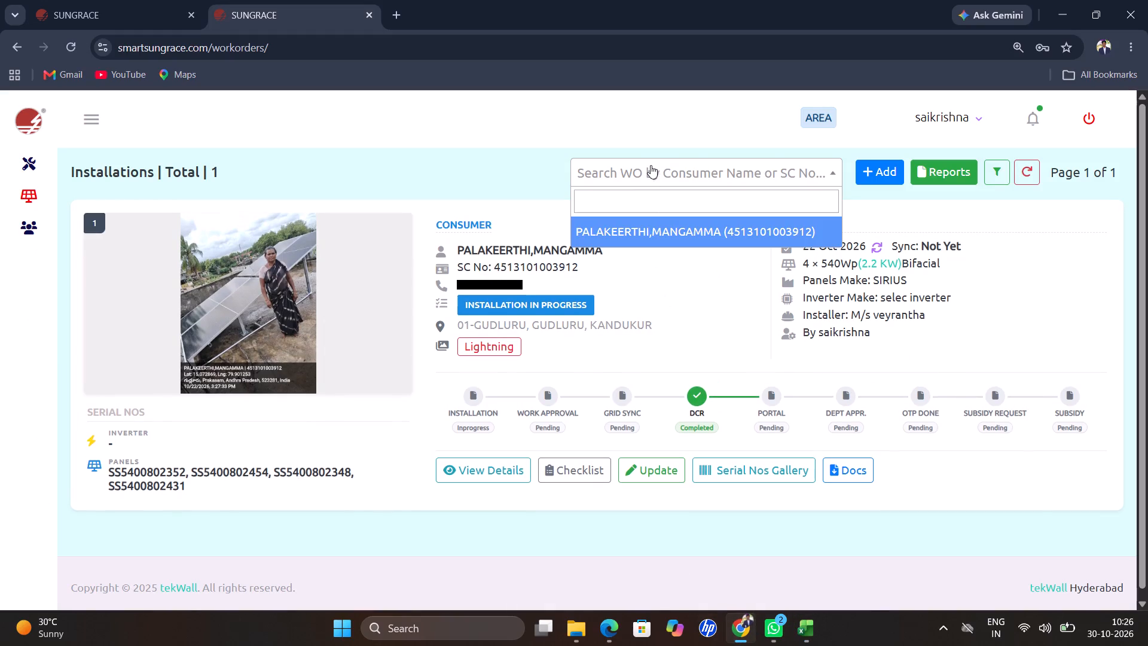
Add a new installation for the consumer matching the copied service connection number, dated 30-10-2026, save it and refresh the Installations page.
{"action": "left_click", "coordinate": [871, 174]}
{"action": "left_click", "coordinate": [373, 339]}
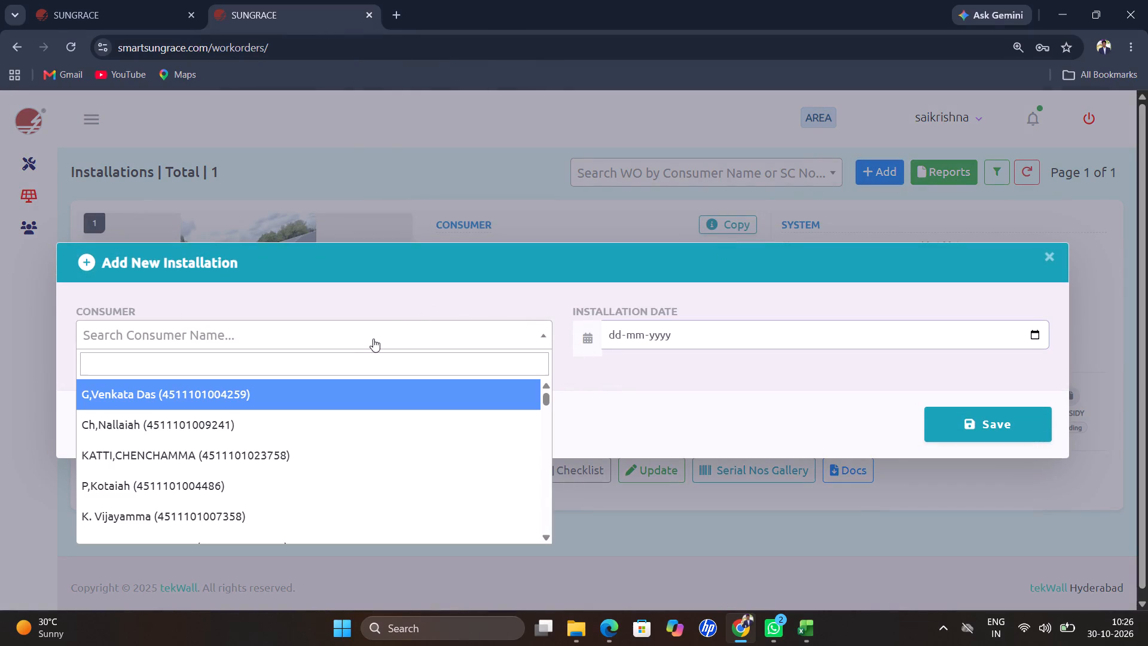
{"action": "key", "text": "ctrl+v"}
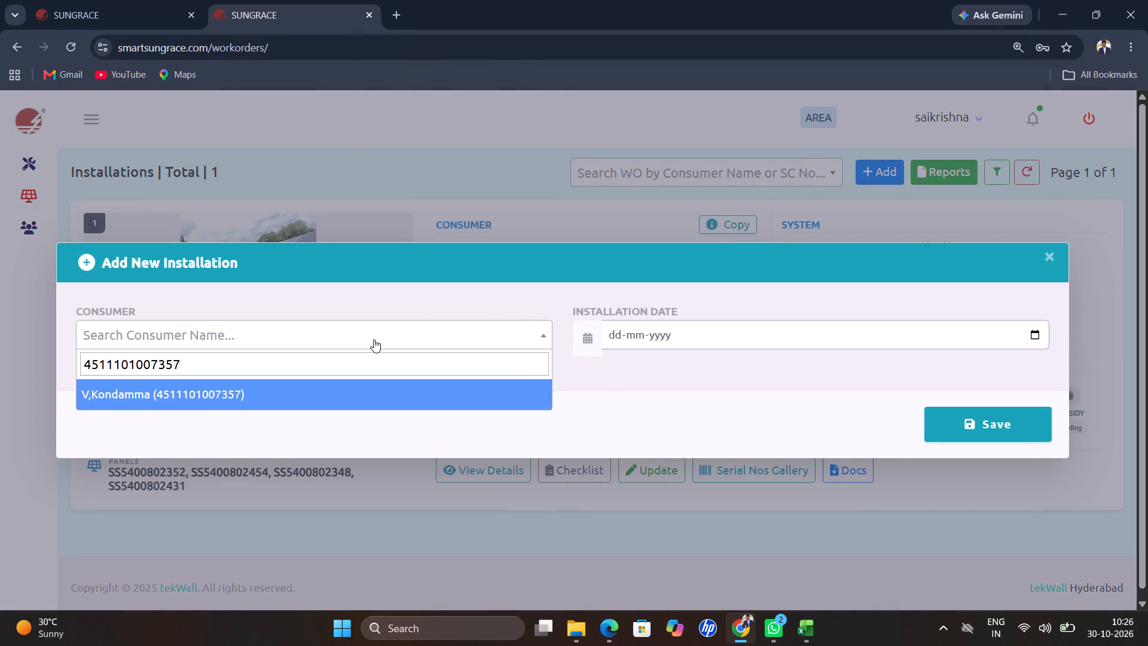
{"action": "scroll", "coordinate": [374, 339], "scroll_direction": "up", "scroll_amount": 1}
{"action": "left_click", "coordinate": [356, 394]}
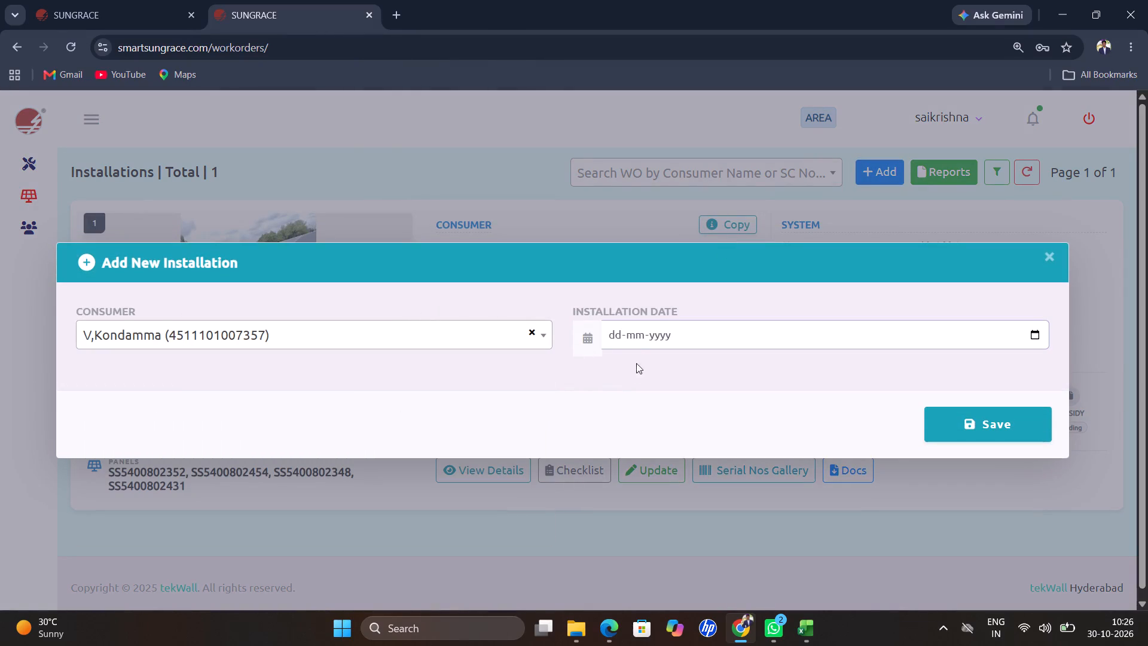
{"action": "left_click", "coordinate": [638, 330]}
{"action": "left_click", "coordinate": [1034, 338]}
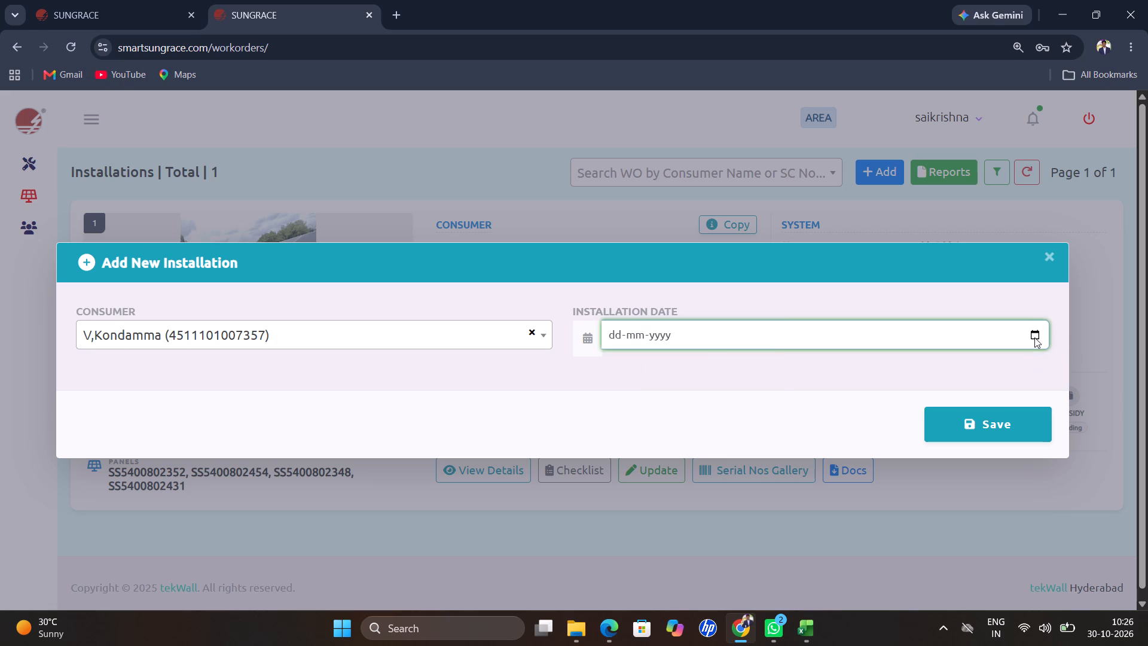
{"action": "left_click", "coordinate": [739, 507]}
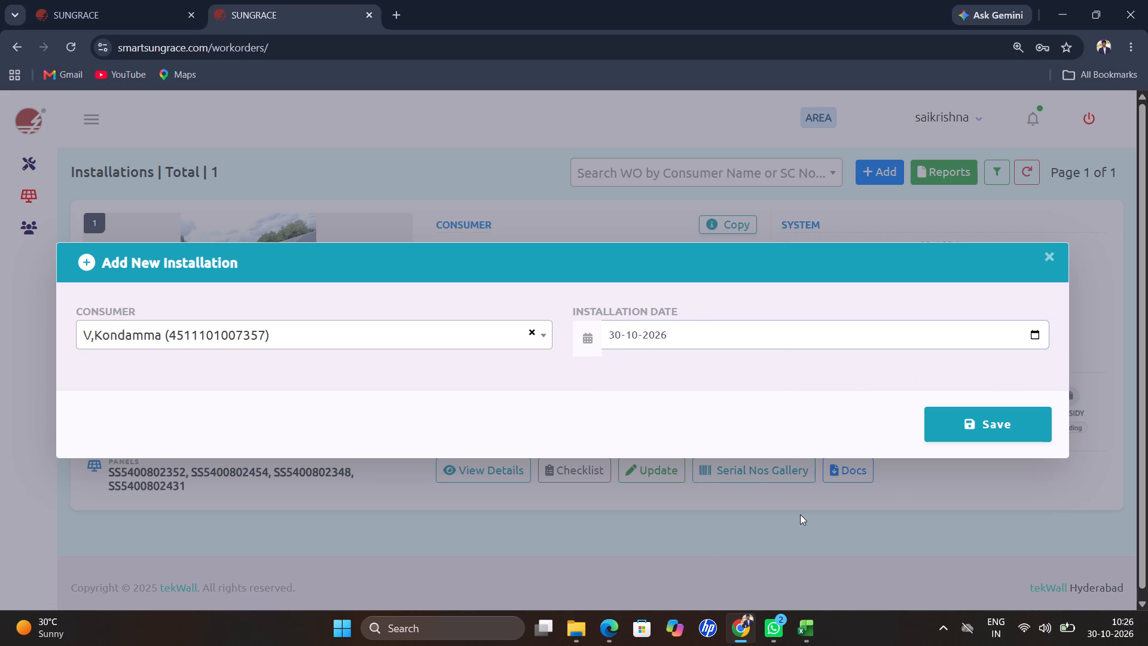
{"action": "left_click", "coordinate": [958, 424]}
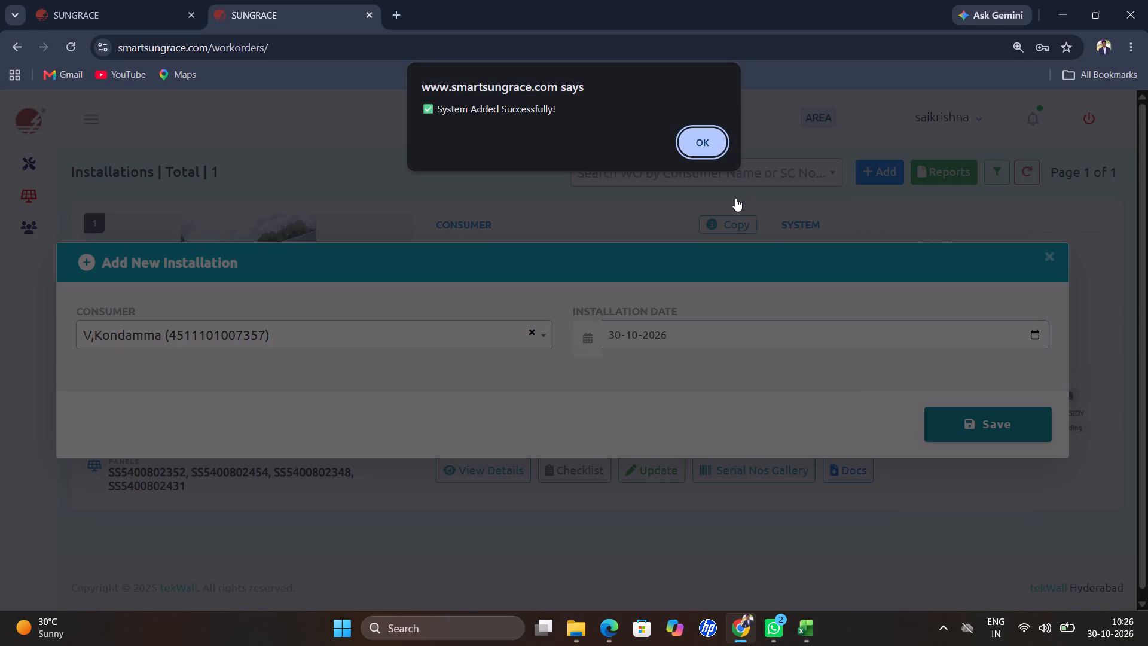
{"action": "left_click", "coordinate": [691, 139]}
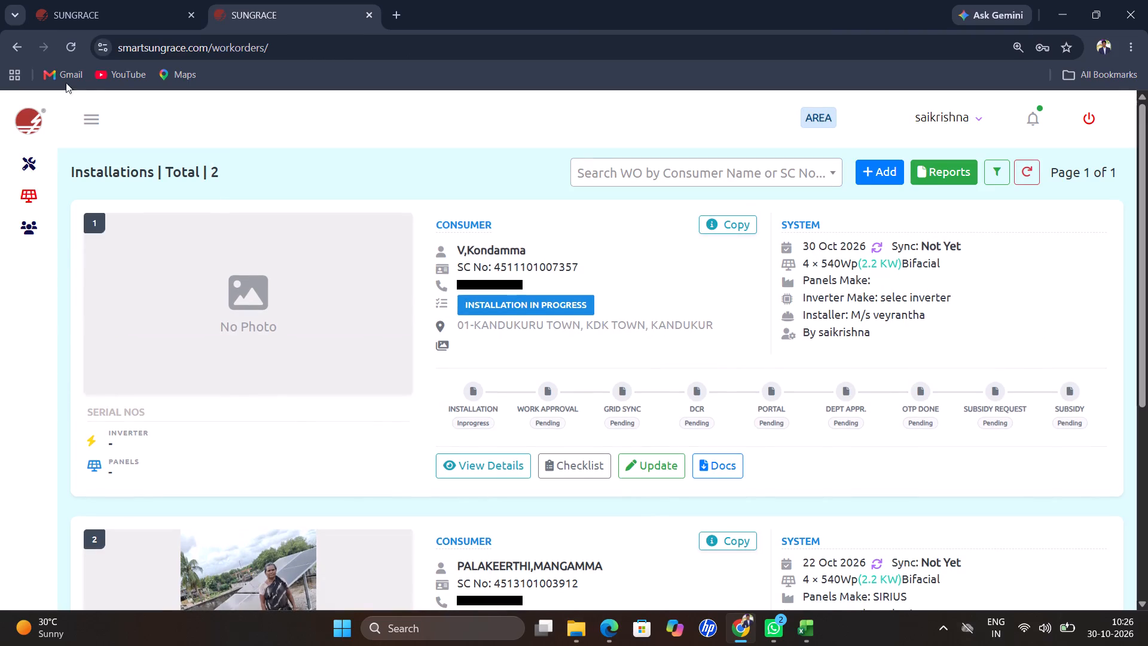
{"action": "left_click", "coordinate": [68, 53]}
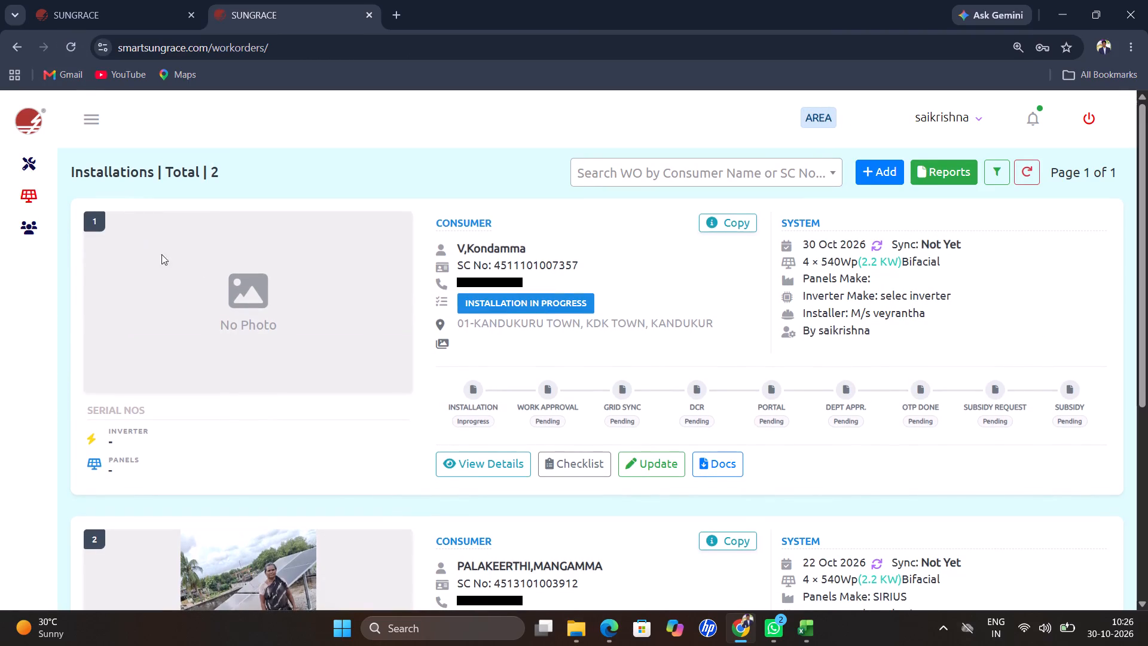
Start another new installation and open its consumer selection list.
{"action": "left_click", "coordinate": [867, 164]}
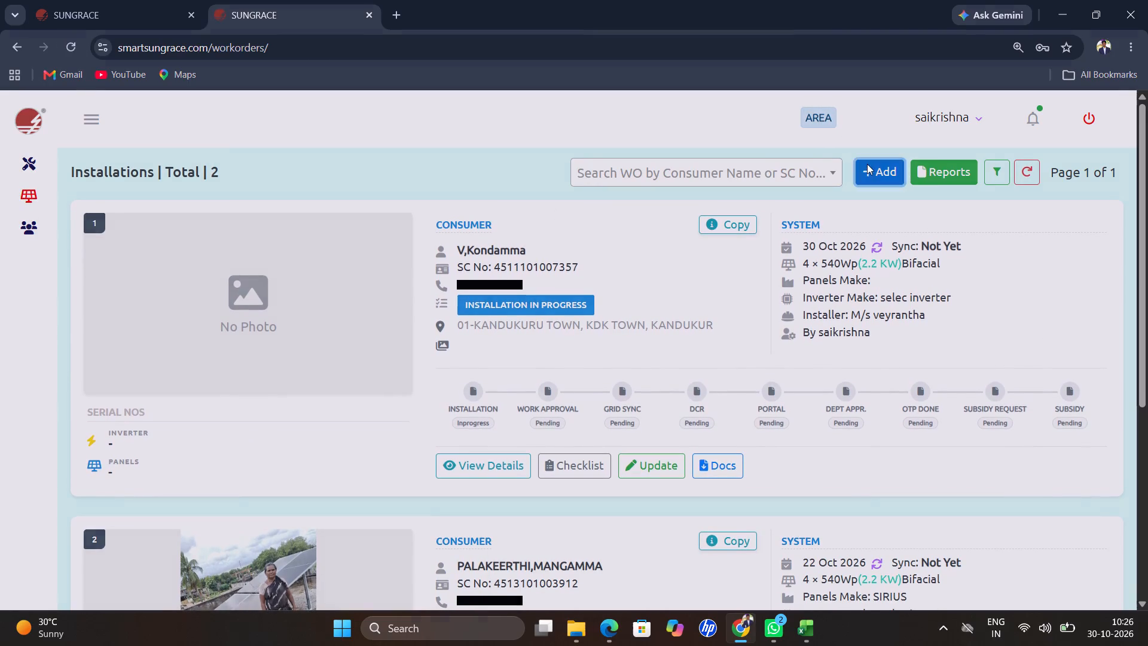
{"action": "left_click", "coordinate": [386, 327]}
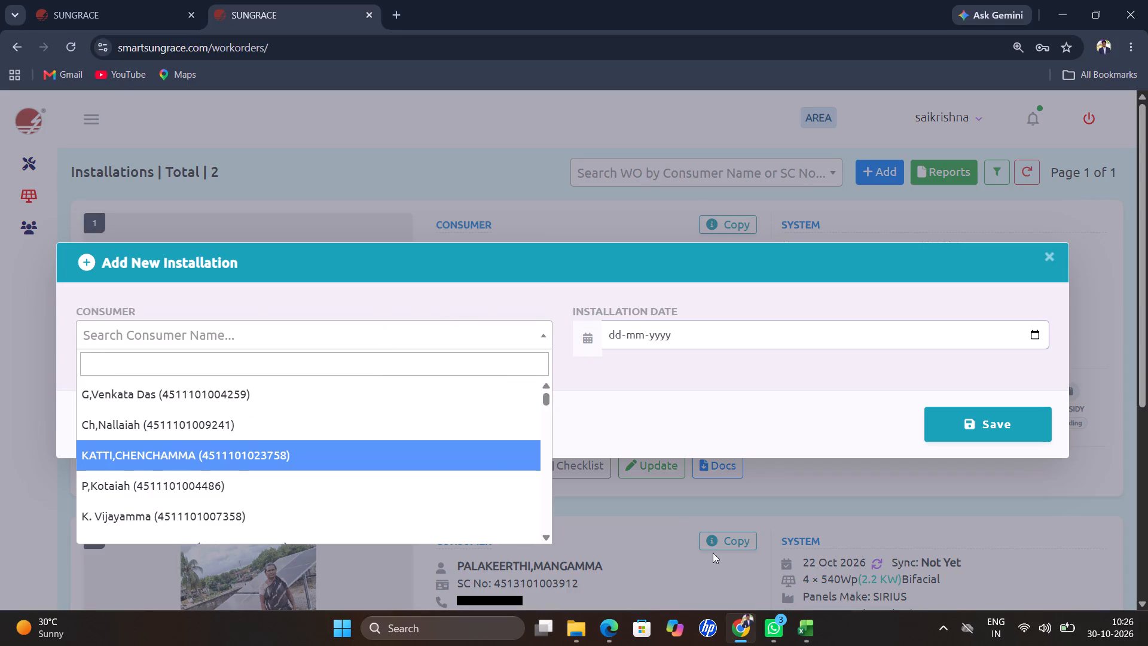
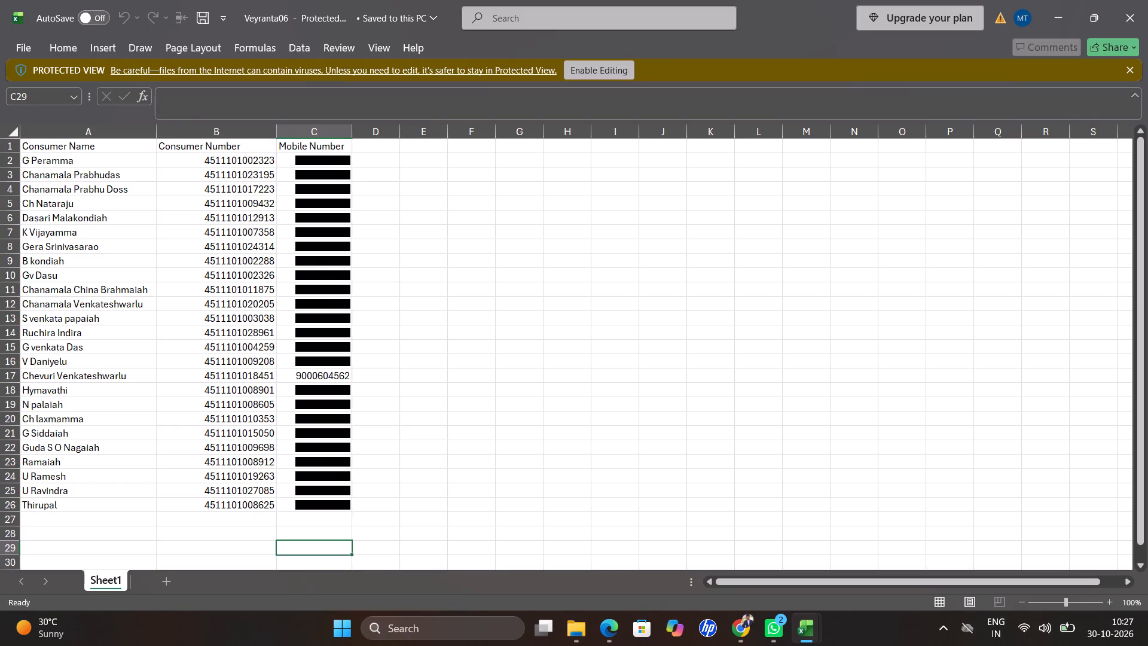
Switch from the Veyranta06 consumer list in Excel back to the SUNGRACE Installations page in Chrome.
{"action": "scroll", "coordinate": [480, 426], "scroll_direction": "up", "scroll_amount": 1}
{"action": "left_click", "coordinate": [745, 581]}
{"action": "left_click", "coordinate": [481, 110]}
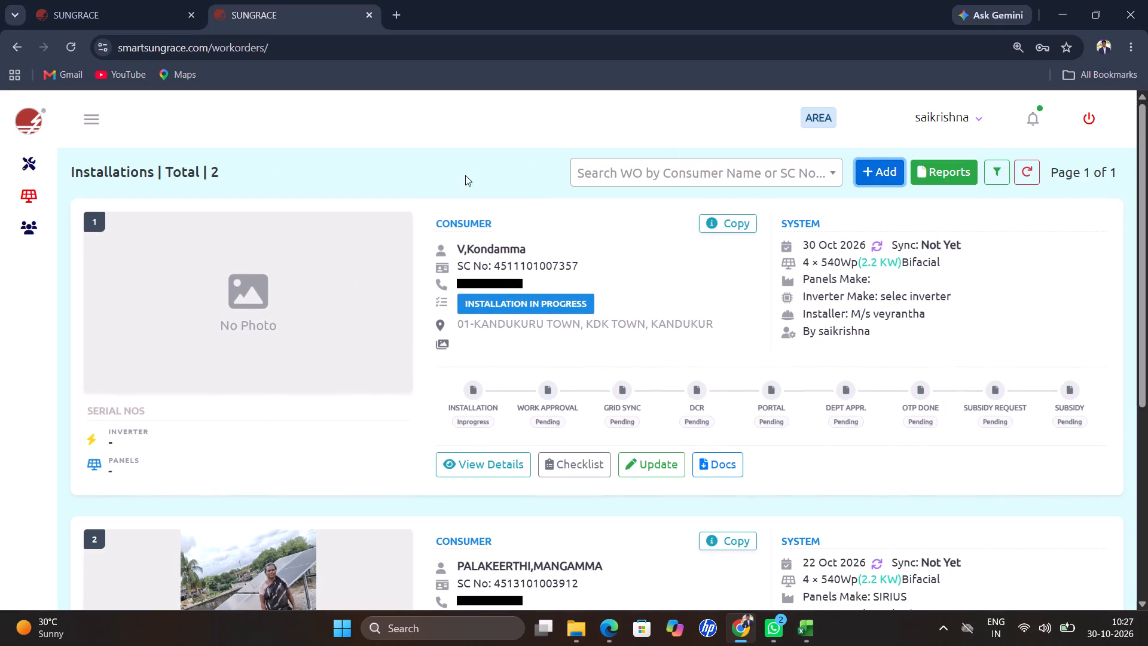
Start a new installation and select its consumer using the first consumer number copied from the Veyranta06 workbook.
{"action": "left_click", "coordinate": [880, 168]}
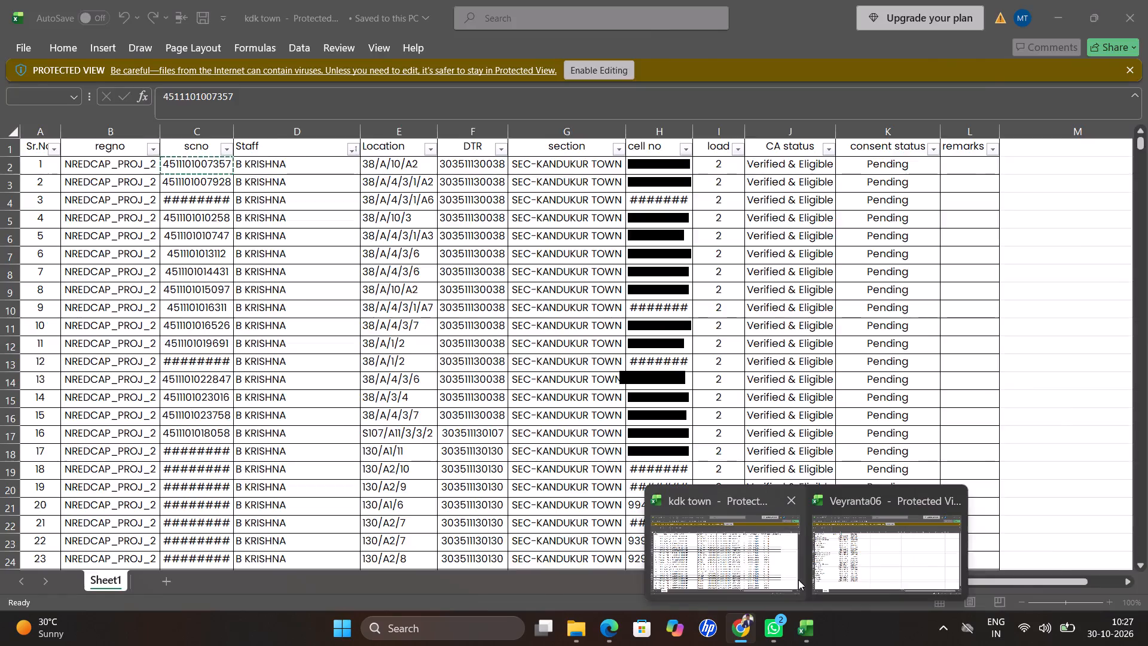
{"action": "left_click", "coordinate": [854, 563]}
{"action": "left_click", "coordinate": [221, 144]}
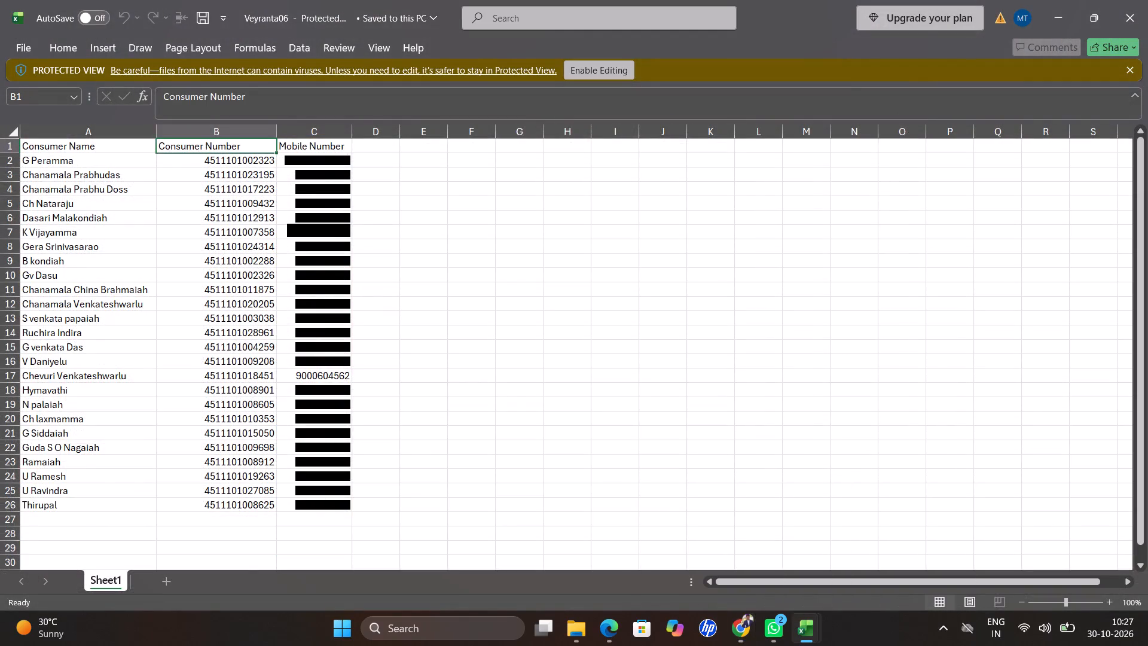
{"action": "key", "text": "Down"}
{"action": "key", "text": "ctrl+c"}
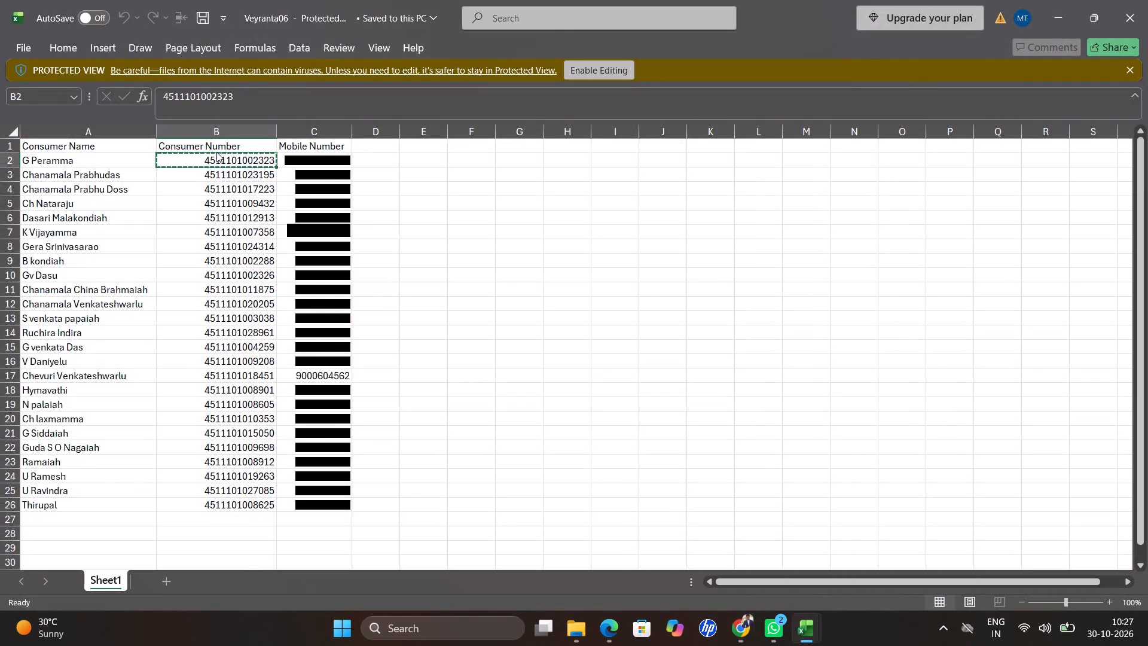
{"action": "left_click_drag", "start_coordinate": [751, 558], "coordinate": [753, 563]}
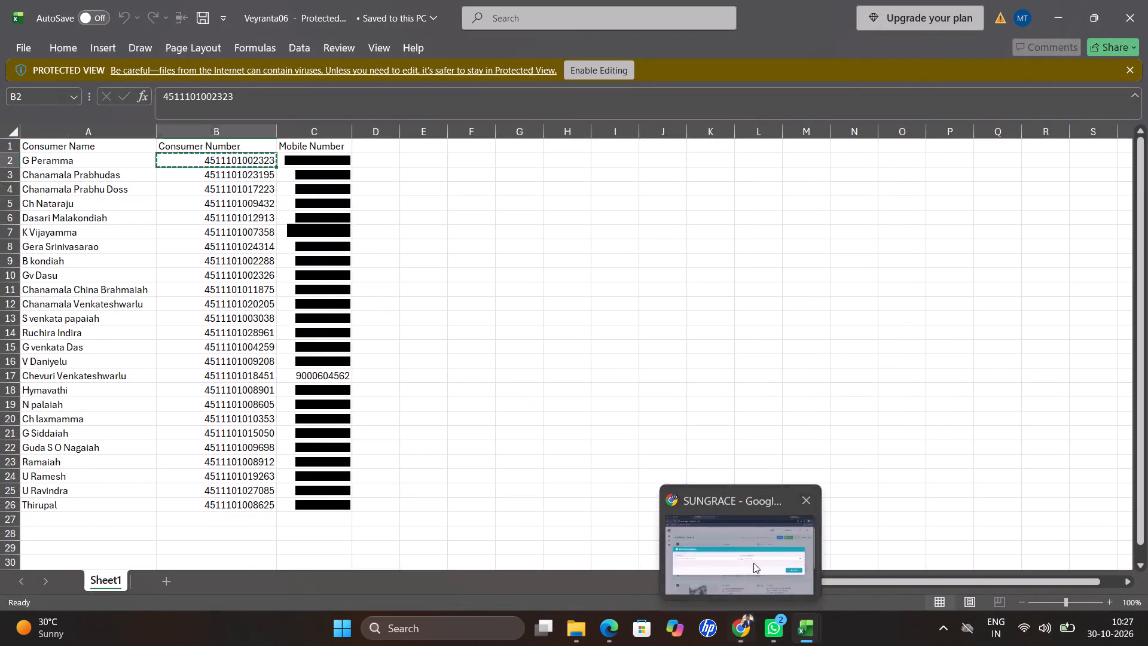
{"action": "left_click_drag", "start_coordinate": [753, 563], "coordinate": [756, 566]}
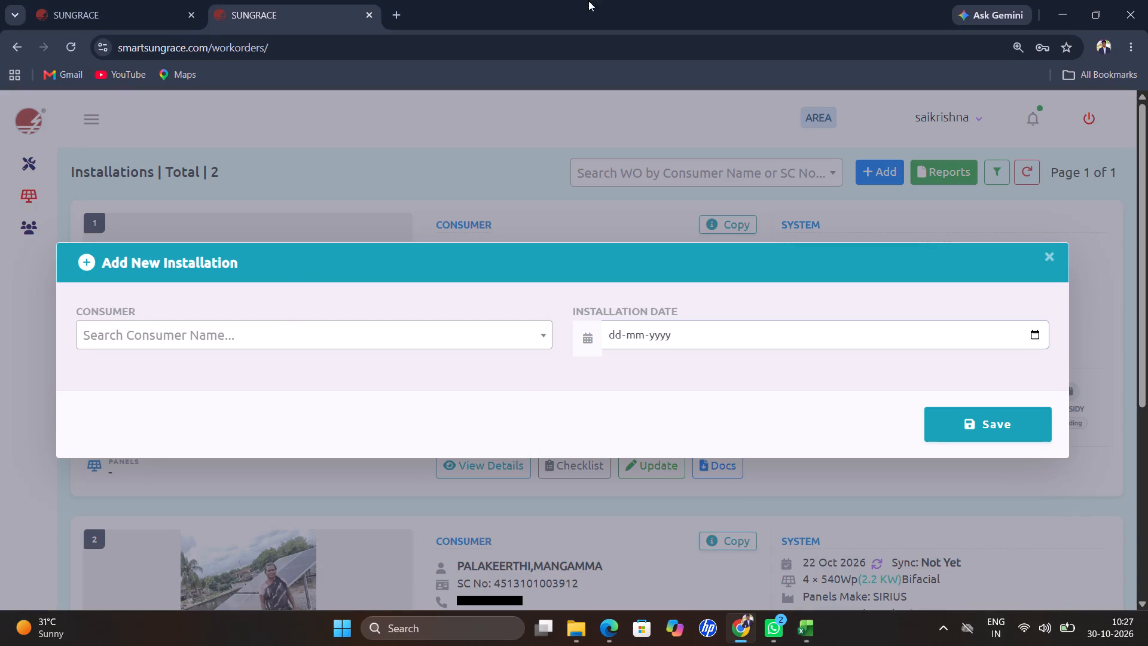
{"action": "left_click", "coordinate": [286, 325]}
{"action": "key", "text": "ctrl+v"}
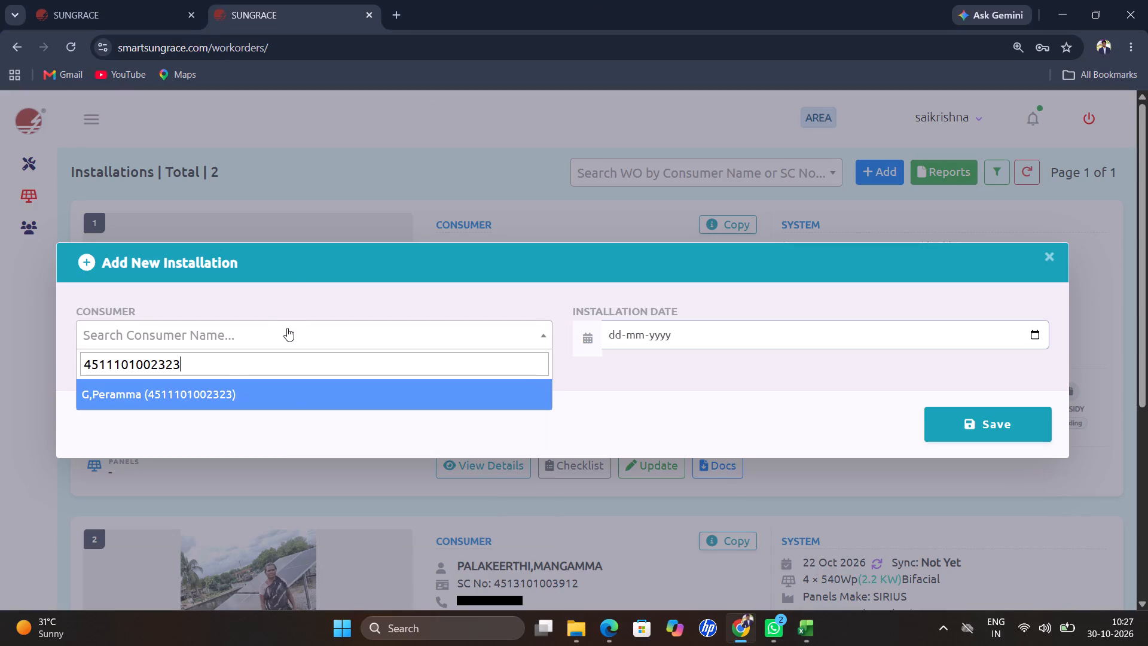
{"action": "left_click", "coordinate": [283, 394]}
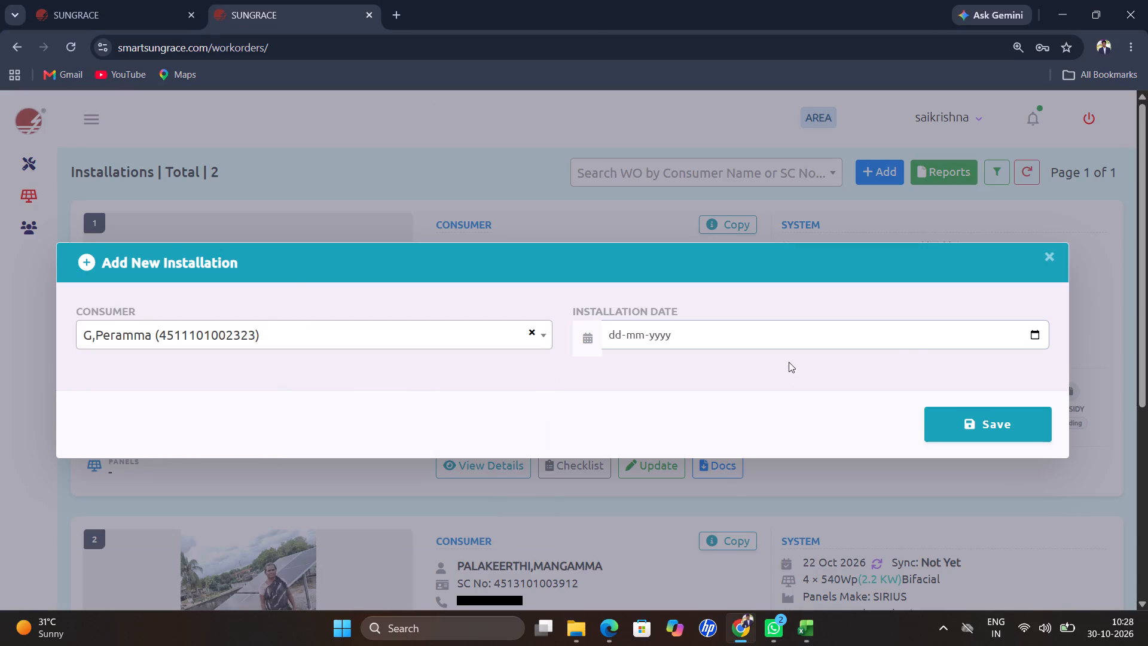
Set the installation date to today, 30-10-2026, and save the new installation.
{"action": "left_click", "coordinate": [914, 340]}
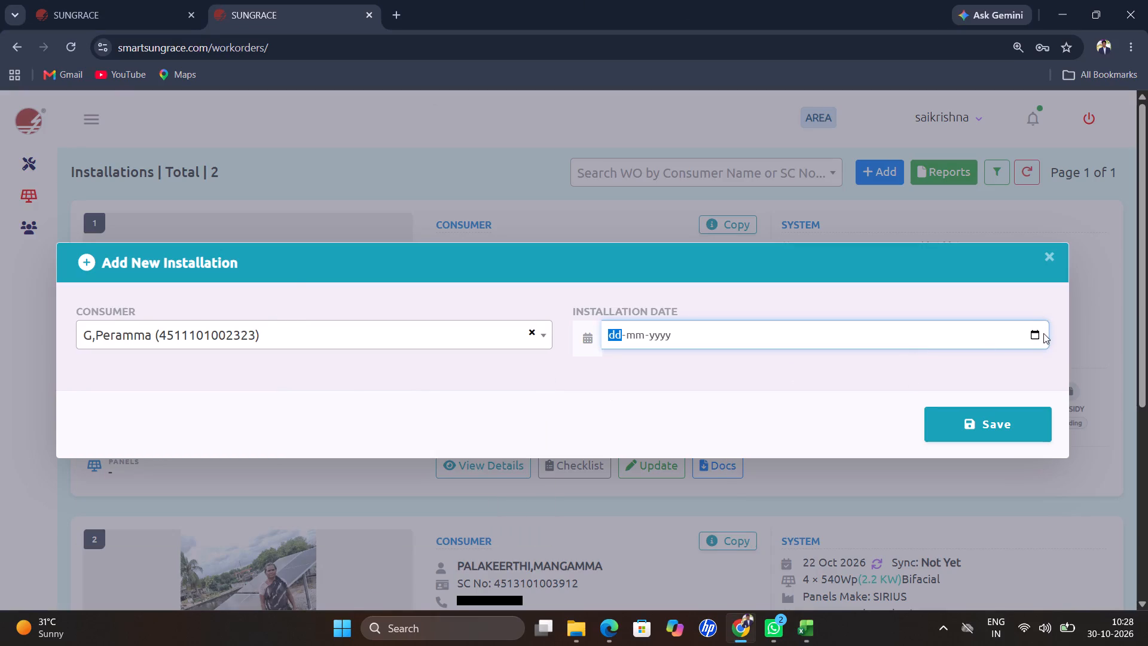
{"action": "double_click", "coordinate": [1043, 333]}
{"action": "left_click", "coordinate": [748, 561]}
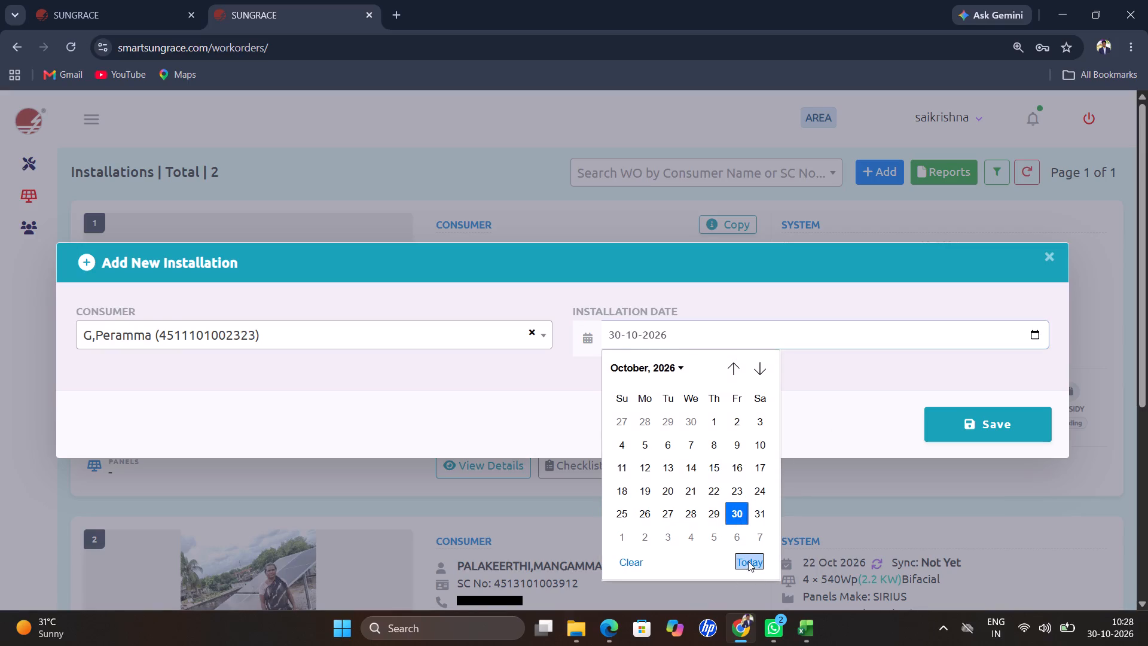
{"action": "left_click", "coordinate": [974, 429]}
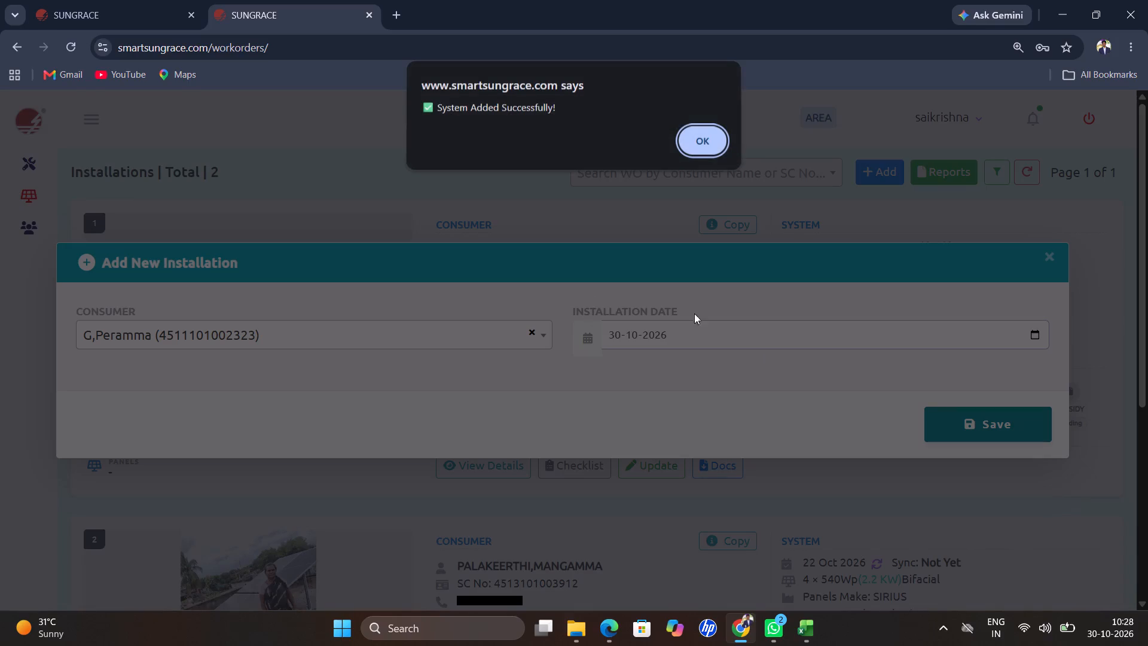
{"action": "left_click", "coordinate": [712, 148]}
{"action": "left_click", "coordinate": [376, 170]}
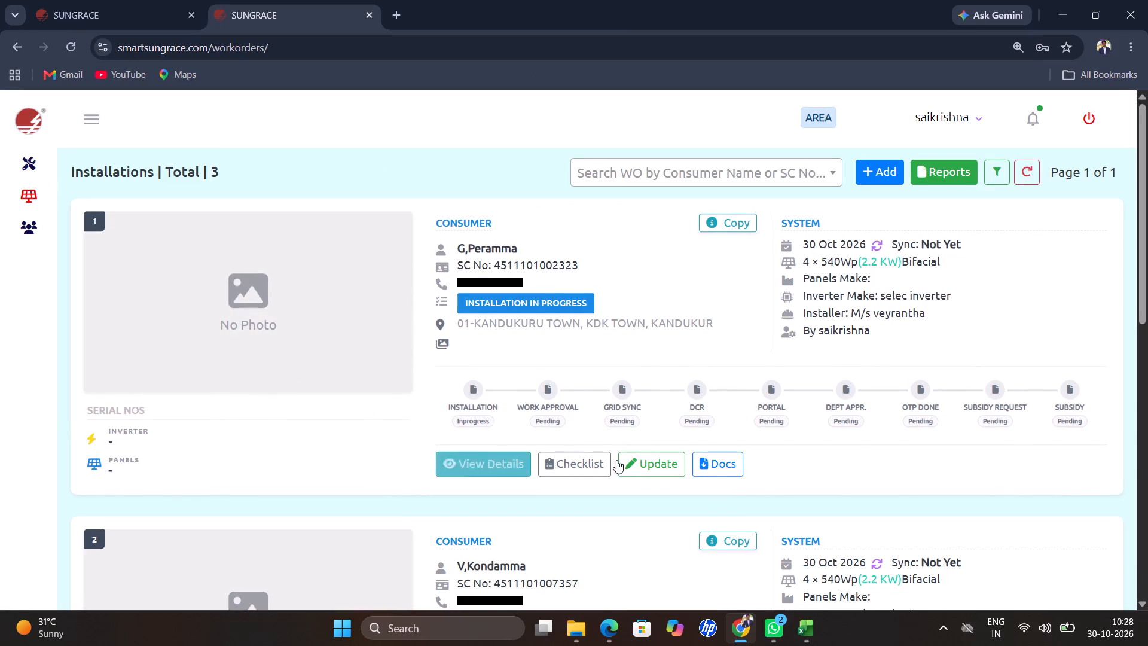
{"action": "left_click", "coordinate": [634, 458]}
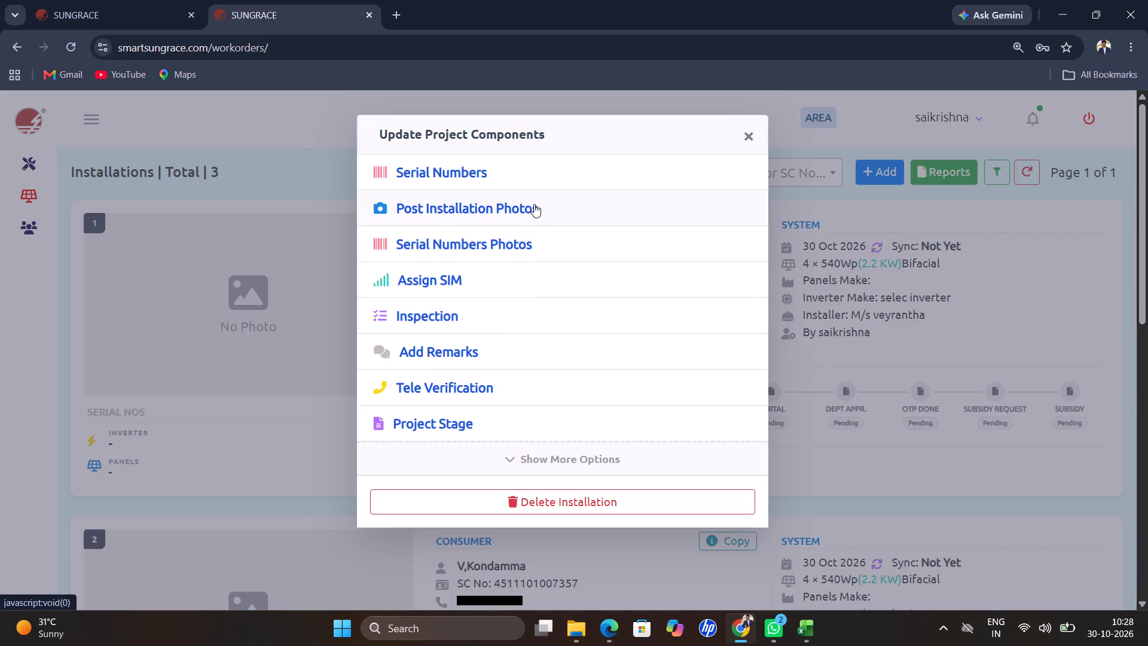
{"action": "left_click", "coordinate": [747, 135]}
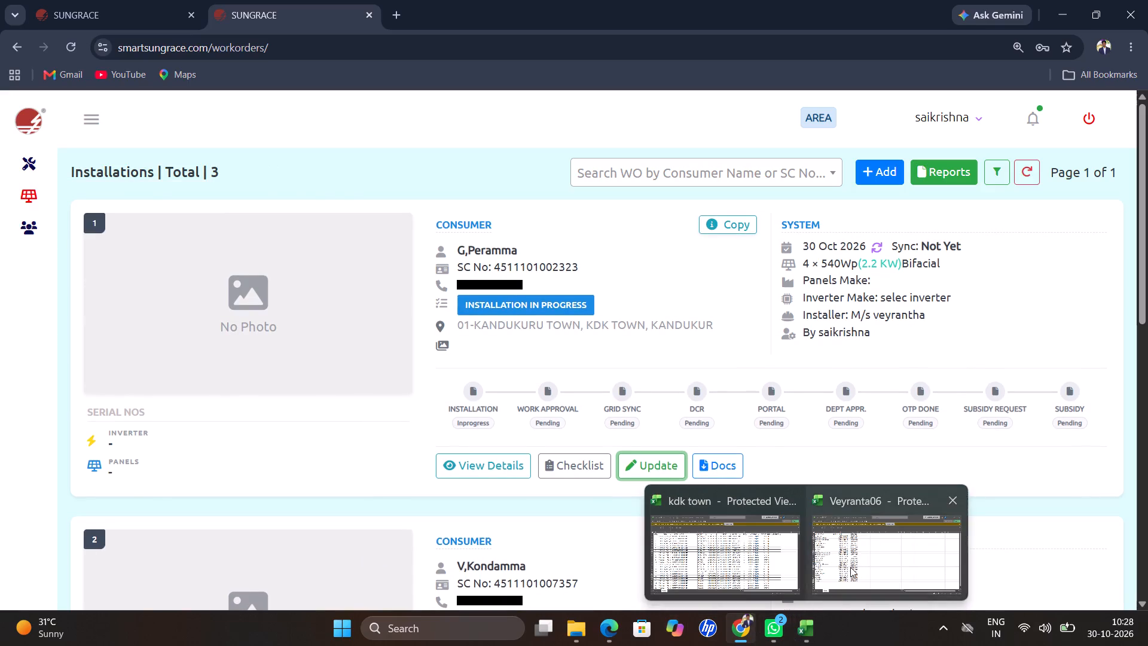
Copy the second consumer number, in cell B3 of the Veyranta06 workbook, and return to the SUNGRACE Installations page in Chrome.
{"action": "left_click", "coordinate": [851, 567]}
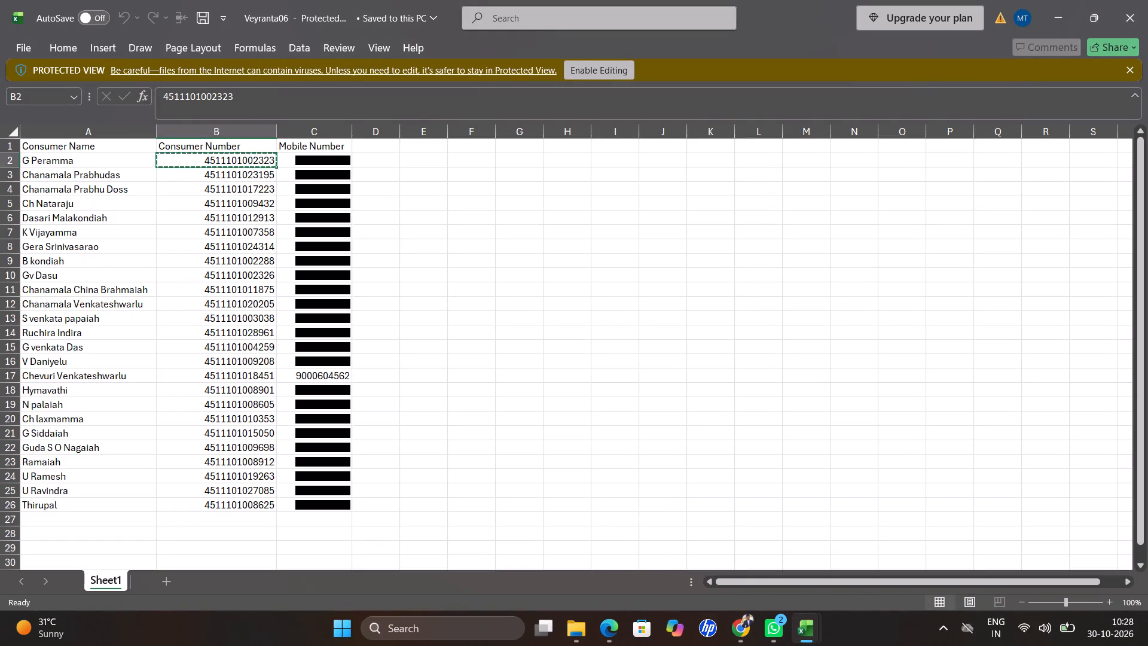
{"action": "key", "text": "Down"}
{"action": "key", "text": "ctrl+c"}
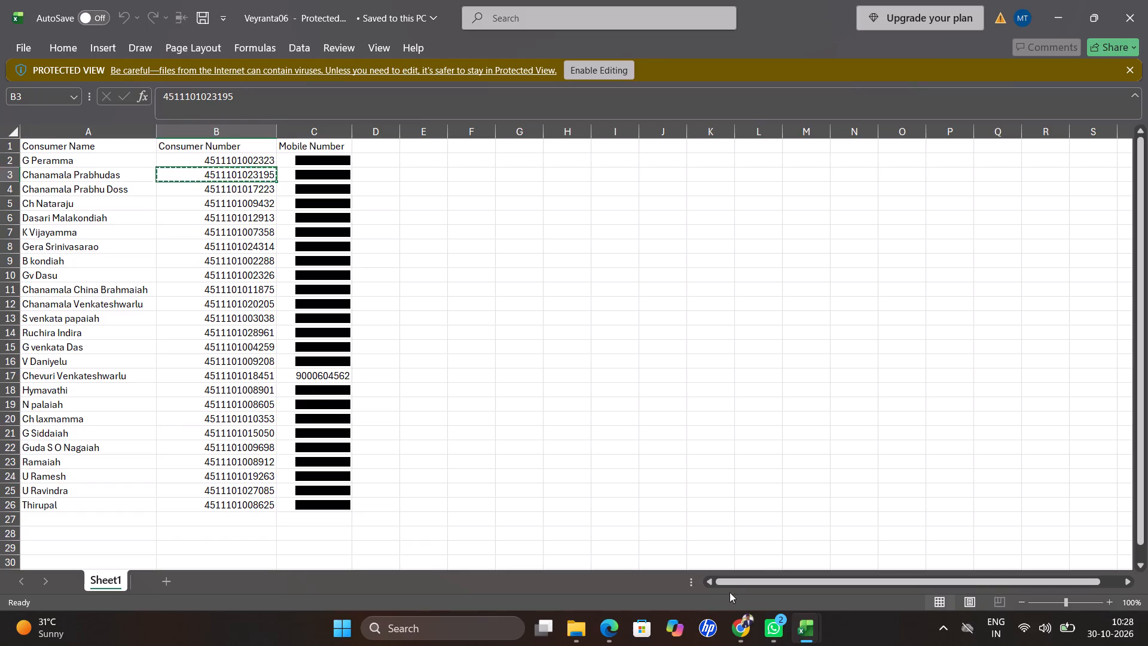
{"action": "left_click", "coordinate": [728, 560]}
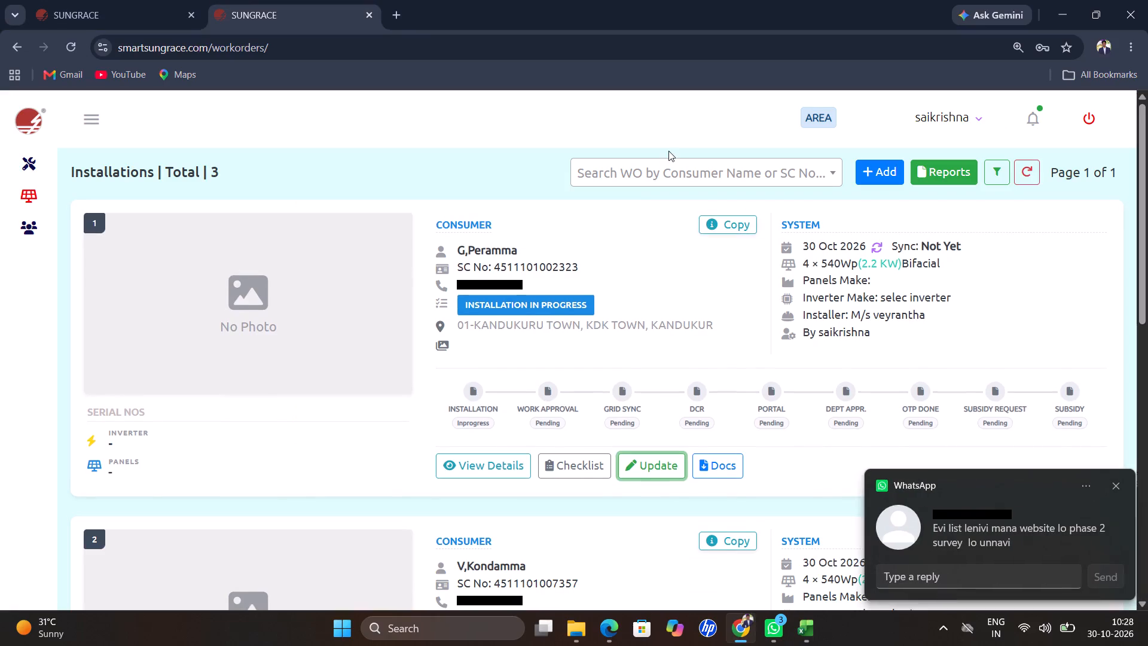
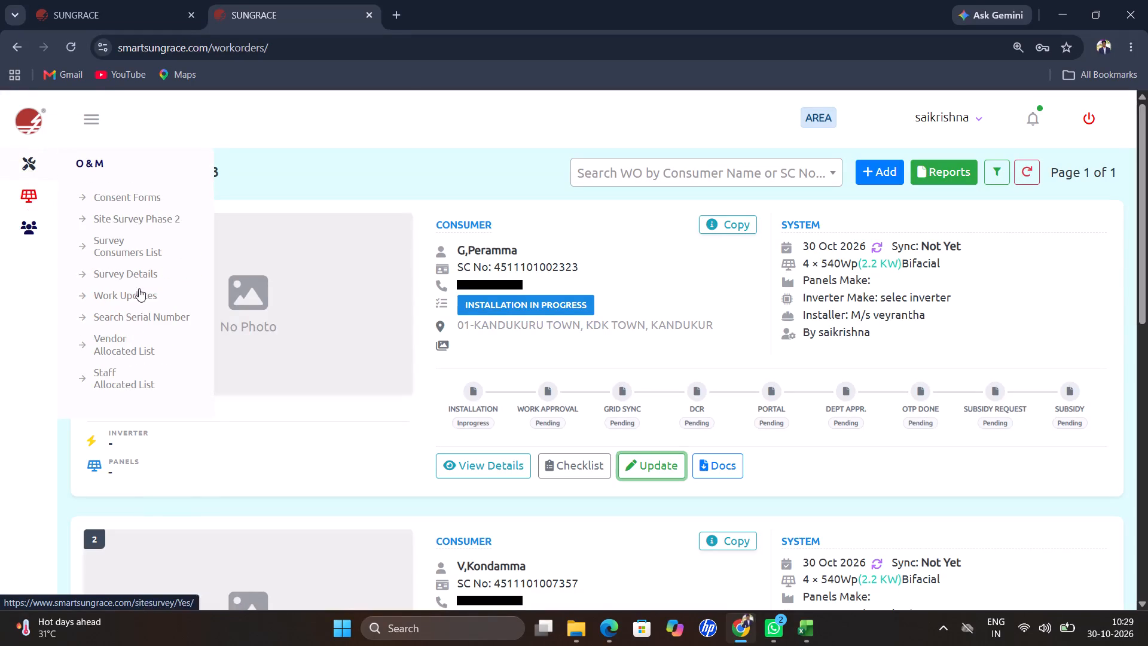
Open the Site Survey Phase 2 page from the O & M section.
{"action": "left_click", "coordinate": [136, 214]}
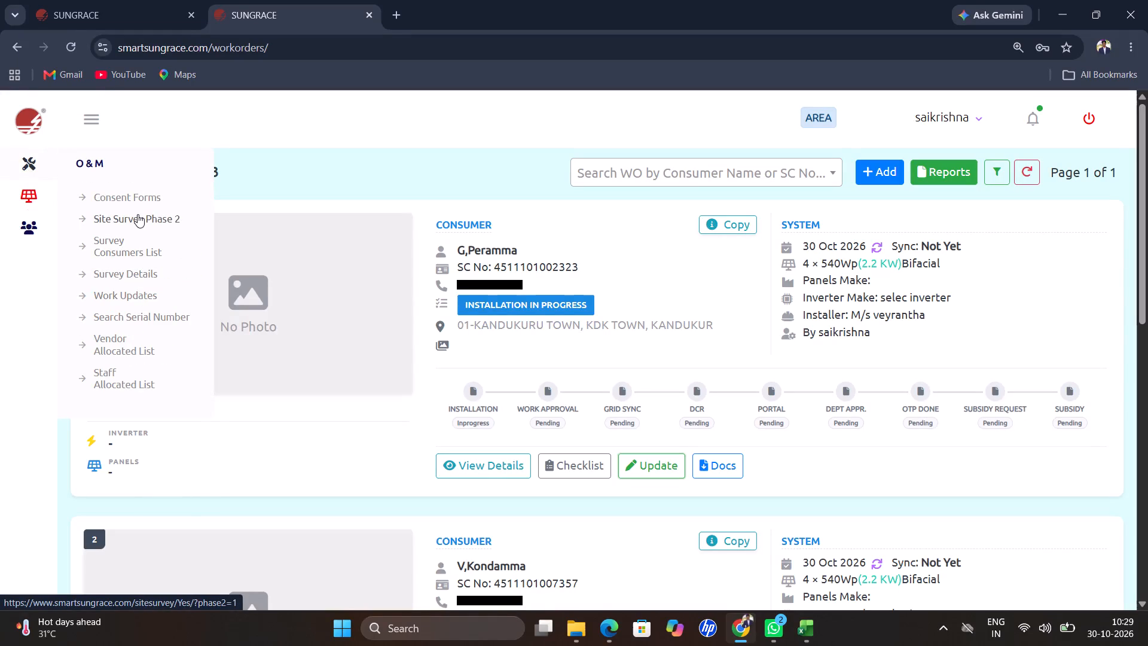
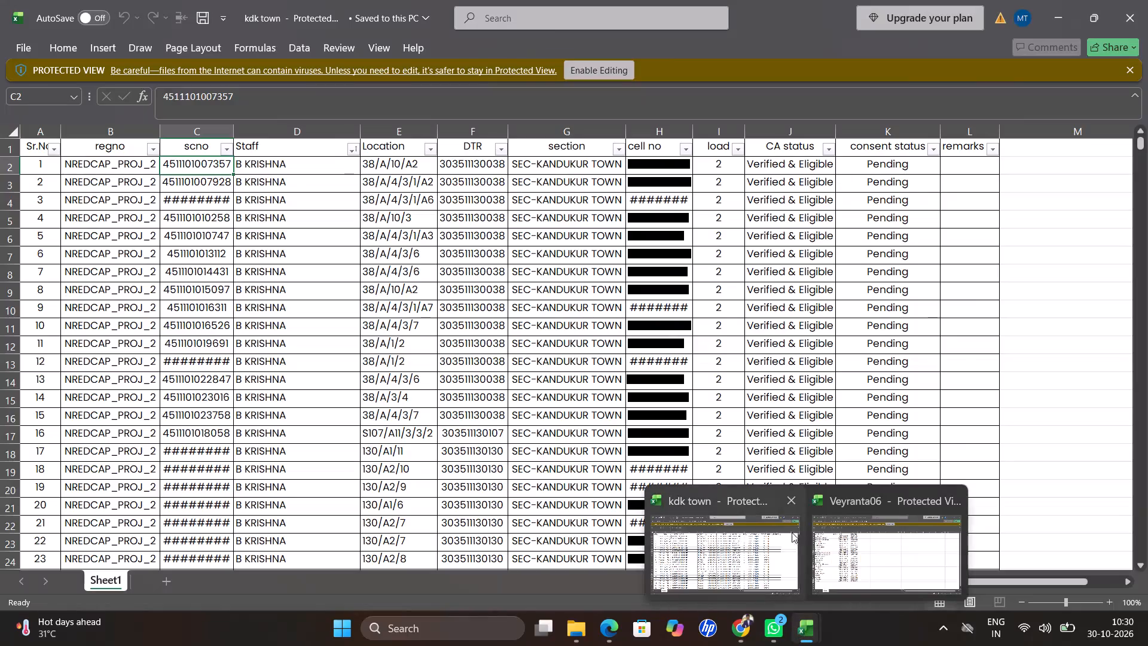
Close the kdk town workbook.
{"action": "left_click", "coordinate": [787, 495]}
Add a SUNGRACE installation dated 30-10-2026 for the consumer in row 3 of Veyranta06, using the already copied consumer number.
{"action": "left_click", "coordinate": [836, 562]}
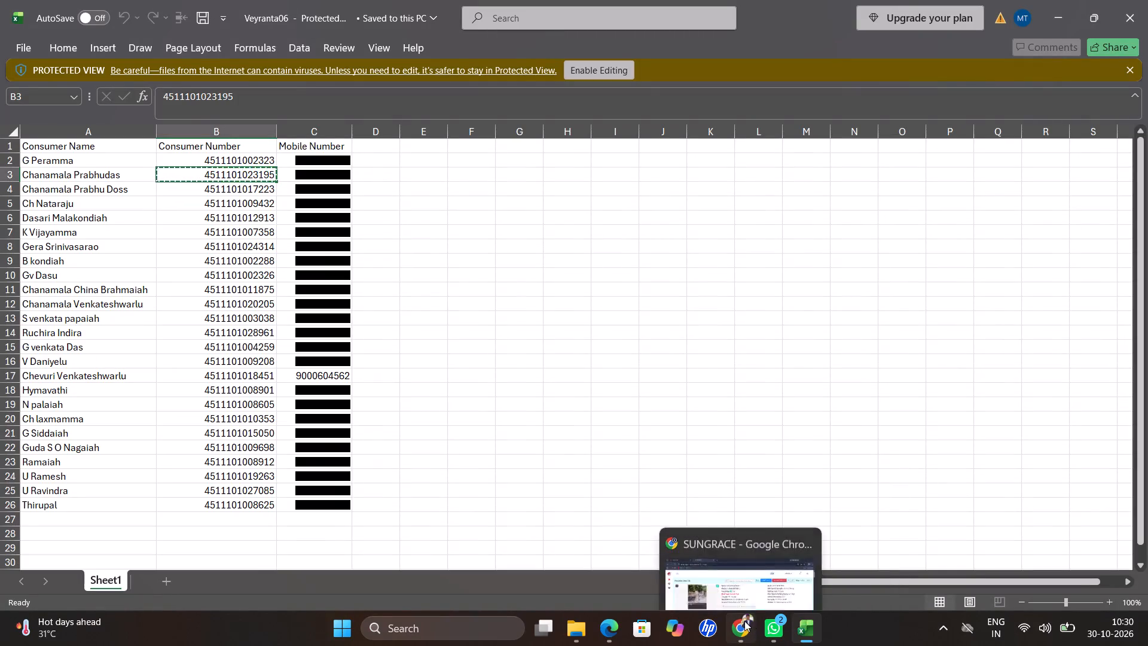
{"action": "left_click", "coordinate": [728, 572]}
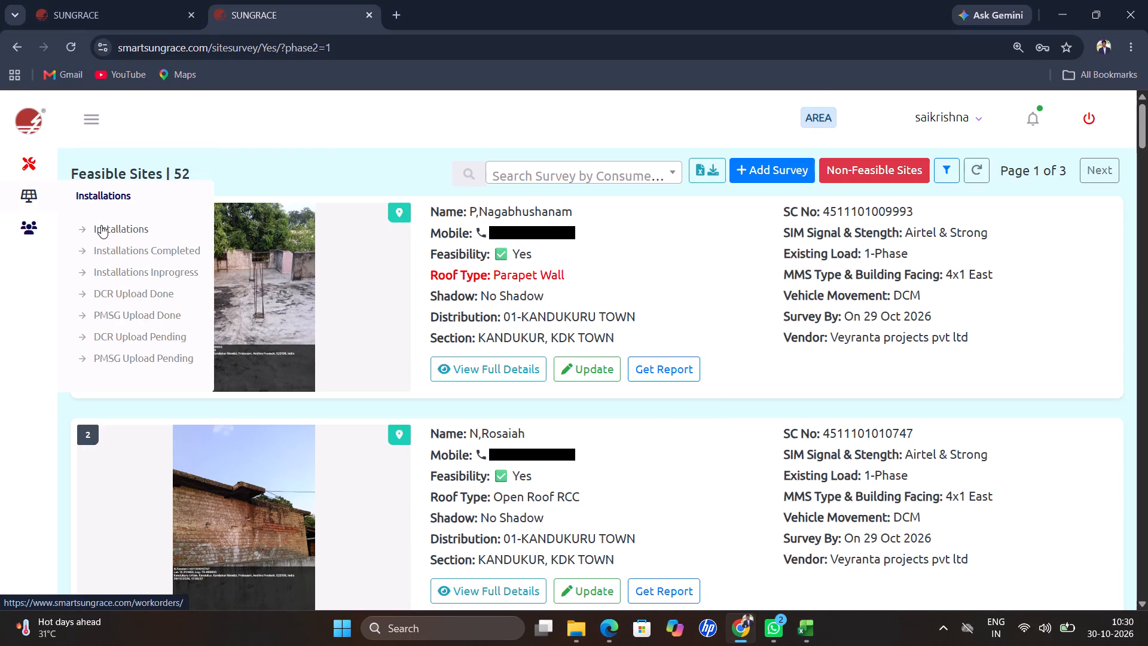
{"action": "left_click", "coordinate": [101, 225]}
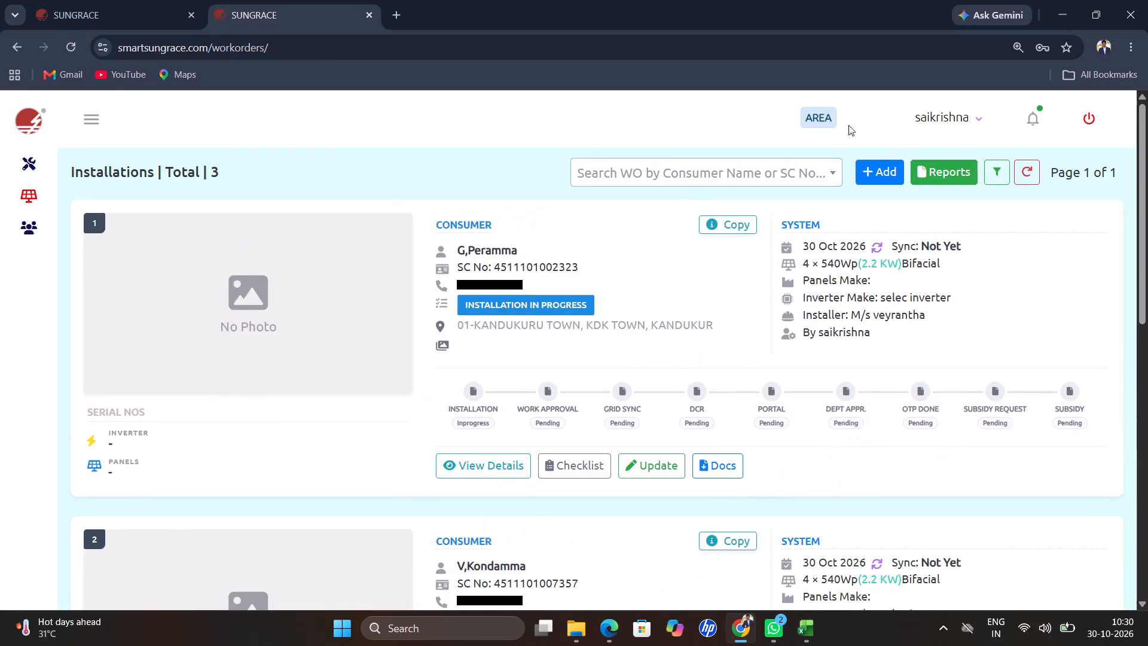
{"action": "left_click", "coordinate": [883, 168]}
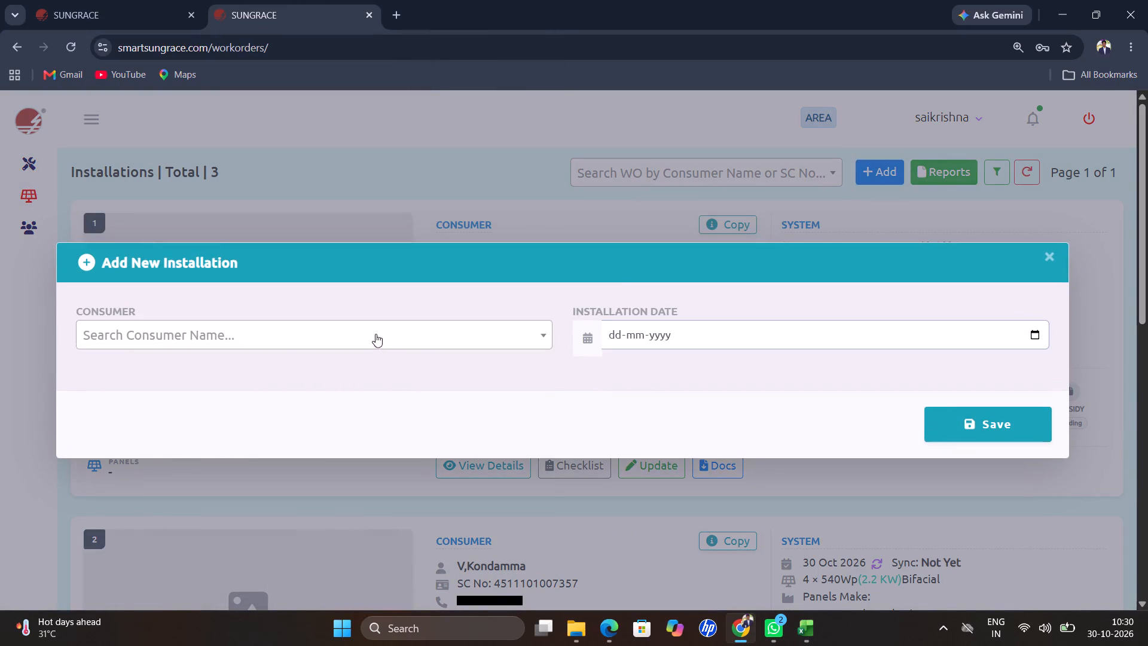
{"action": "left_click", "coordinate": [375, 334]}
{"action": "key", "text": "ctrl+v"}
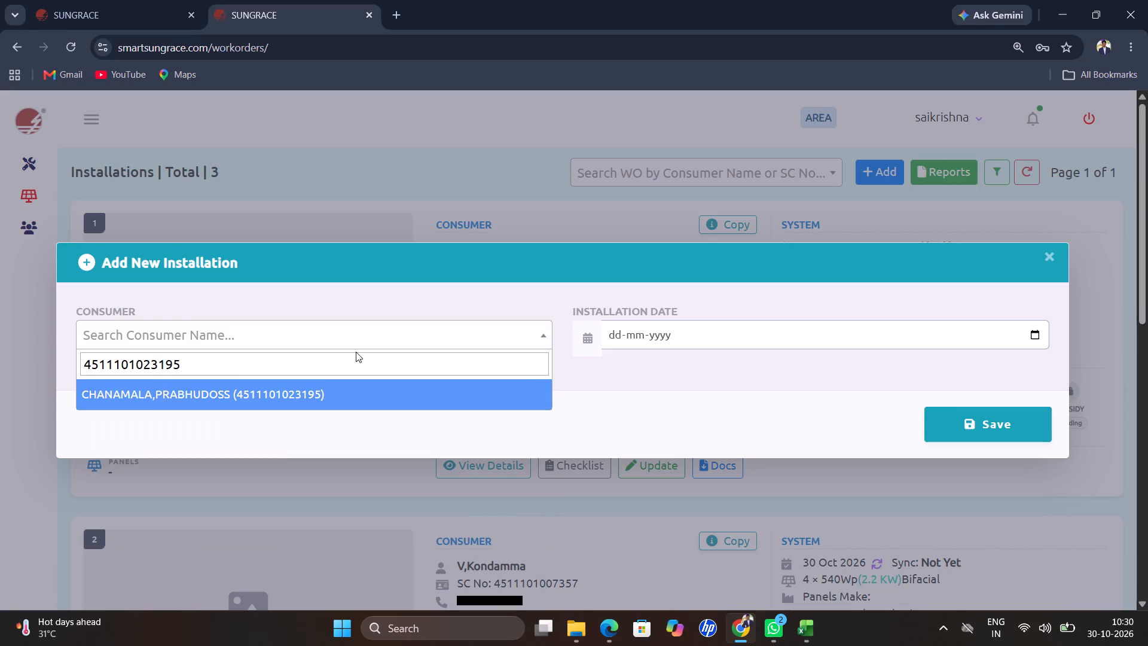
{"action": "key", "text": "Return"}
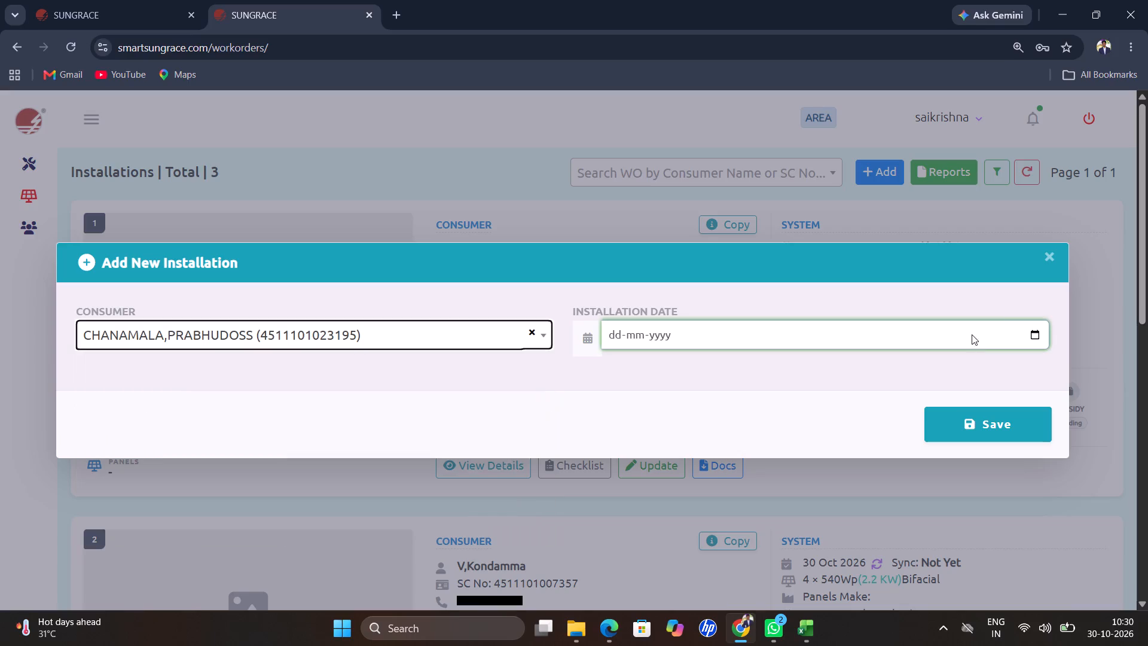
{"action": "left_click", "coordinate": [1039, 334]}
{"action": "left_click", "coordinate": [734, 557]}
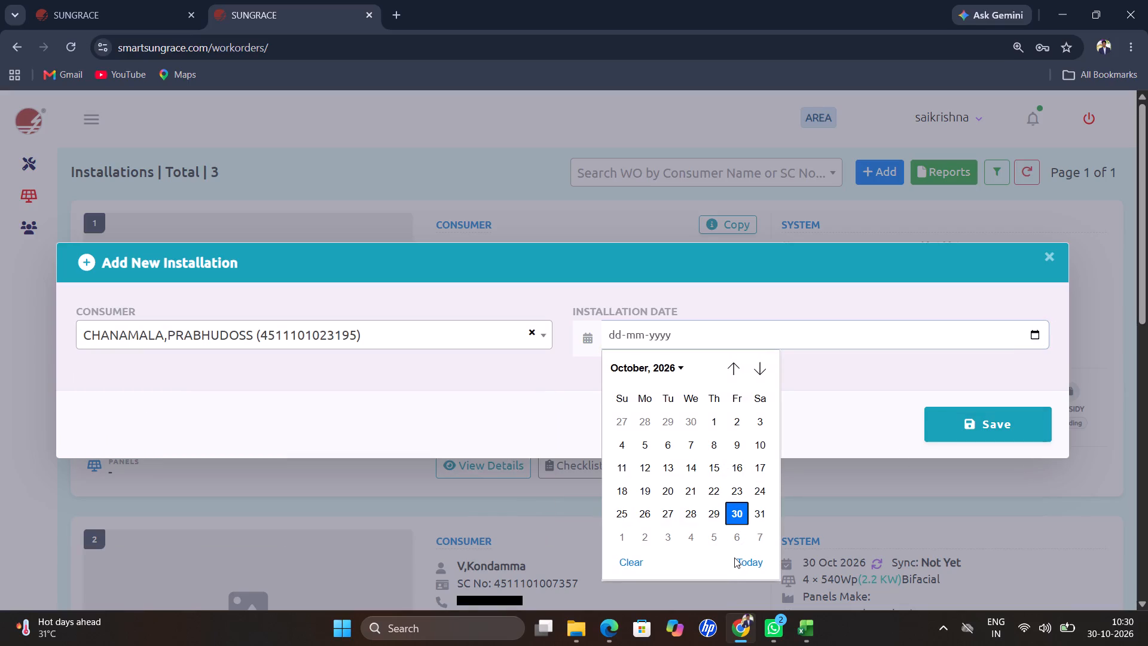
{"action": "left_click", "coordinate": [744, 562]}
{"action": "left_click", "coordinate": [944, 433]}
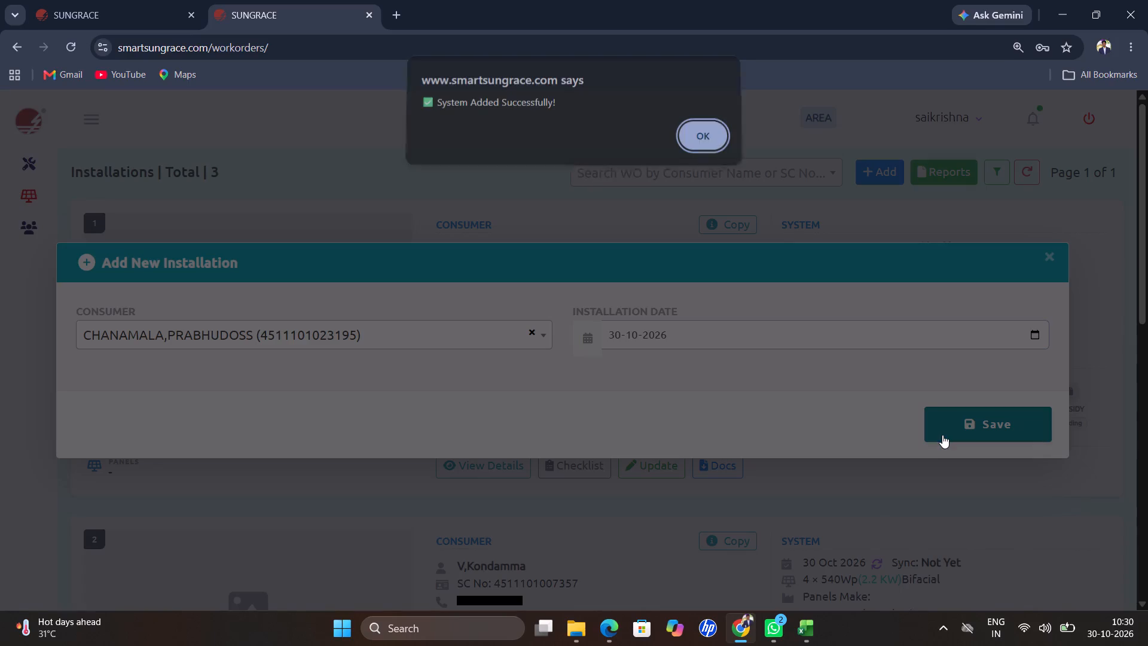
{"action": "left_click", "coordinate": [709, 150]}
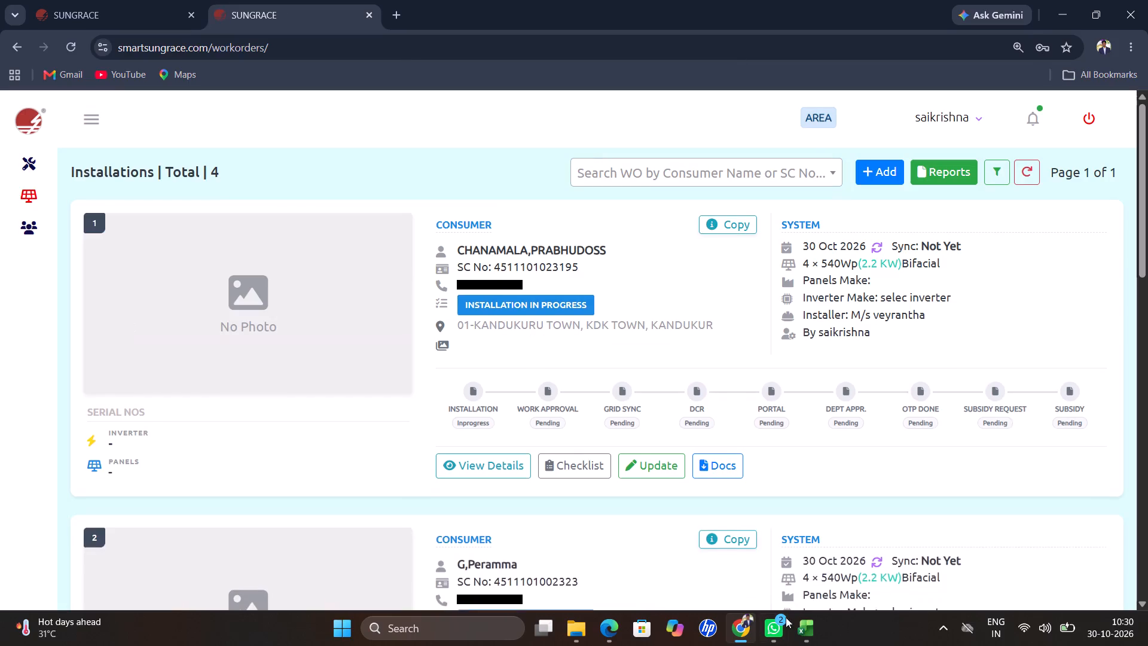
Copy the consumer number in row 4 of Veyranta06 and add that consumer's SUNGRACE installation dated 30-10-2026.
{"action": "left_click", "coordinate": [801, 572]}
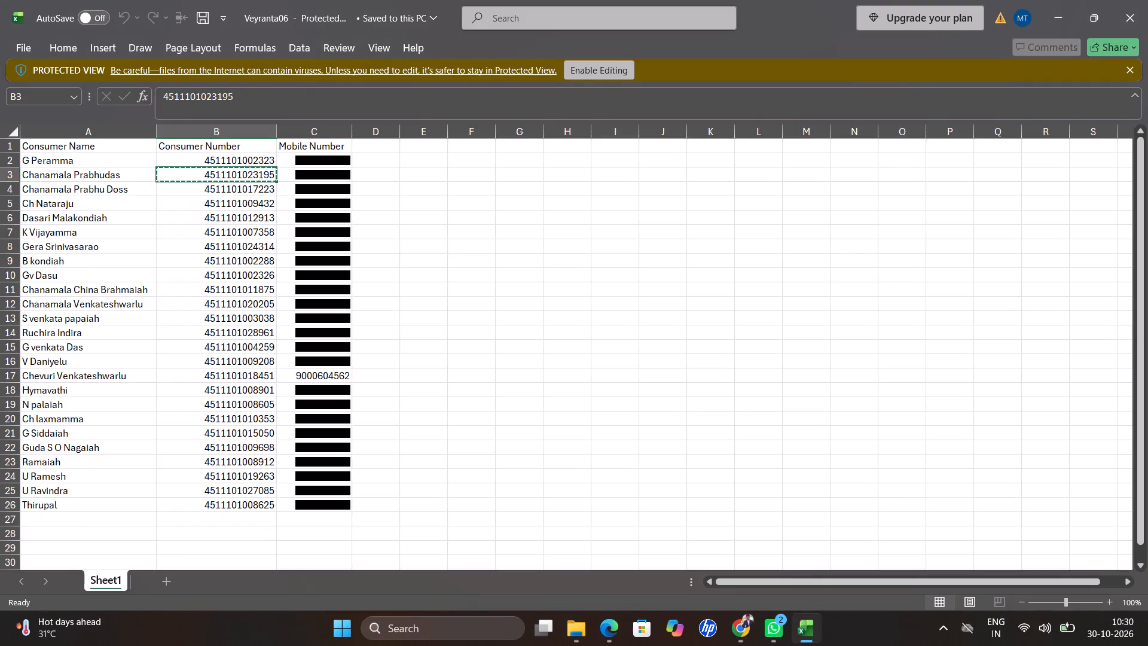
{"action": "key", "text": "Down"}
{"action": "key", "text": "ctrl+c"}
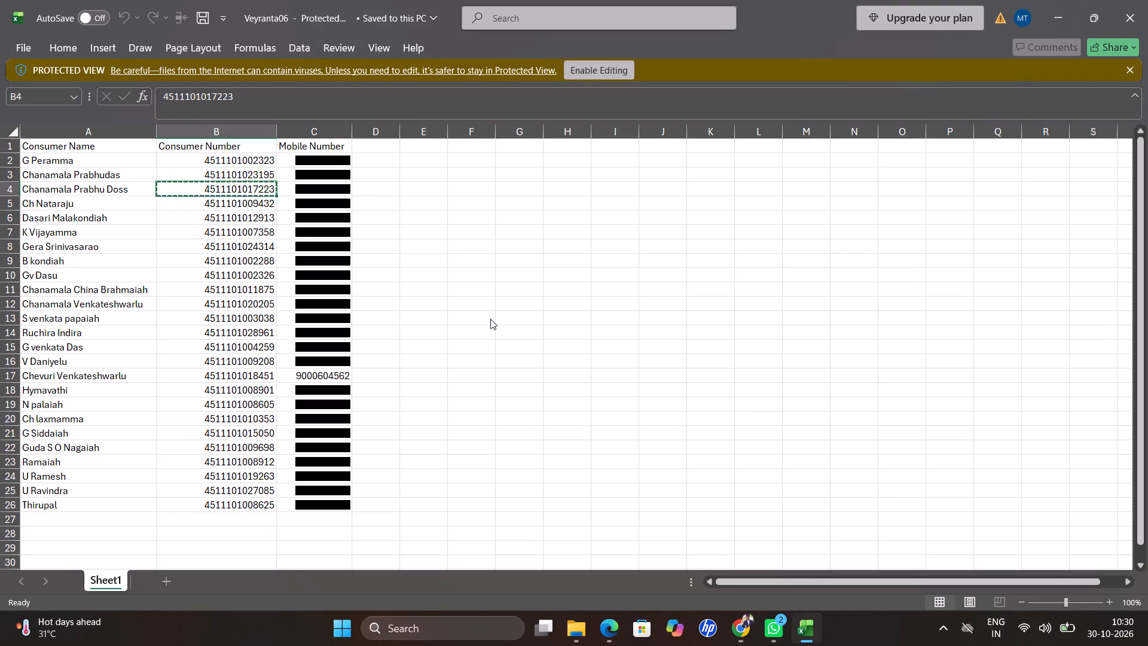
{"action": "left_click", "coordinate": [738, 560]}
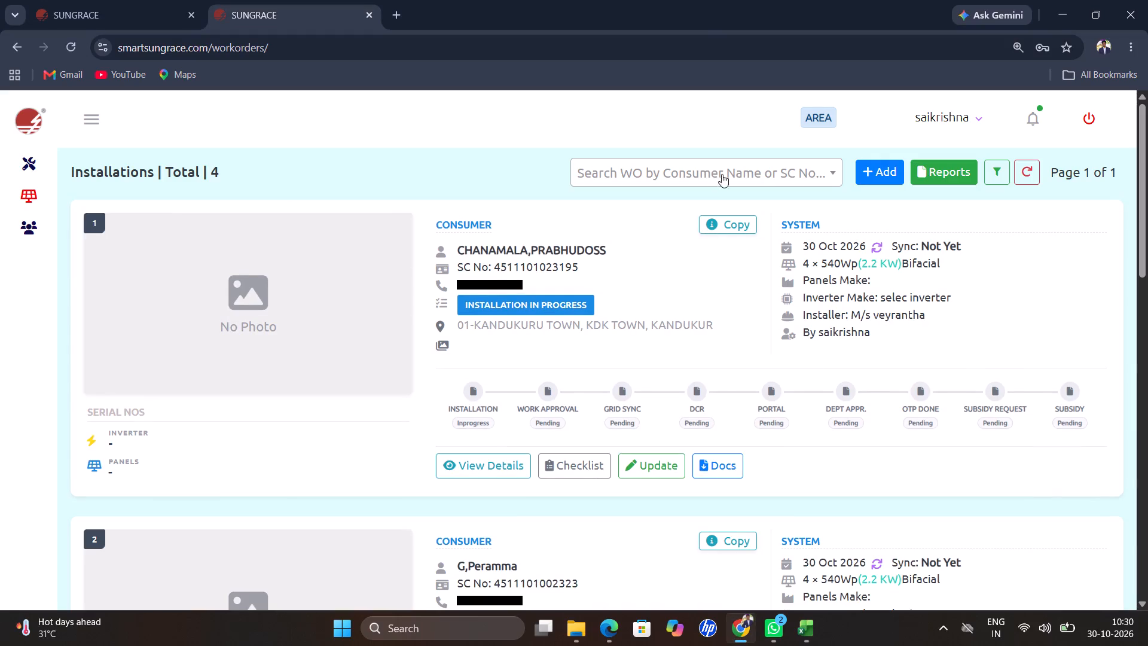
{"action": "left_click", "coordinate": [869, 170]}
{"action": "left_click", "coordinate": [380, 334]}
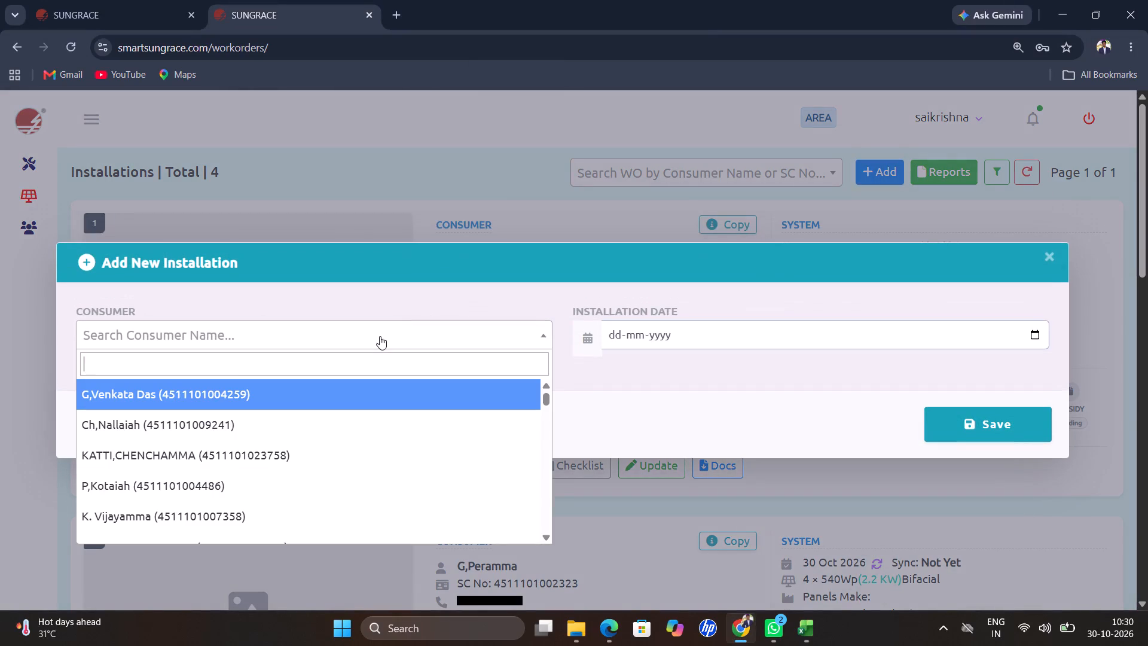
{"action": "key", "text": "ctrl+v"}
{"action": "key", "text": "Return"}
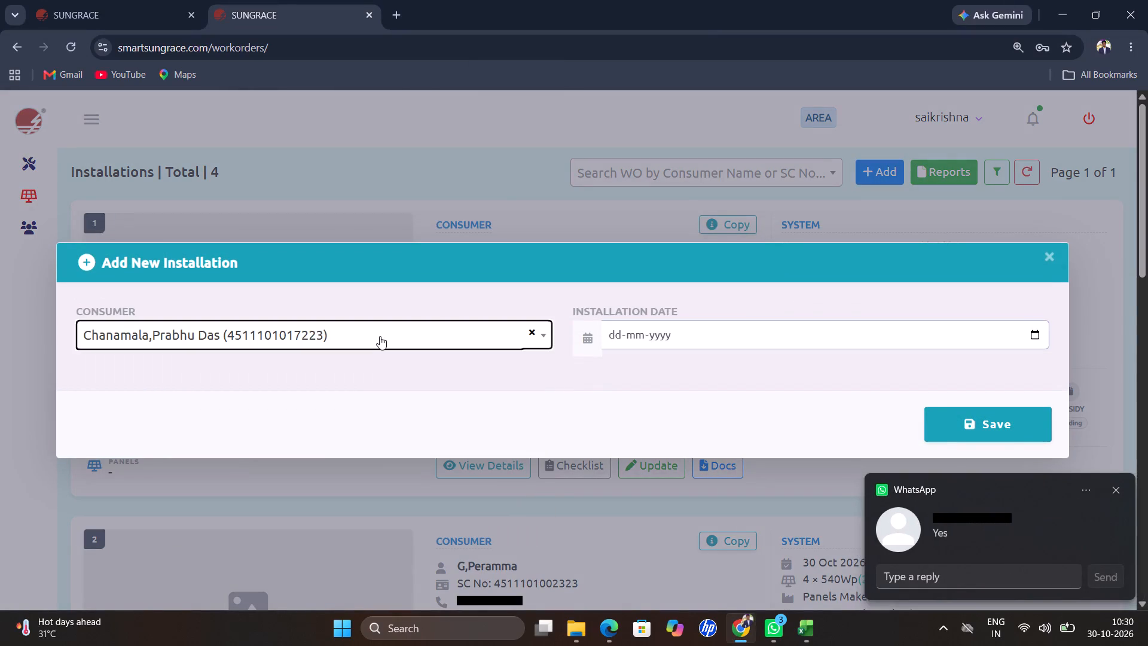
{"action": "left_click", "coordinate": [1031, 334]}
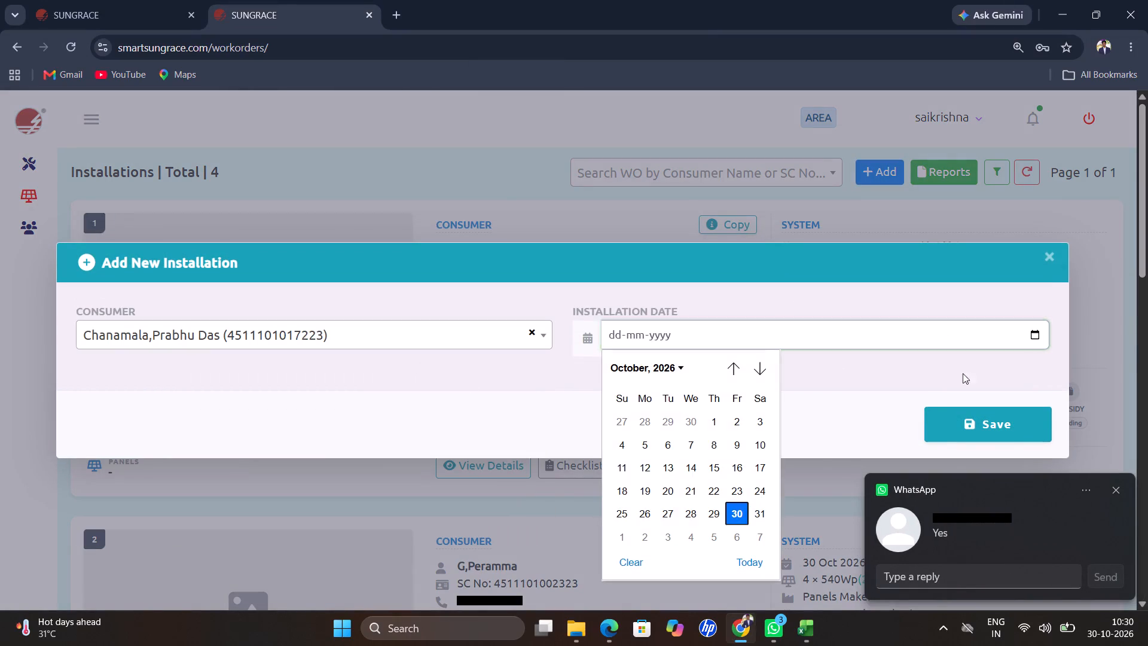
{"action": "left_click", "coordinate": [738, 507]}
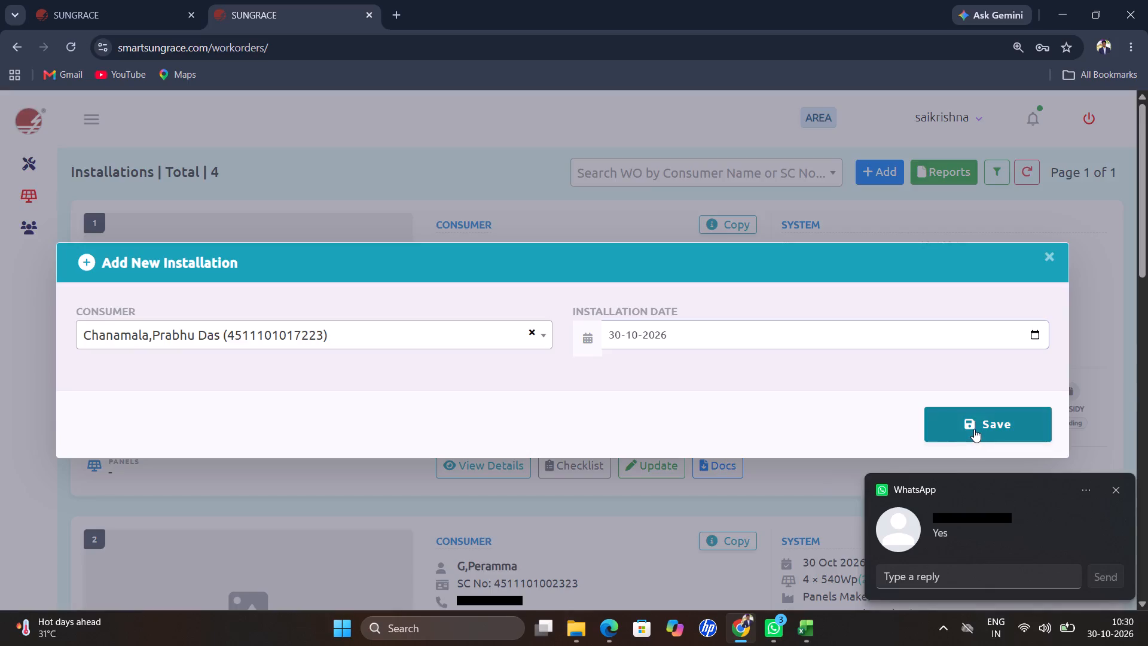
{"action": "left_click", "coordinate": [974, 429]}
{"action": "left_click", "coordinate": [1112, 487]}
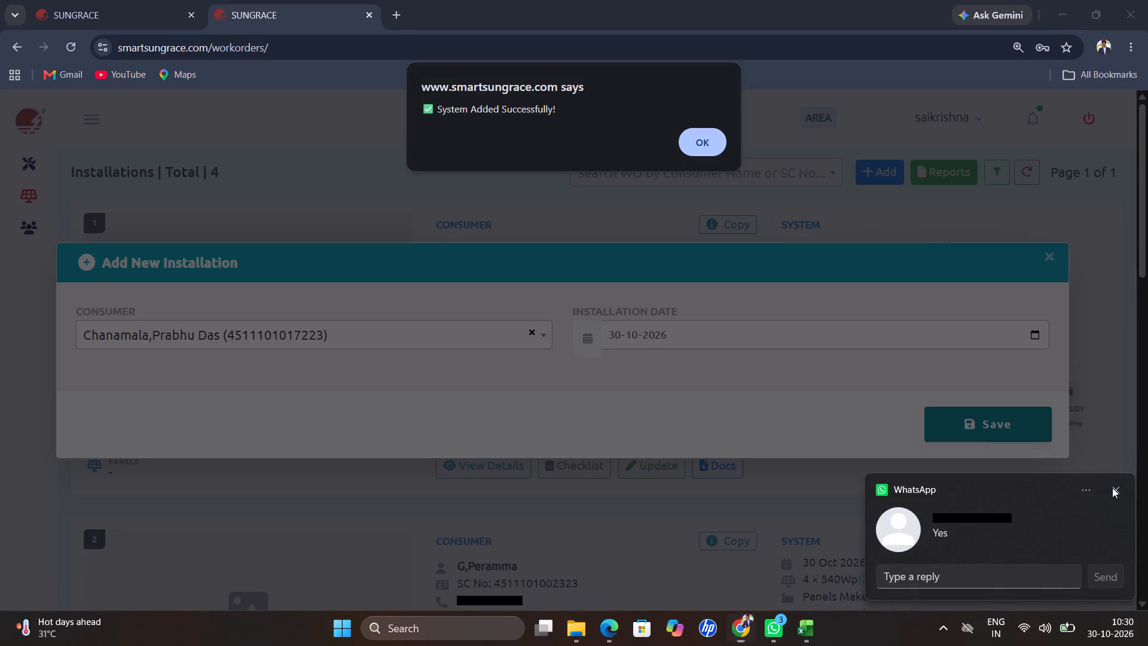
{"action": "left_click", "coordinate": [708, 142]}
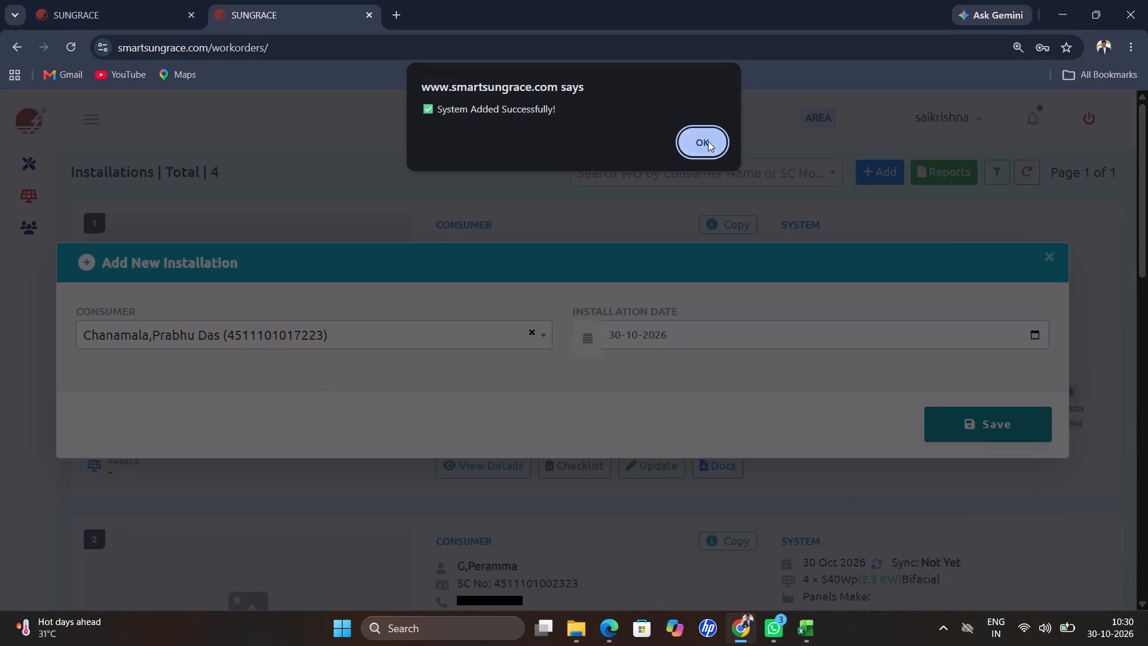
Copy the consumer number in row 5 of Veyranta06 and return to the SUNGRACE installations page.
{"action": "left_click", "coordinate": [809, 554]}
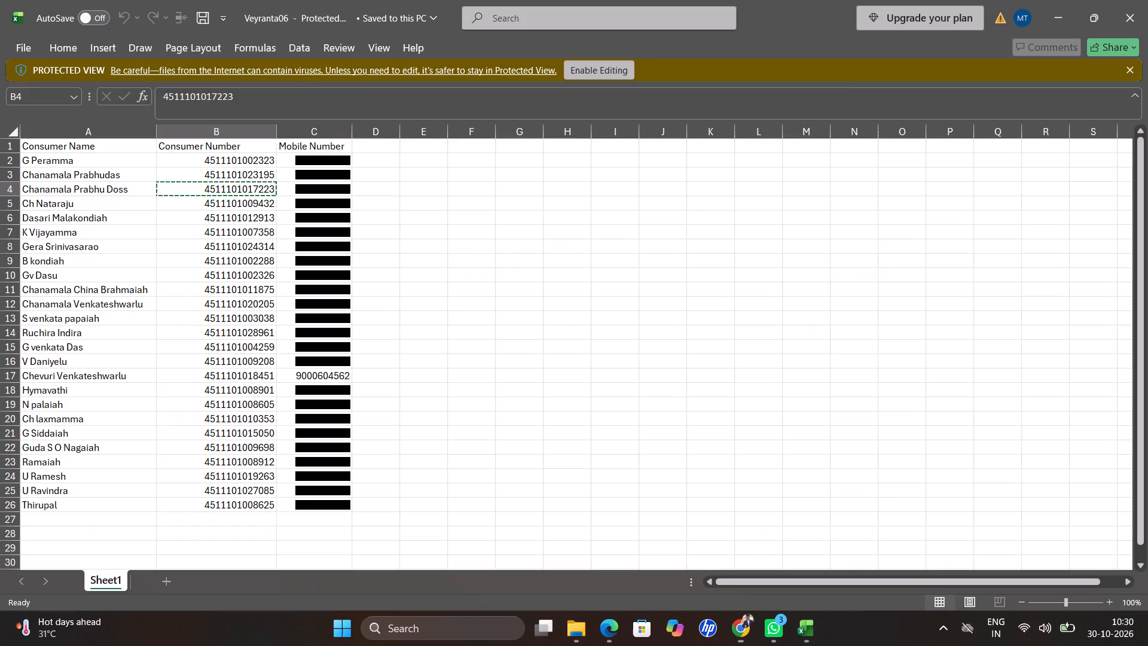
{"action": "key", "text": "Down"}
{"action": "key", "text": "ctrl+c"}
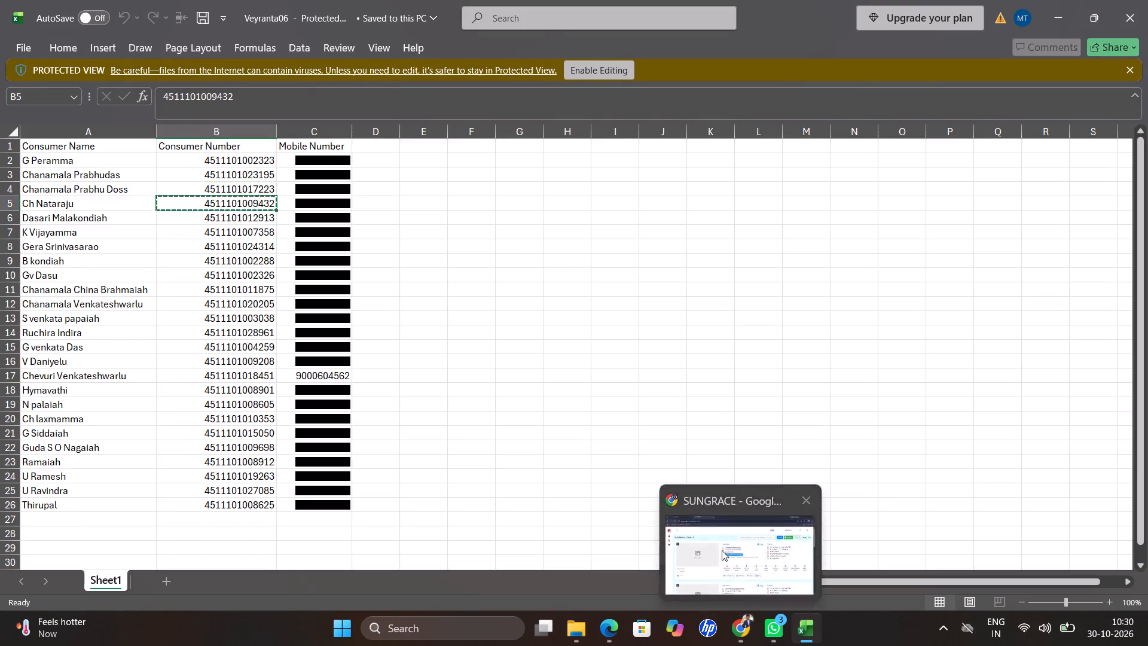
{"action": "left_click", "coordinate": [722, 550]}
Search the existing installations for the copied row 5 consumer number.
{"action": "left_click", "coordinate": [667, 164]}
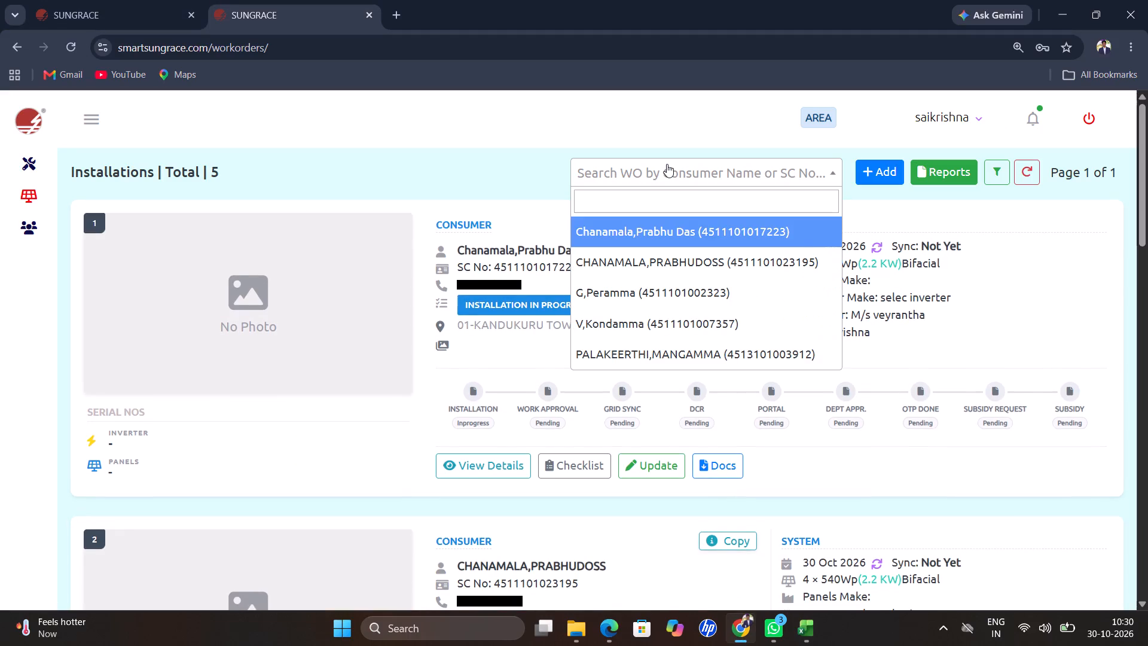
{"action": "key", "text": "ctrl+v"}
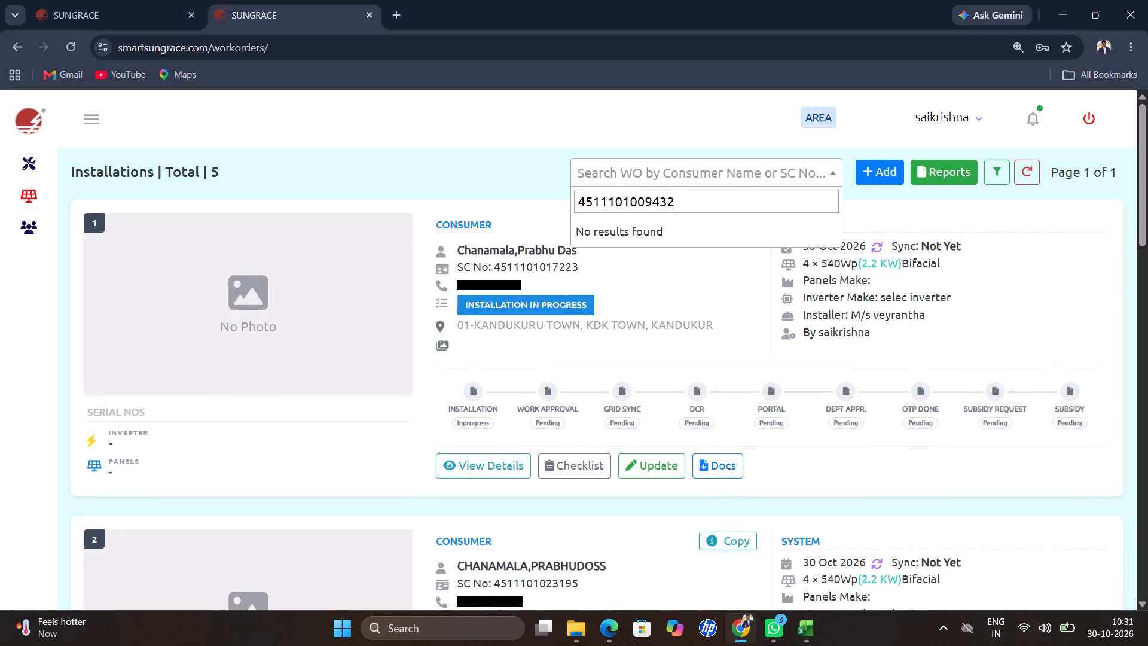
{"action": "left_click", "coordinate": [469, 150]}
Add a new installation for the consumer with the copied row 5 number, dated 30-10-2026.
{"action": "left_click", "coordinate": [868, 167]}
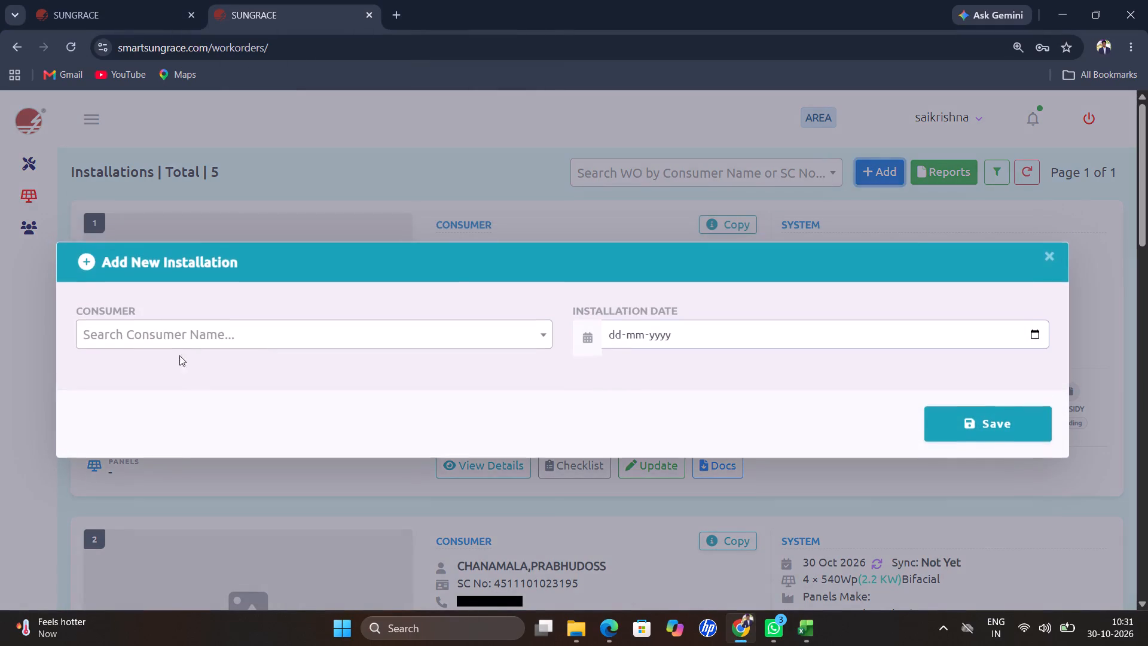
{"action": "left_click", "coordinate": [190, 337]}
{"action": "key", "text": "ctrl+v"}
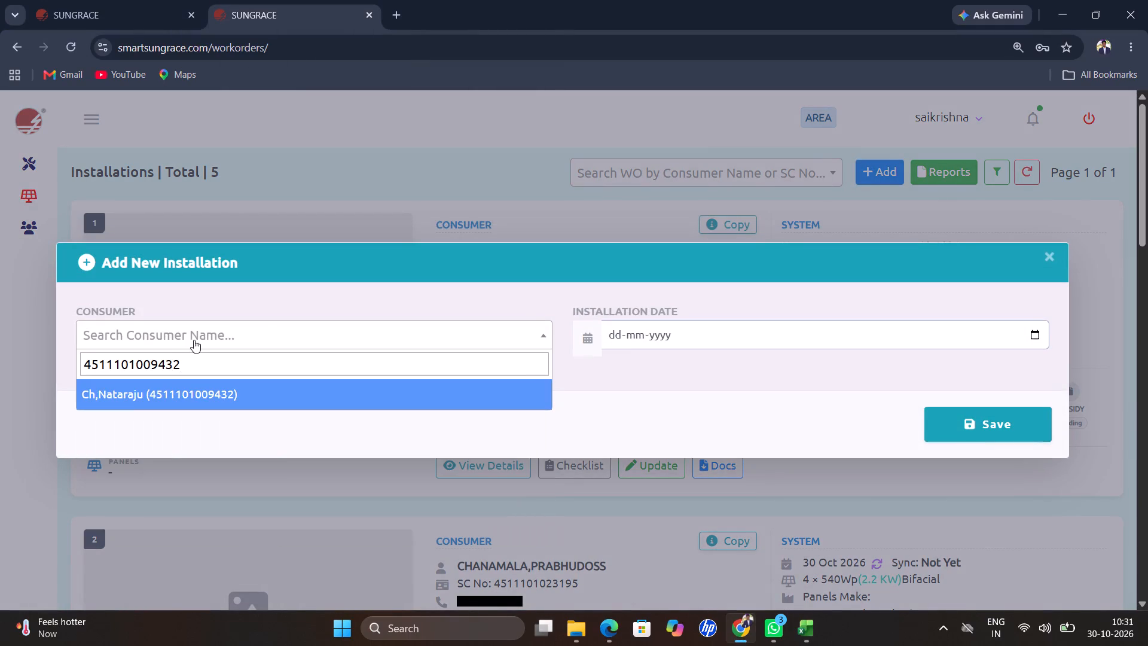
{"action": "key", "text": "Return"}
{"action": "right_click", "coordinate": [194, 340]}
{"action": "left_click", "coordinate": [677, 335]}
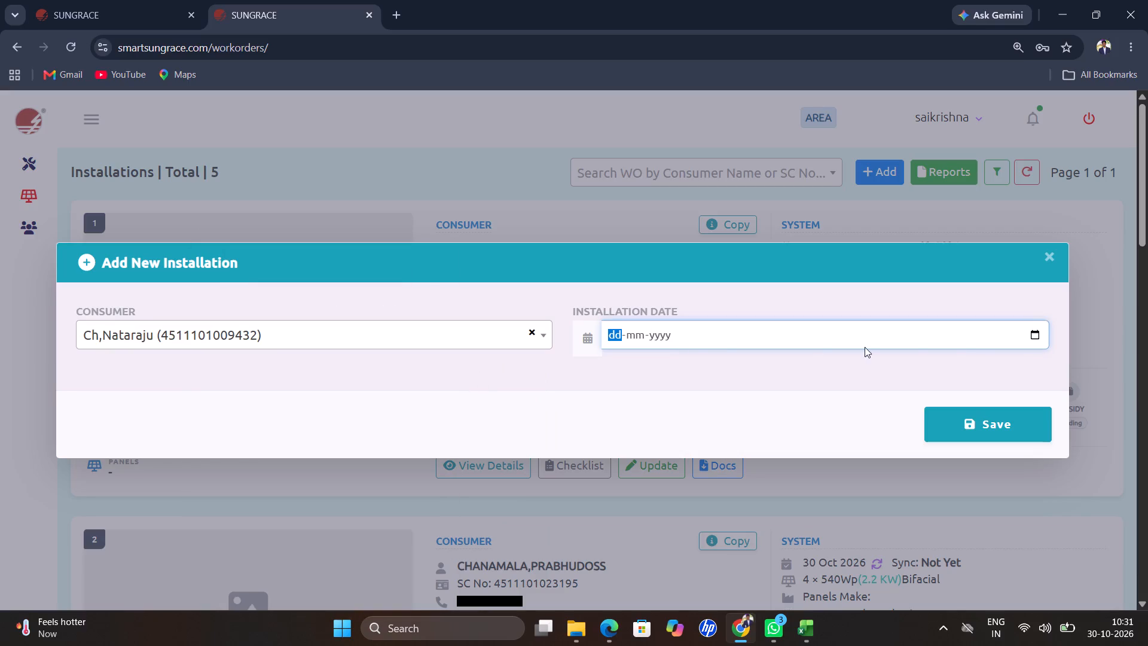
{"action": "left_click", "coordinate": [1028, 330]}
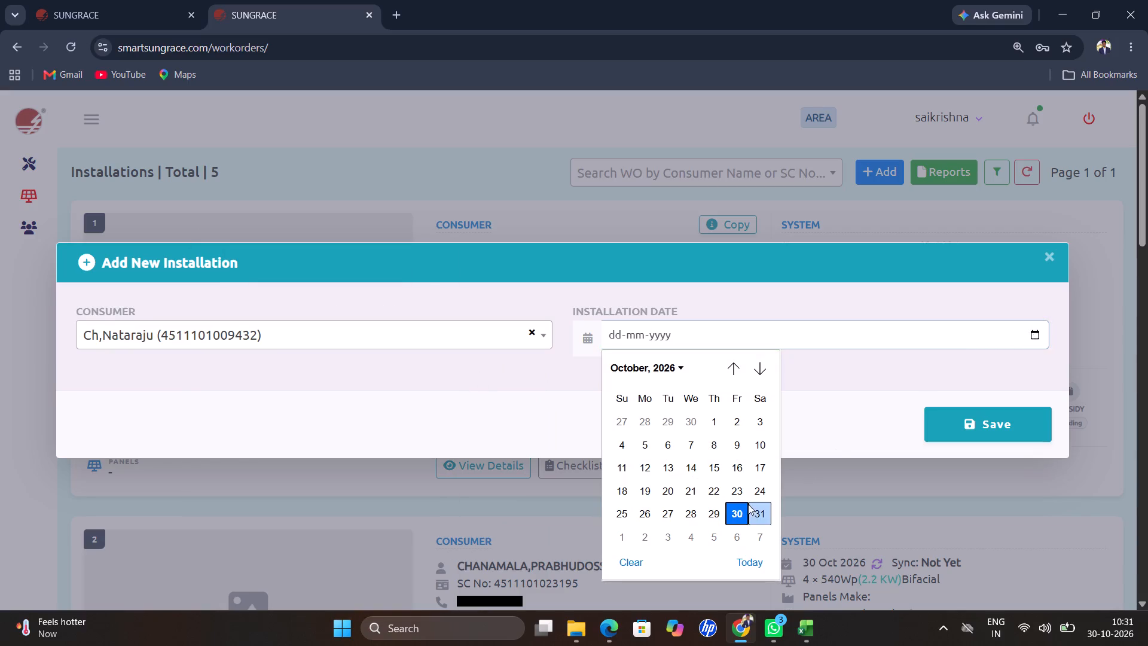
{"action": "left_click", "coordinate": [737, 510]}
{"action": "left_click", "coordinate": [951, 432]}
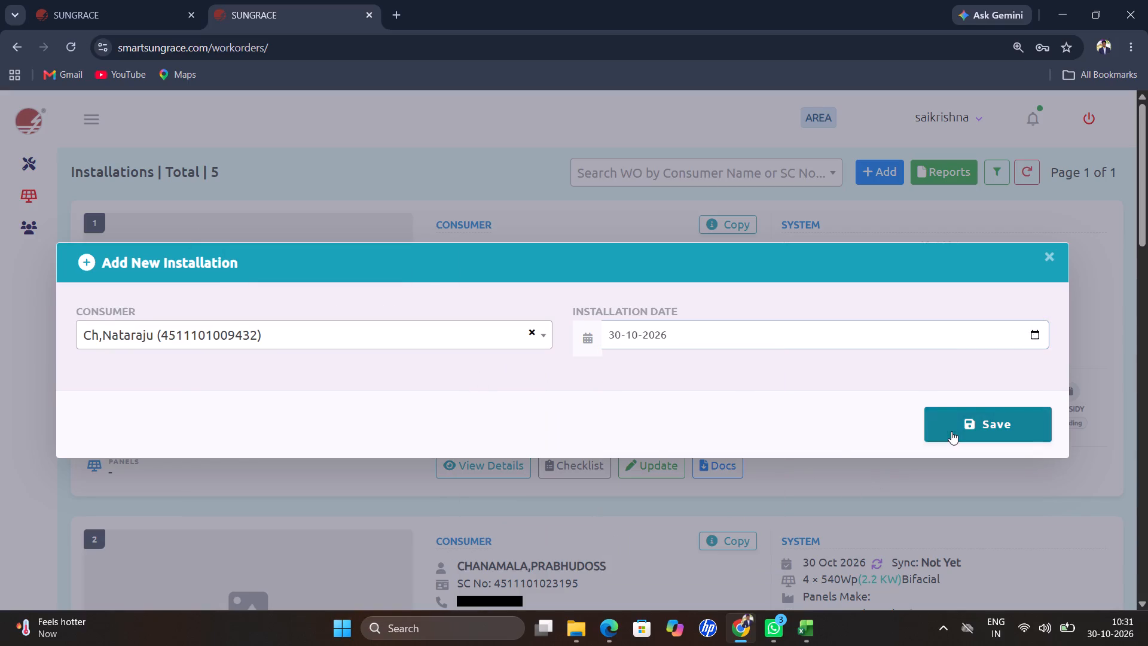
{"action": "left_click", "coordinate": [703, 154]}
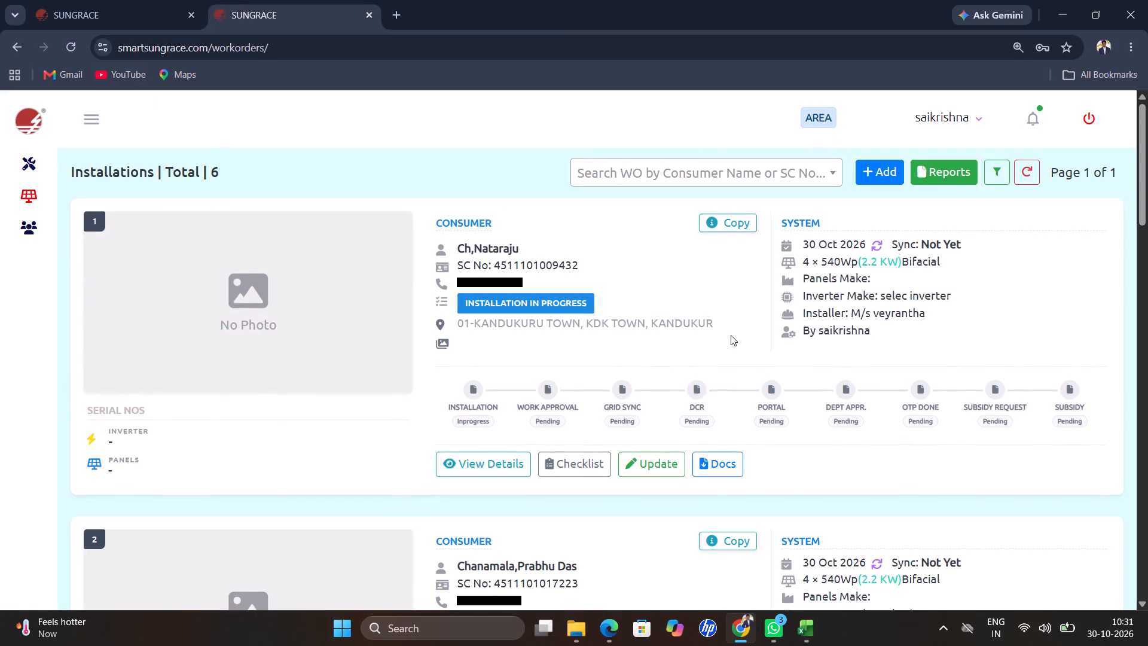
Copy the consumer number in row 6 of Veyranta06 and add that consumer's SUNGRACE installation dated 30-10-2026.
{"action": "left_click_drag", "start_coordinate": [802, 550], "coordinate": [796, 549]}
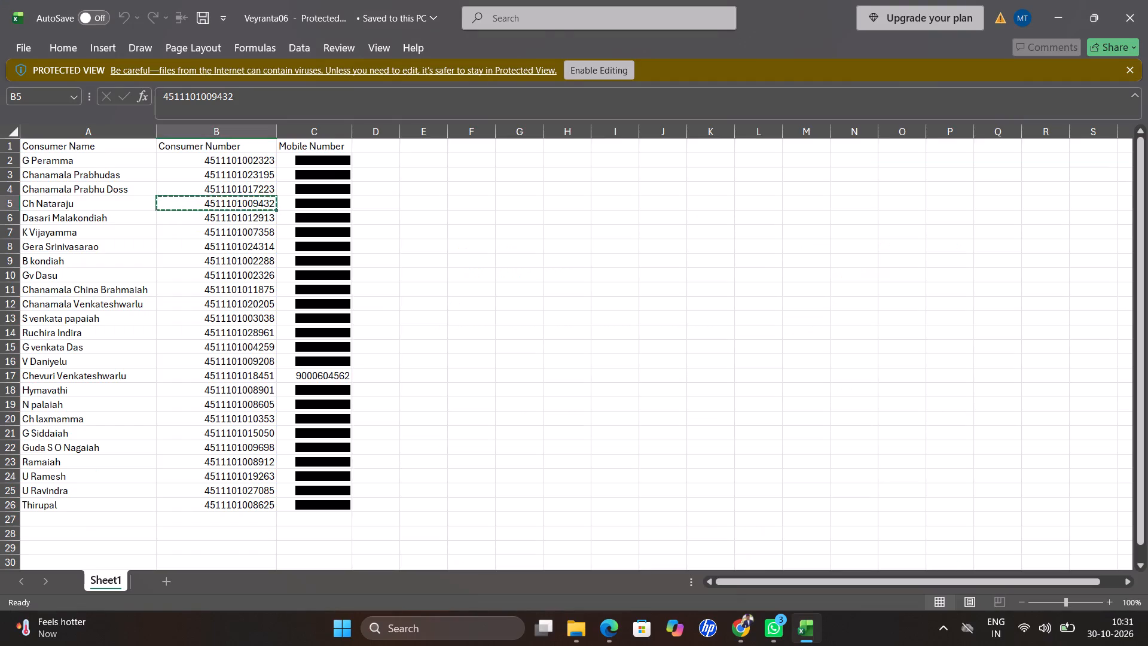
{"action": "key", "text": "Down"}
{"action": "key", "text": "ctrl+c"}
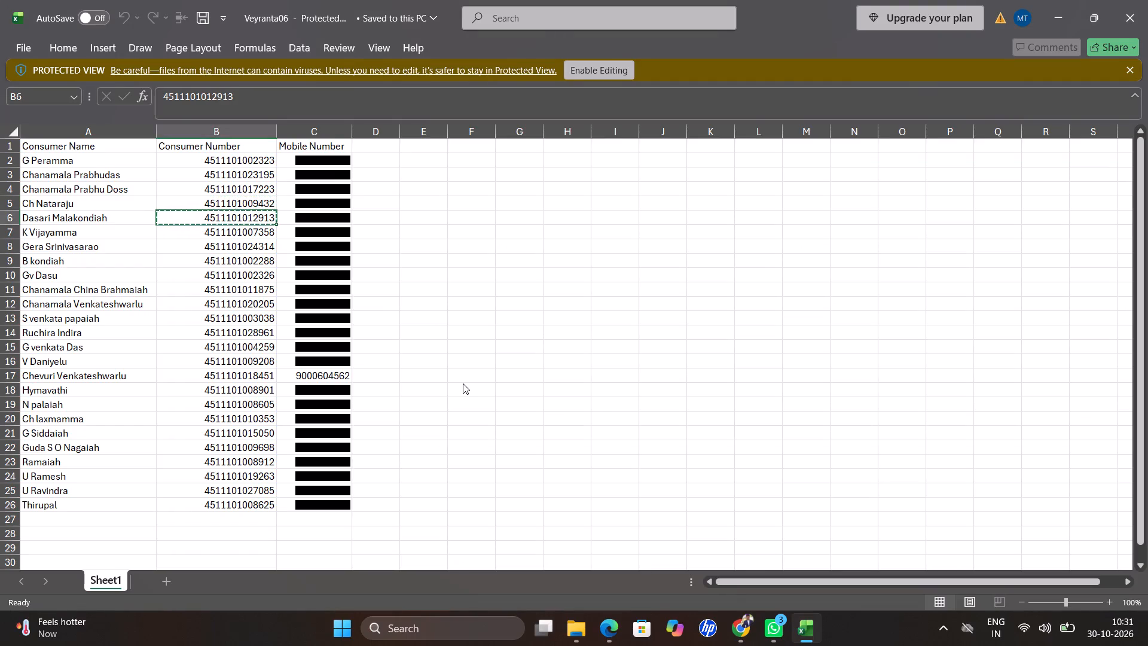
{"action": "left_click", "coordinate": [737, 540]}
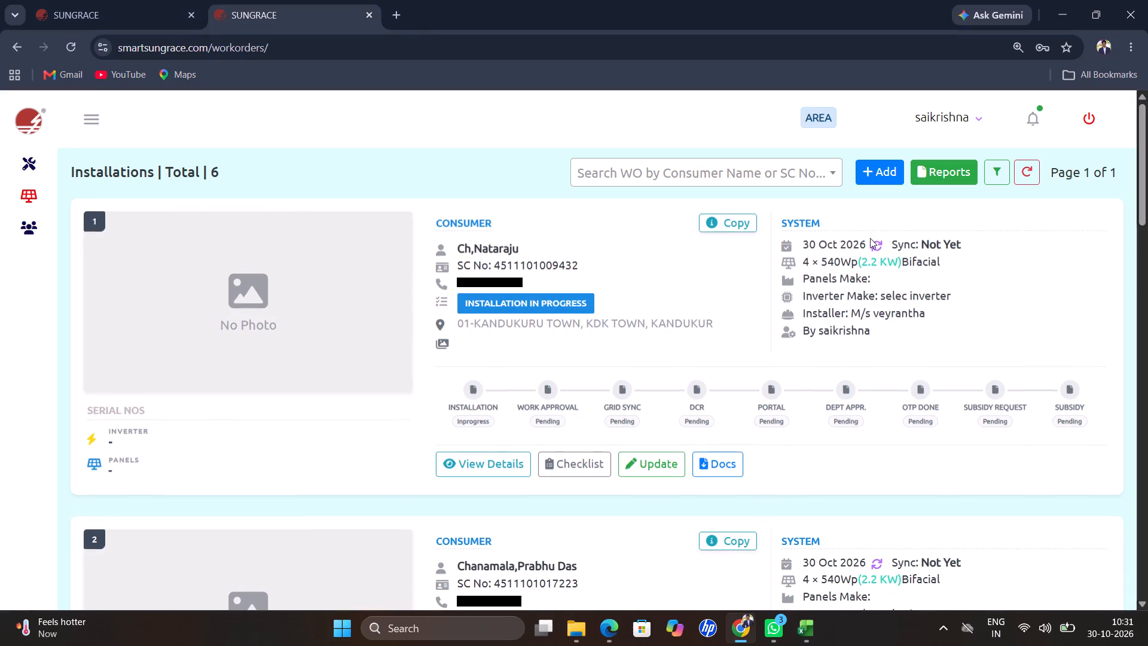
{"action": "left_click", "coordinate": [858, 167]}
{"action": "left_click", "coordinate": [386, 335]}
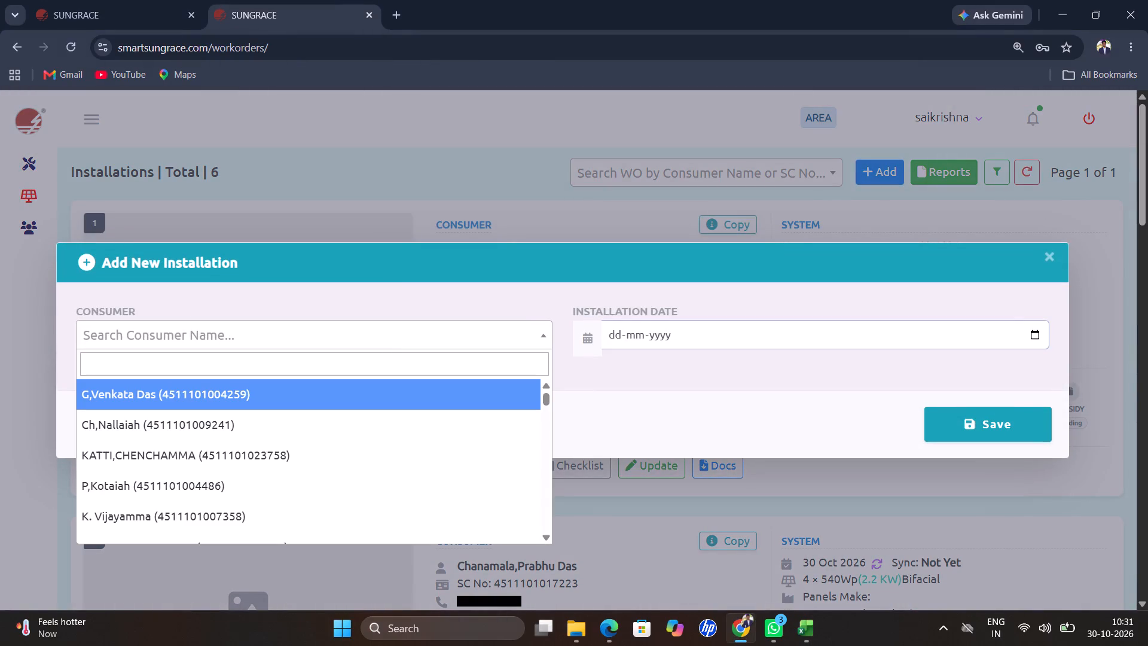
{"action": "key", "text": "ctrl+v"}
{"action": "left_click", "coordinate": [345, 392]}
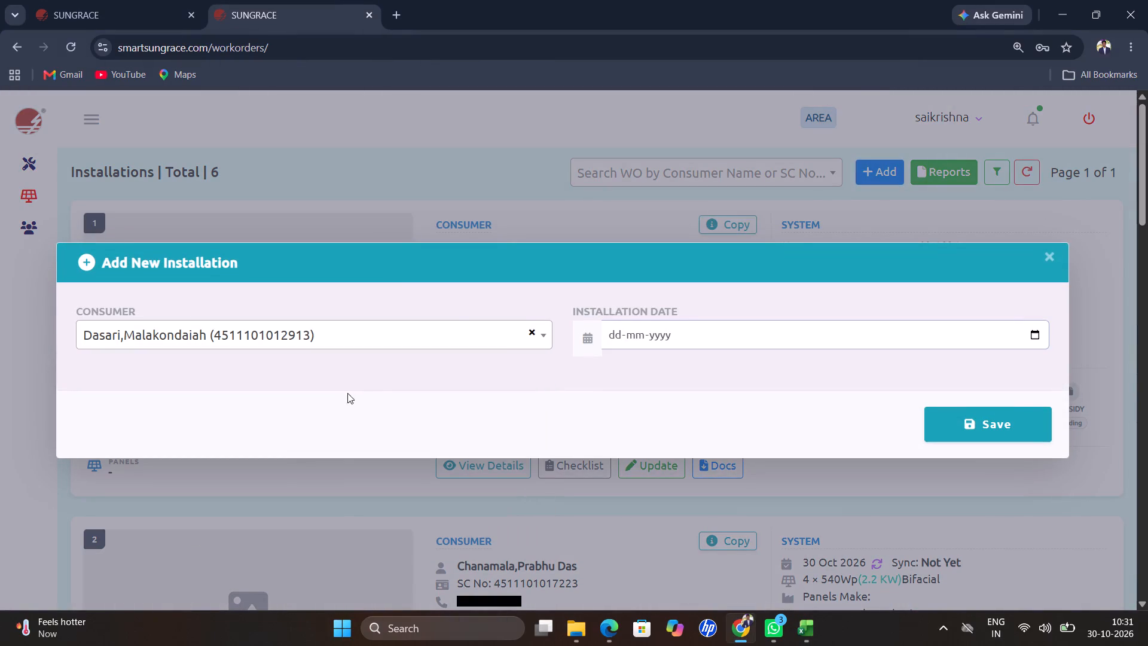
{"action": "left_click", "coordinate": [1038, 335]}
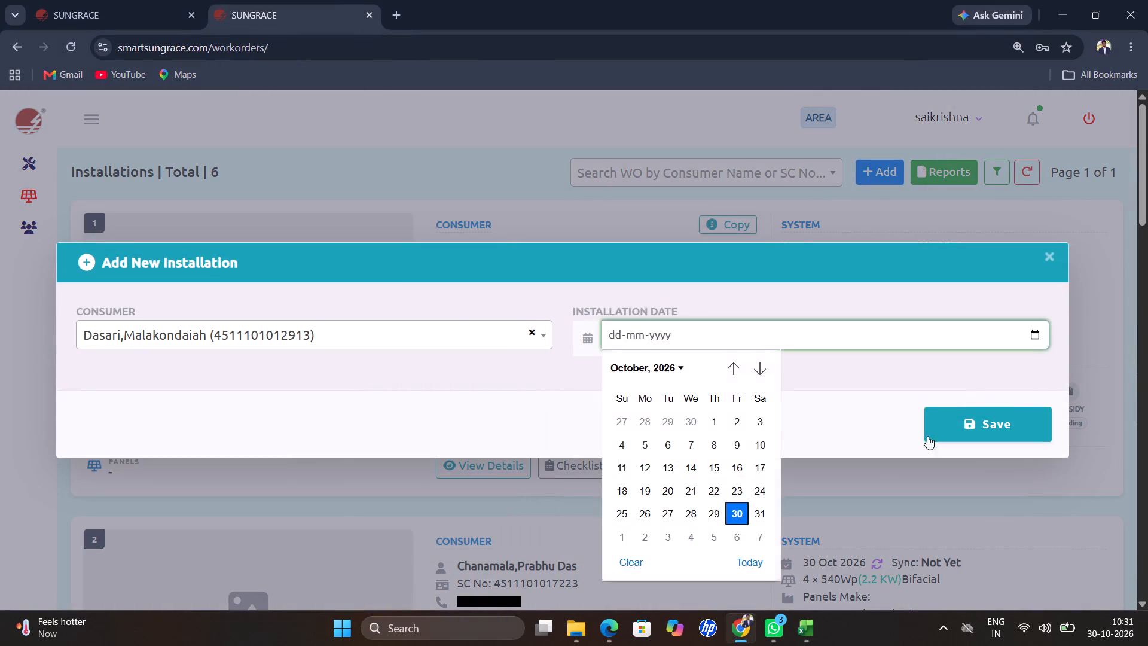
{"action": "left_click", "coordinate": [738, 511]}
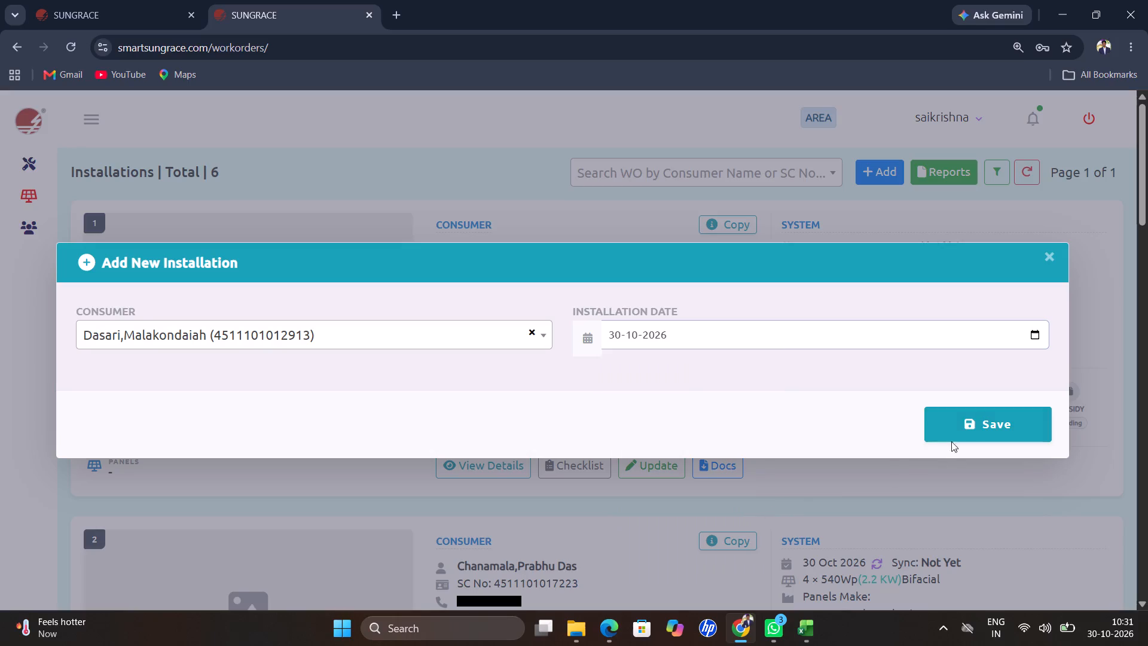
{"action": "left_click", "coordinate": [961, 426]}
{"action": "left_click", "coordinate": [714, 149]}
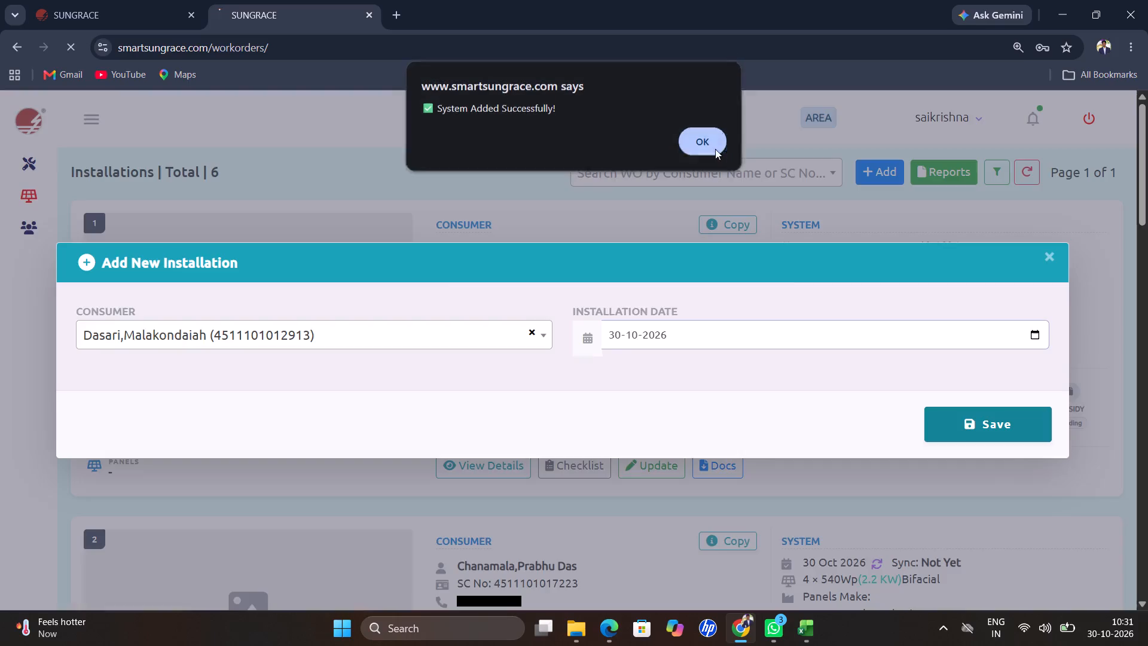
{"action": "left_click", "coordinate": [791, 203]}
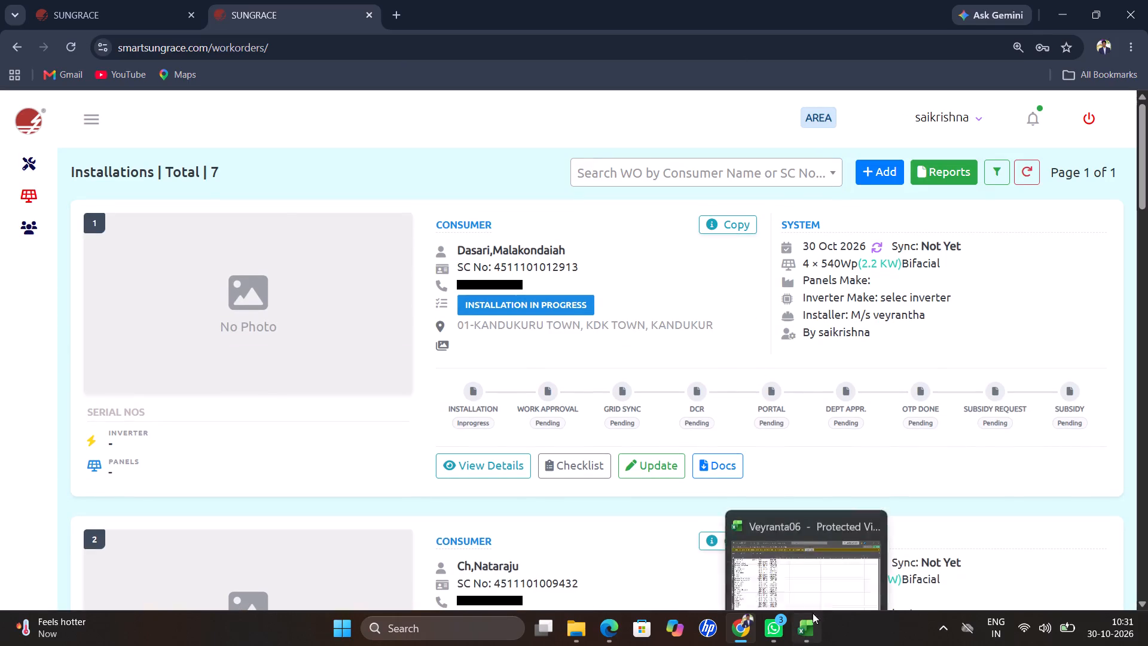
Copy the consumer number in row 7 of Veyranta06 and add that consumer's SUNGRACE installation dated 30-10-2026.
{"action": "left_click", "coordinate": [838, 554]}
{"action": "key", "text": "Down"}
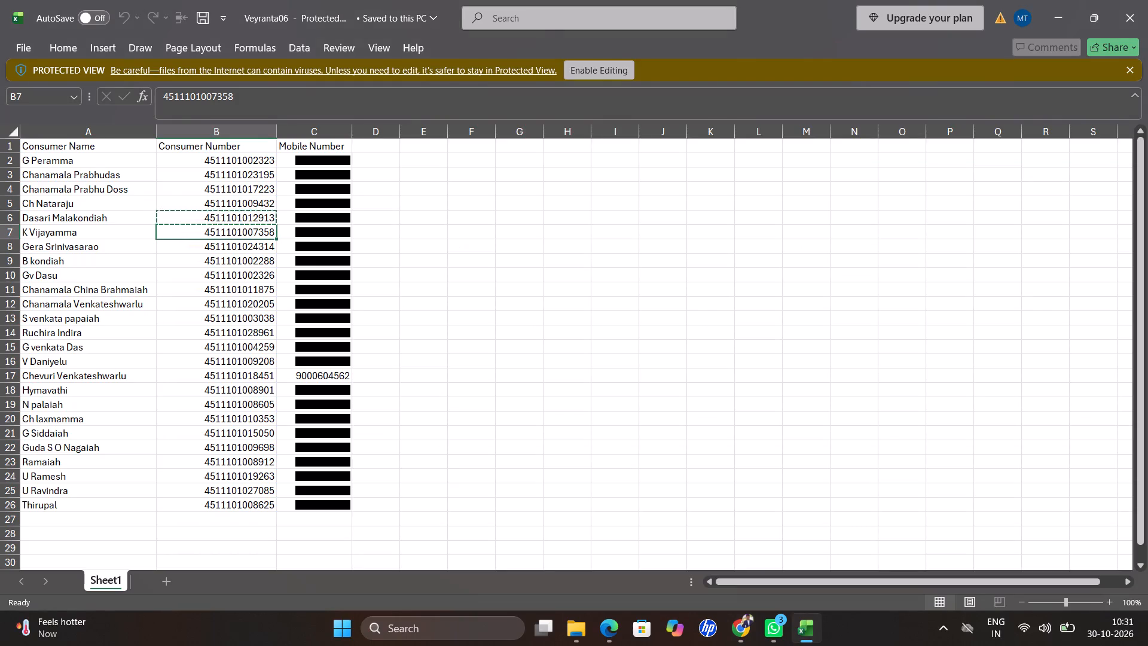
{"action": "key", "text": "ctrl+c"}
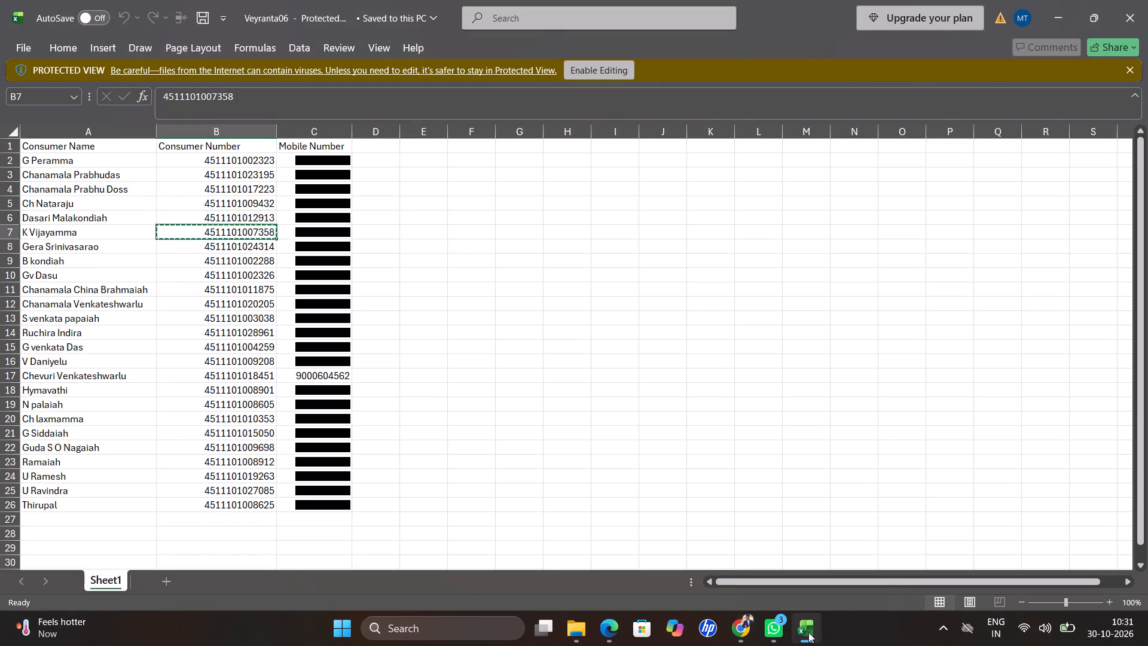
{"action": "left_click", "coordinate": [744, 563]}
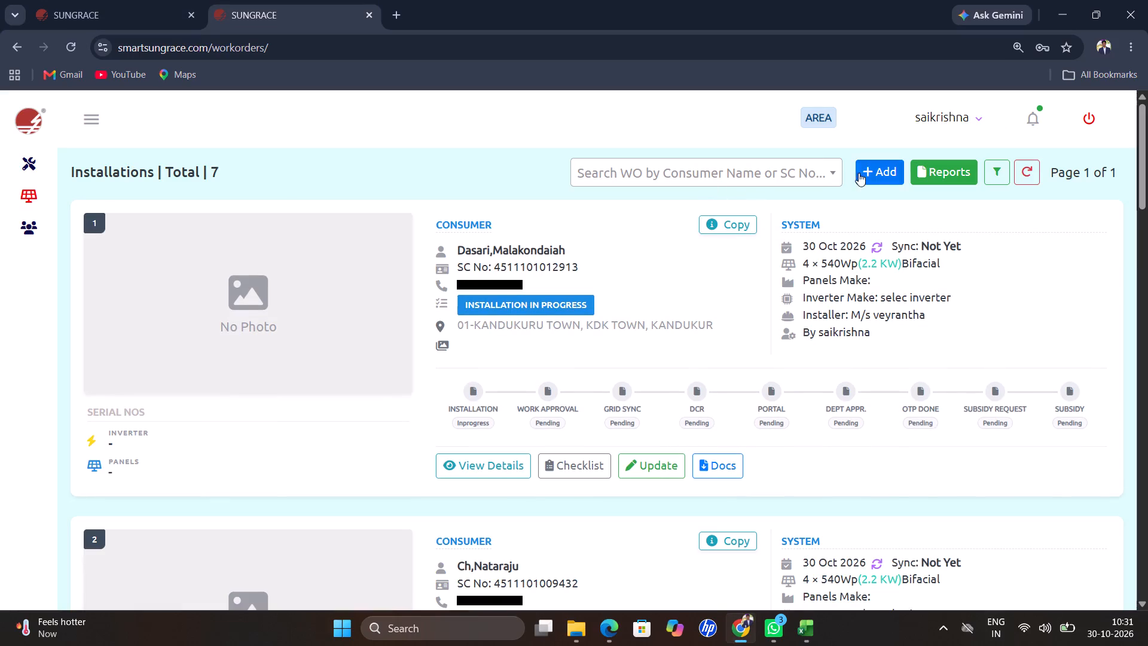
{"action": "left_click", "coordinate": [859, 173]}
{"action": "left_click", "coordinate": [405, 327]}
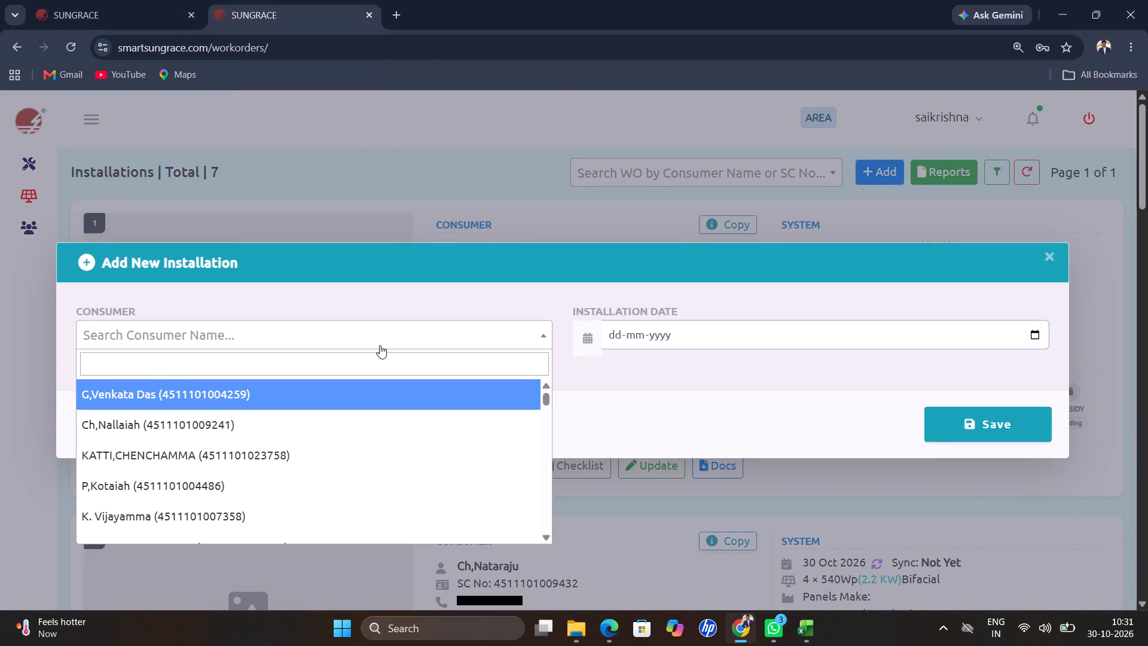
{"action": "key", "text": "ctrl+v"}
{"action": "key", "text": "Return"}
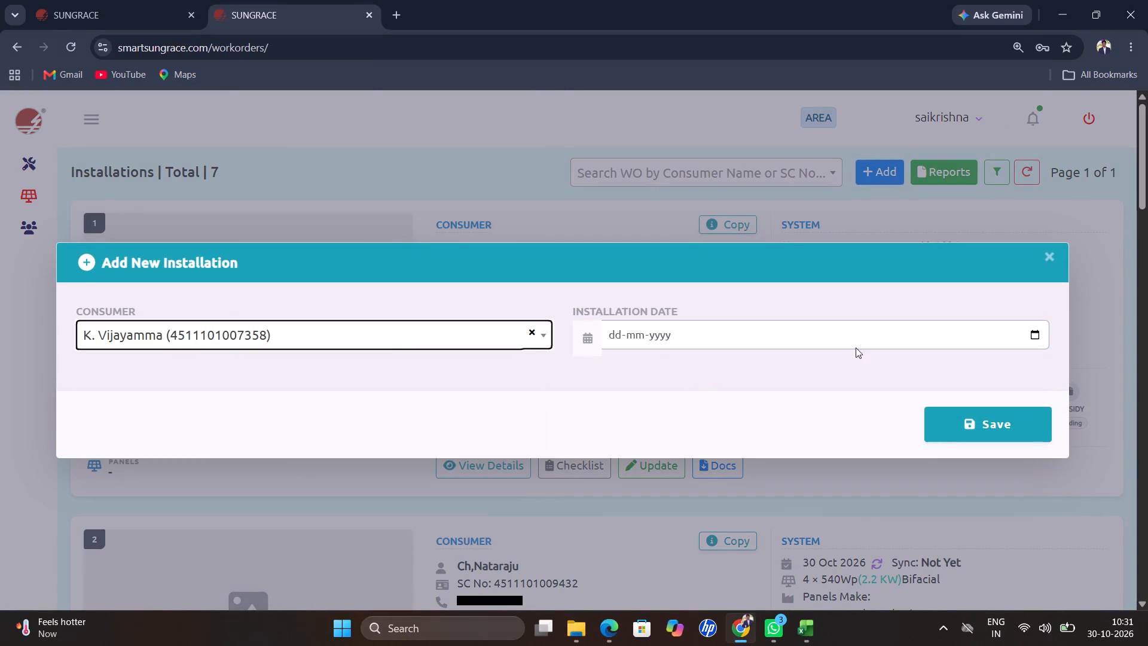
{"action": "left_click", "coordinate": [1037, 330]}
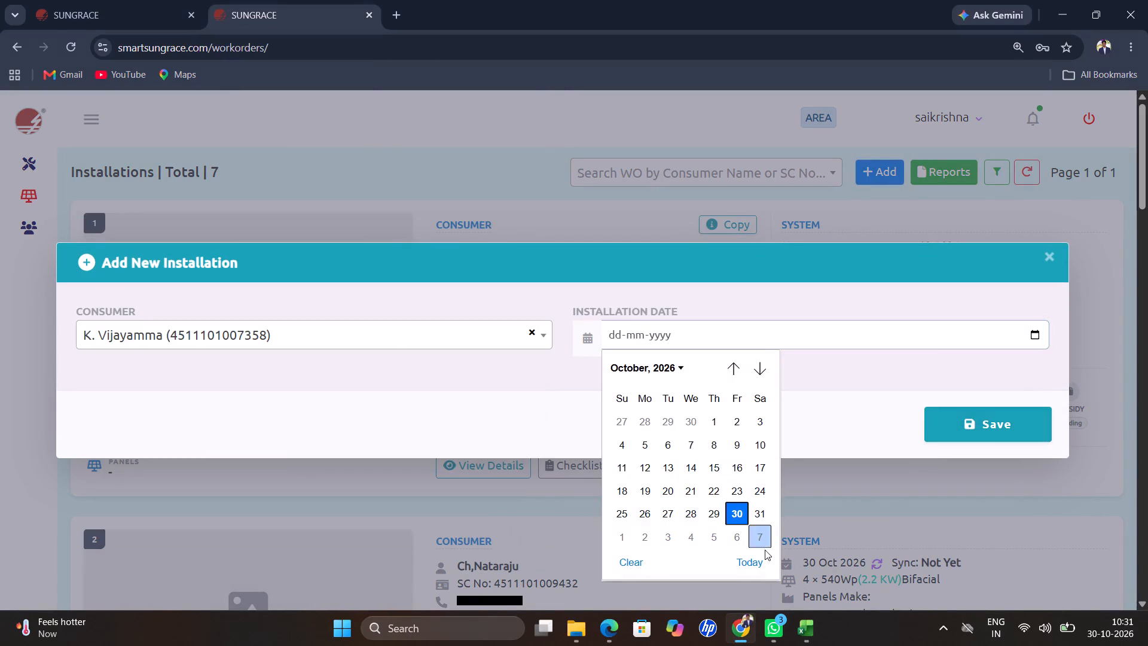
{"action": "left_click", "coordinate": [760, 560]}
{"action": "left_click", "coordinate": [966, 418]}
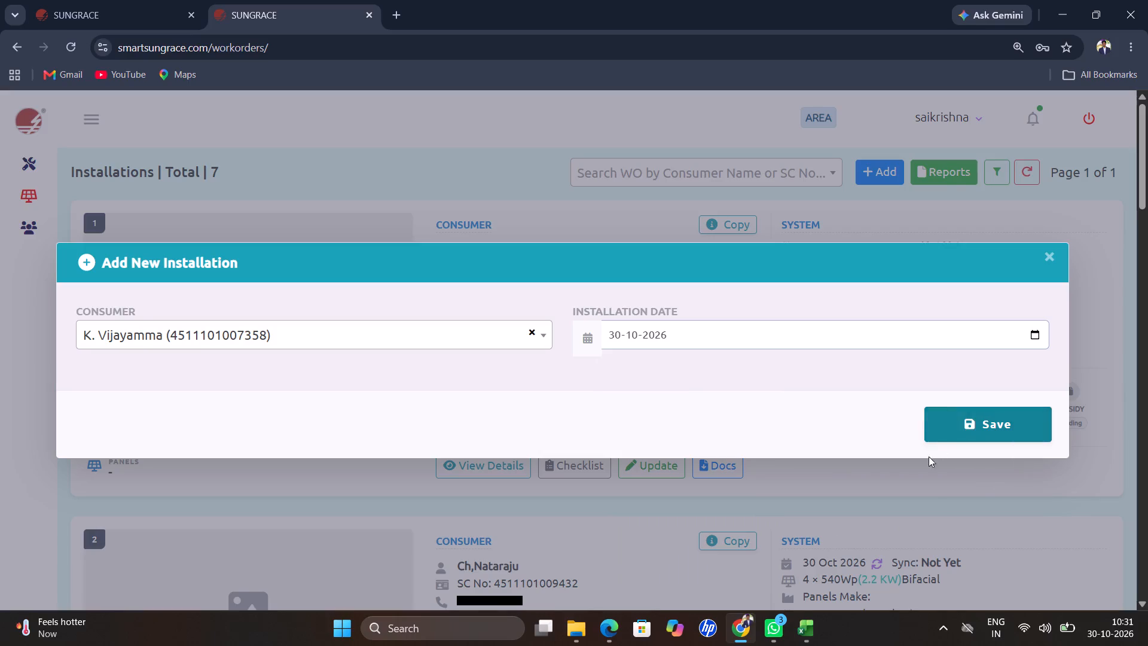
{"action": "left_click", "coordinate": [703, 137]}
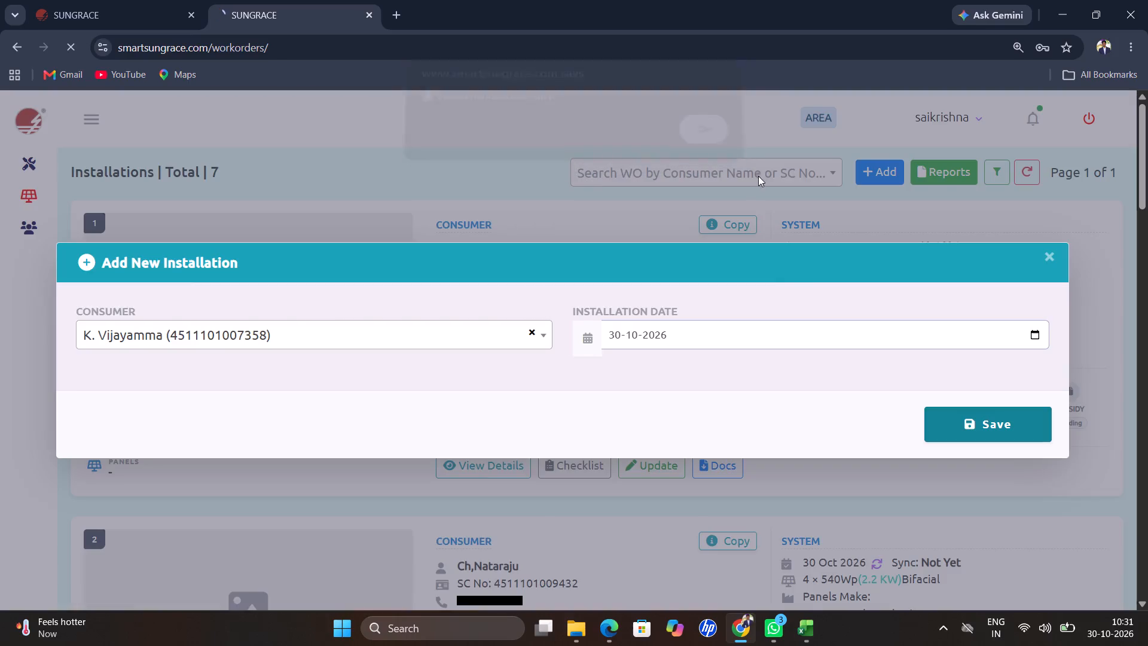
{"action": "left_click", "coordinate": [862, 221]}
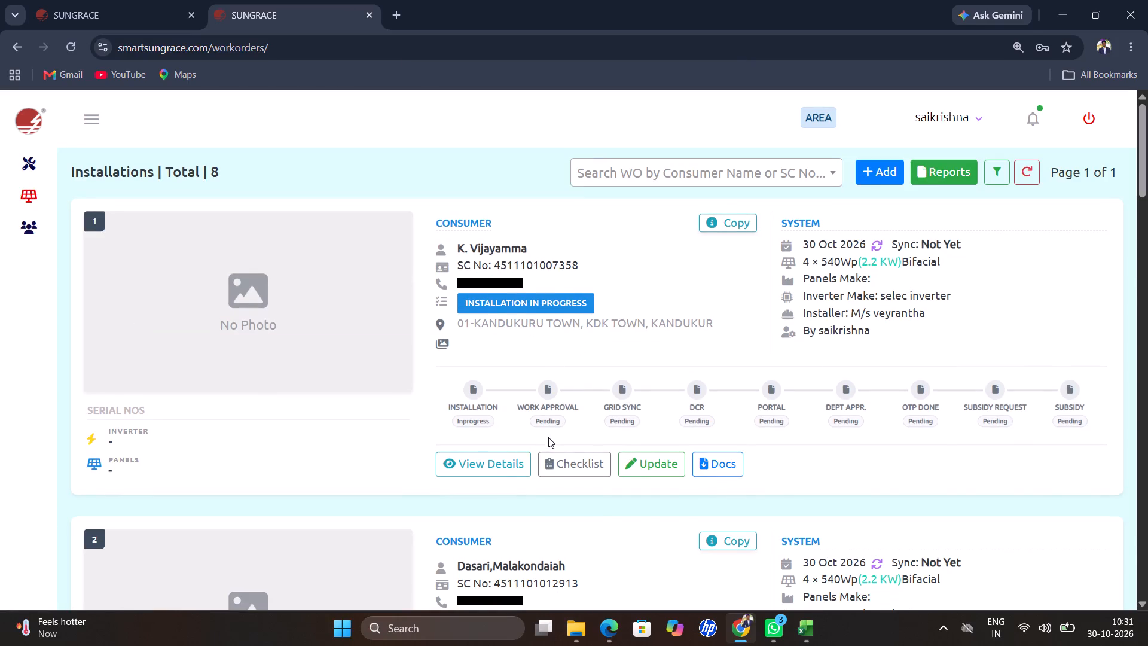
Copy the consumer number in row 8 of Veyranta06 and add that consumer's SUNGRACE installation dated 30-10-2026.
{"action": "left_click", "coordinate": [804, 566]}
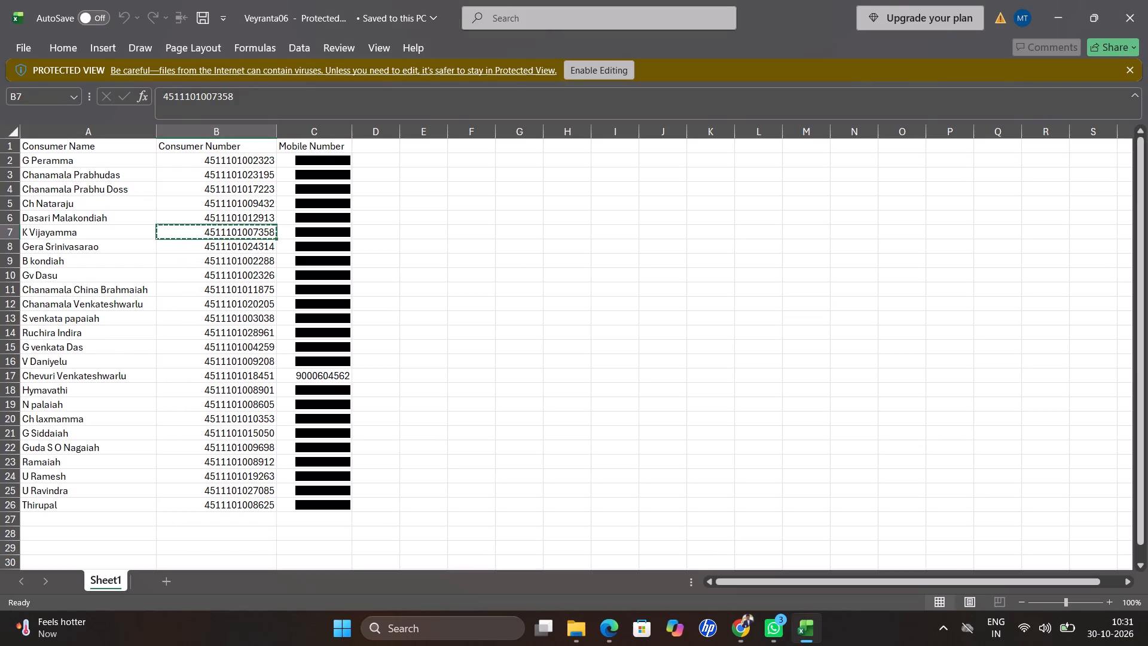
{"action": "key", "text": "Down"}
{"action": "key", "text": "ctrl+c"}
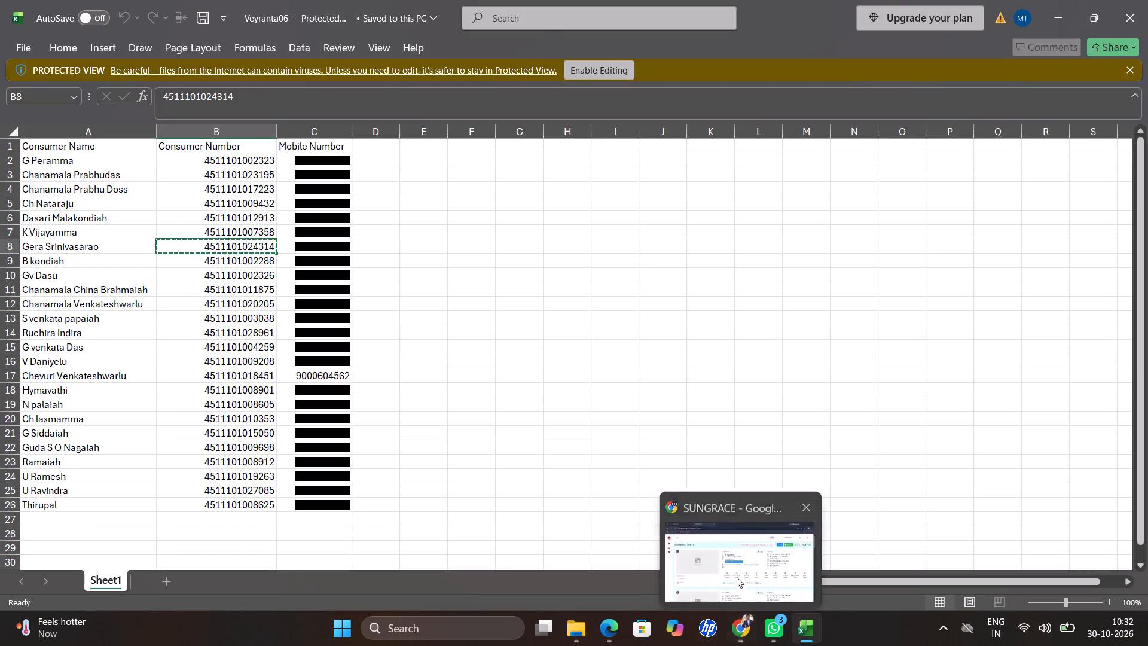
{"action": "left_click", "coordinate": [737, 569]}
{"action": "left_click", "coordinate": [869, 174]}
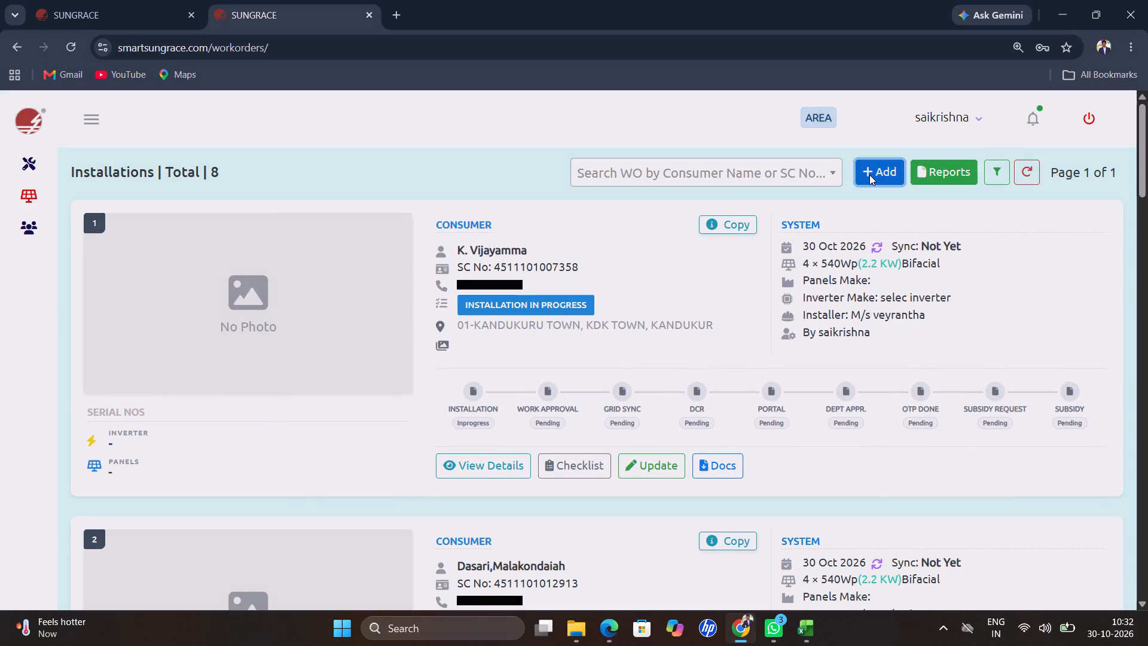
{"action": "key", "text": "ctrl+v"}
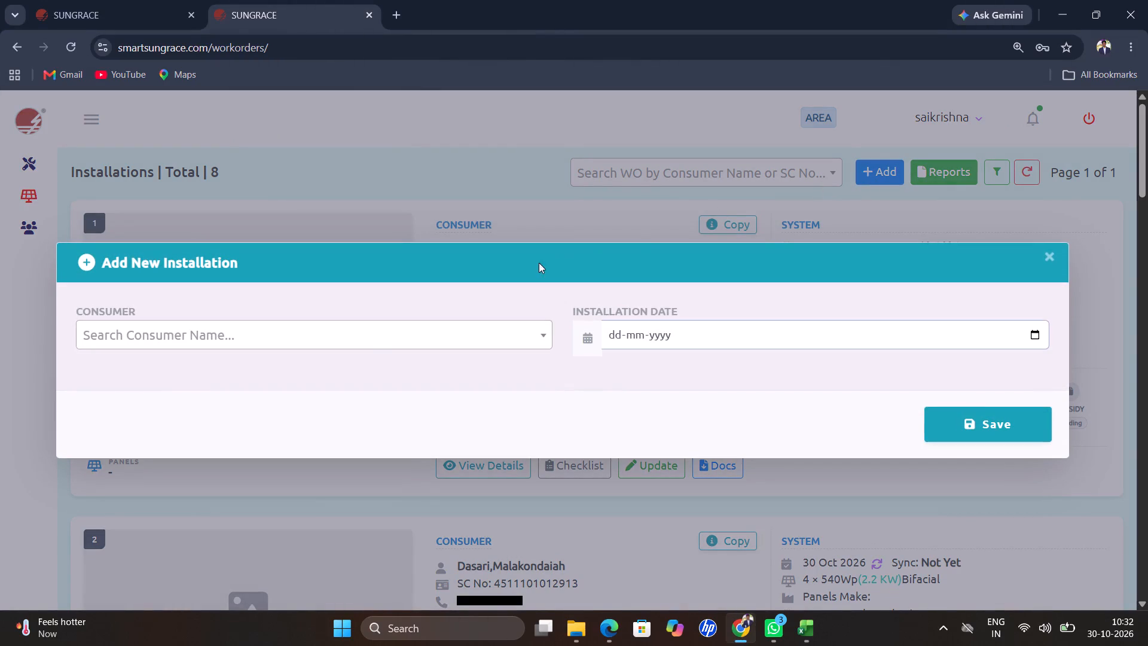
{"action": "left_click", "coordinate": [370, 334]}
{"action": "key", "text": "ctrl+v"}
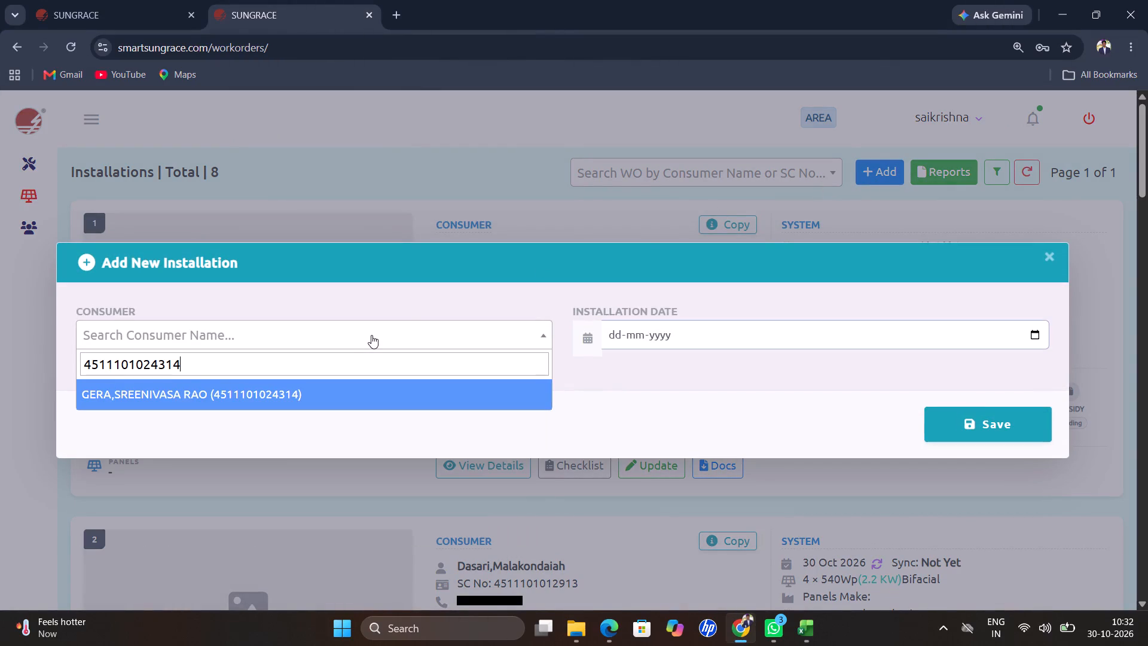
{"action": "left_click", "coordinate": [338, 389]}
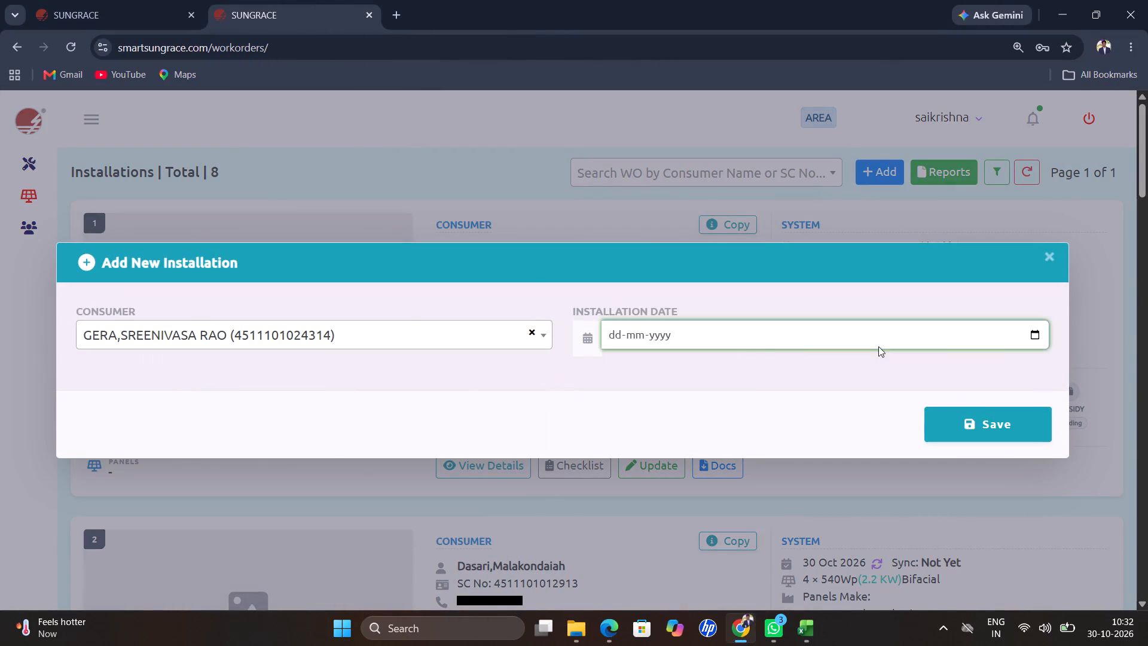
{"action": "left_click", "coordinate": [1036, 331]}
{"action": "left_click", "coordinate": [735, 513]}
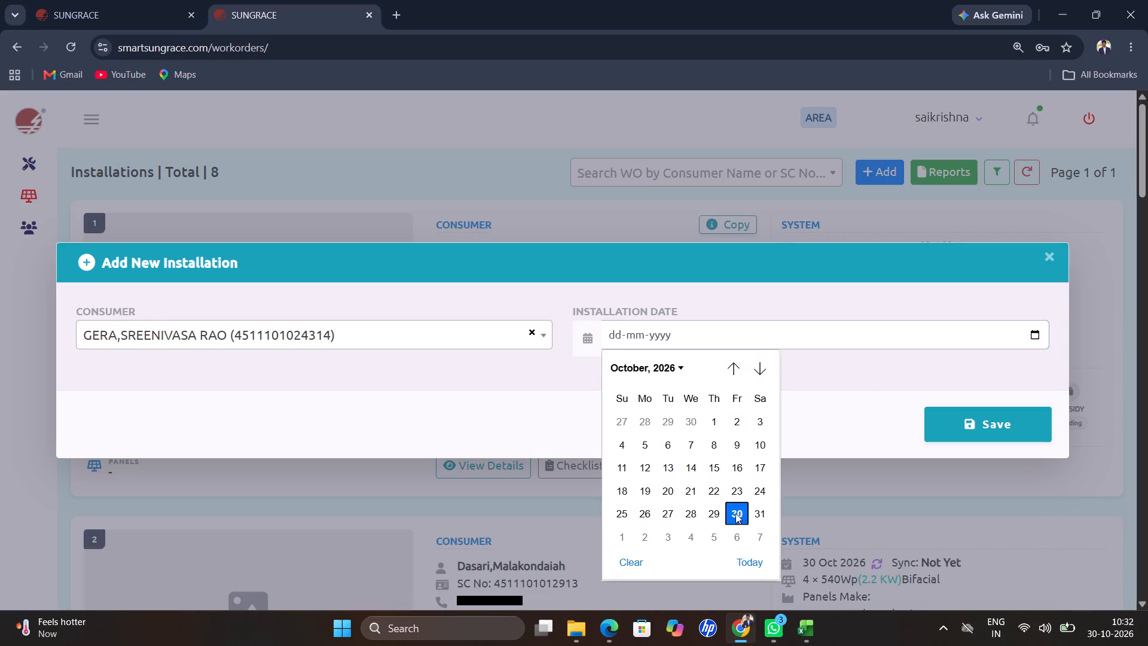
{"action": "left_click", "coordinate": [952, 422]}
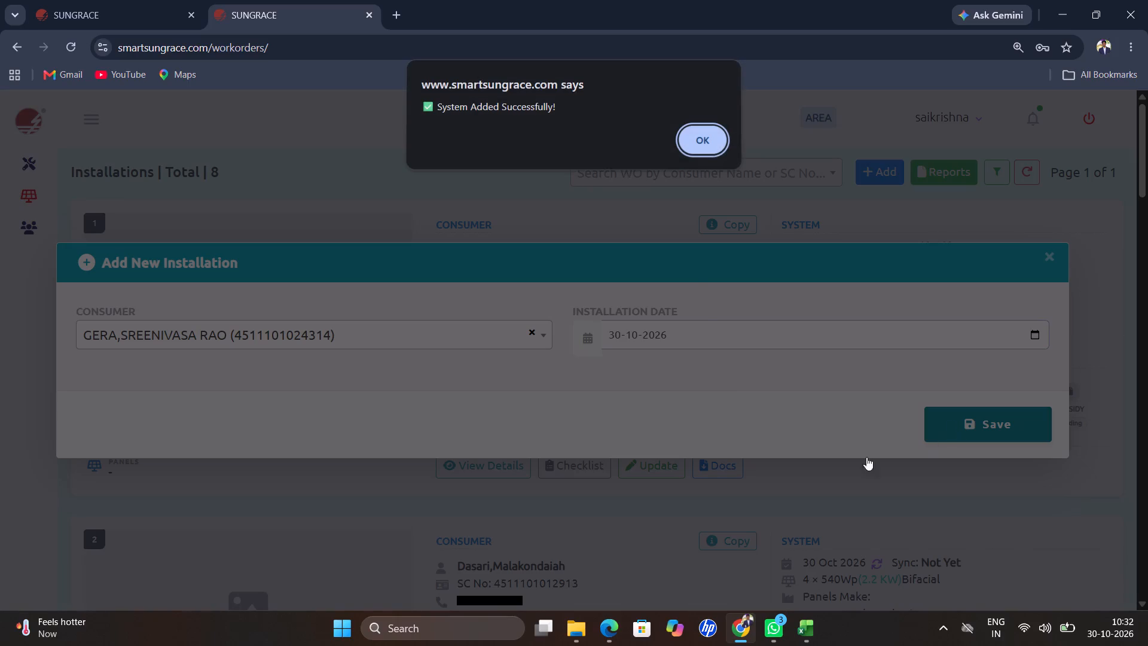
{"action": "left_click", "coordinate": [692, 146]}
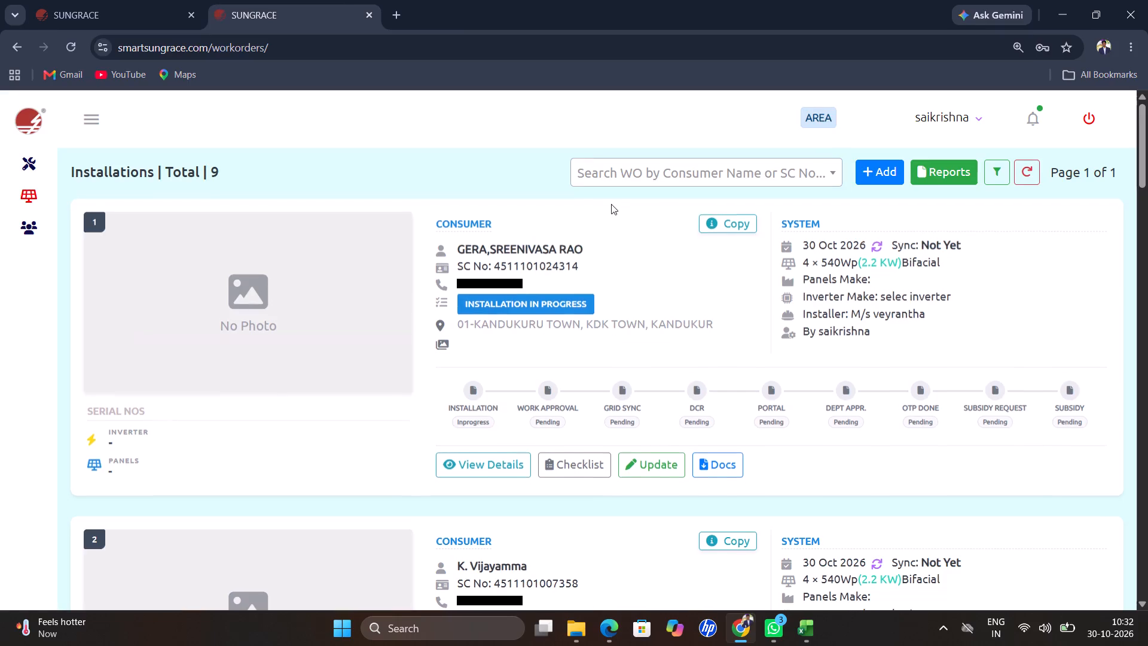
Copy the consumer number in row 9 of Veyranta06 and return to the SUNGRACE installations page.
{"action": "left_click_drag", "start_coordinate": [805, 563], "coordinate": [799, 563]}
{"action": "key", "text": "Down"}
{"action": "key", "text": "ctrl+c"}
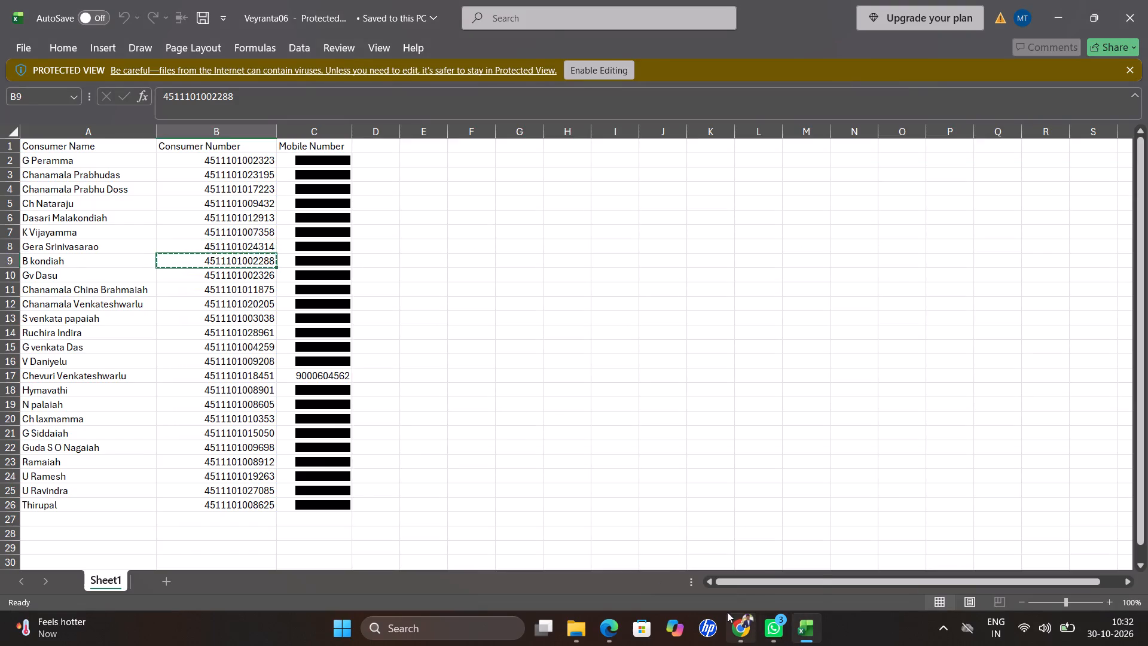
{"action": "left_click_drag", "start_coordinate": [735, 550], "coordinate": [741, 555]}
Search the existing installations for the copied row 9 consumer number.
{"action": "left_click", "coordinate": [639, 178]}
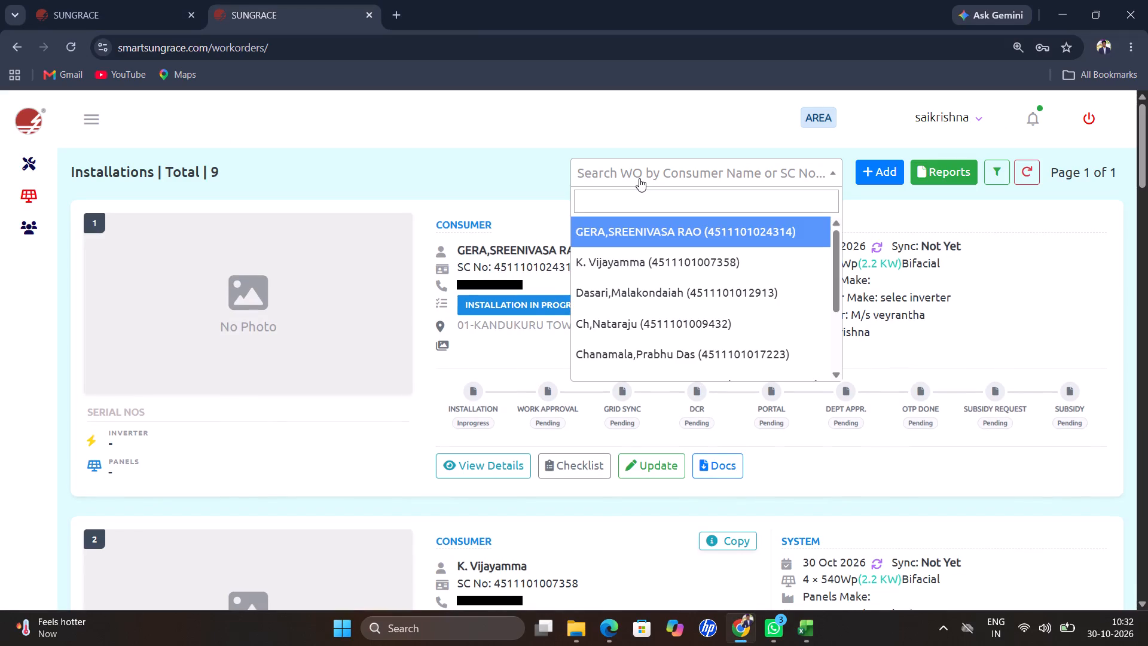
{"action": "key", "text": "ctrl+v"}
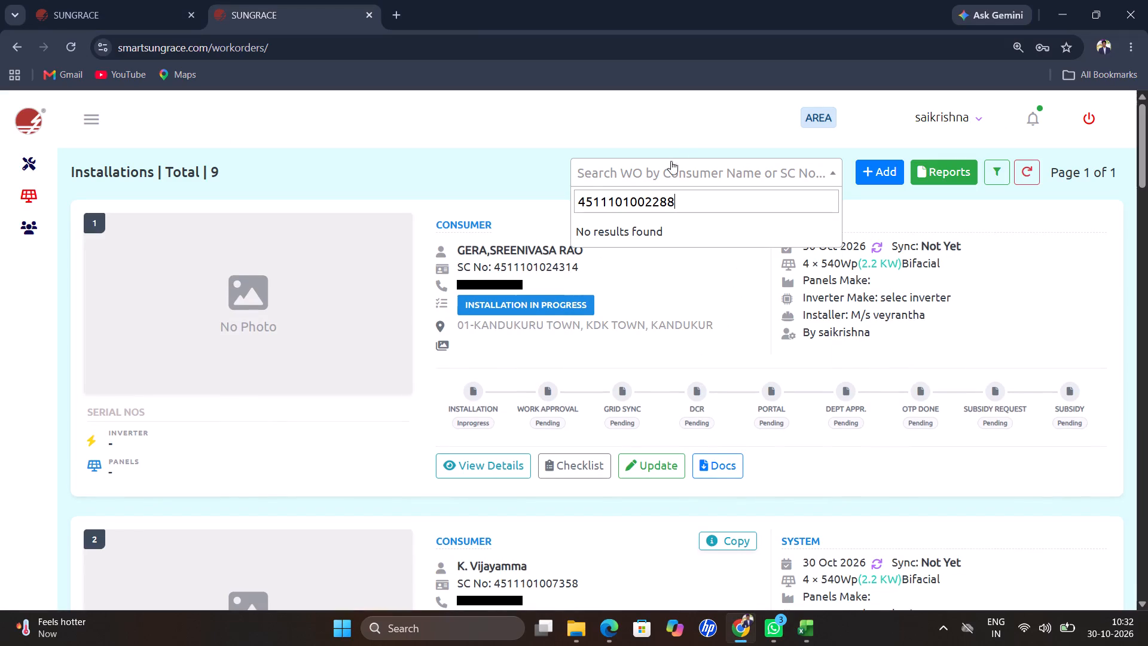
{"action": "left_click_drag", "start_coordinate": [673, 136], "coordinate": [675, 156]}
Add a new installation for the consumer with the copied row 9 number, dated 30-10-2026.
{"action": "left_click", "coordinate": [871, 167]}
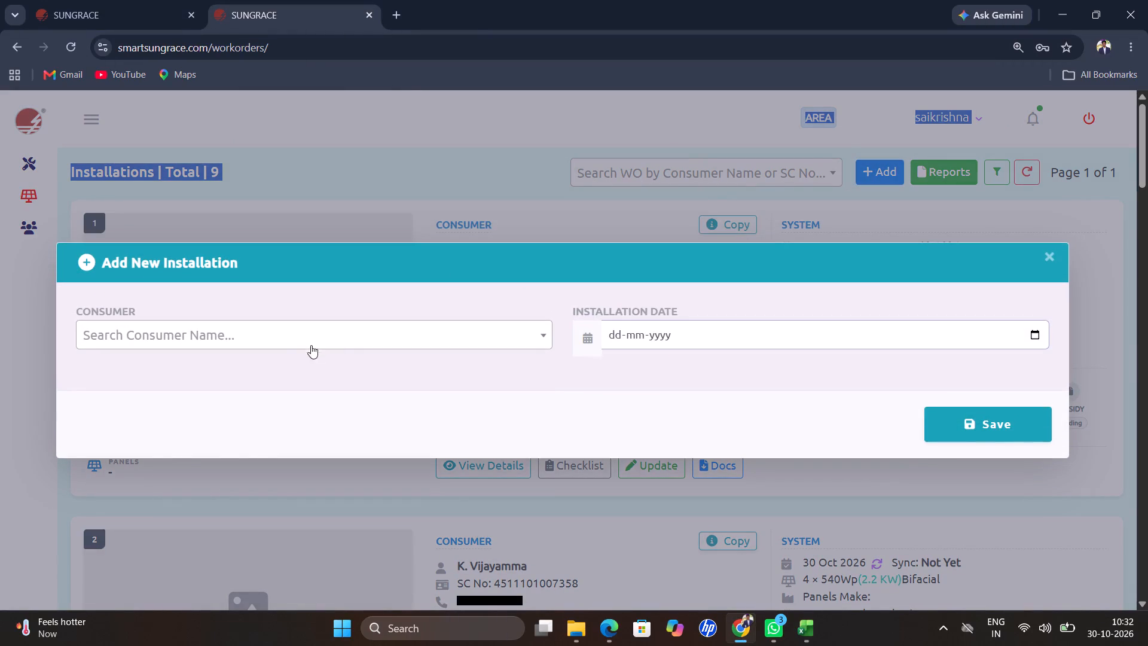
{"action": "left_click", "coordinate": [308, 333]}
{"action": "key", "text": "ctrl+v"}
{"action": "key", "text": "Return"}
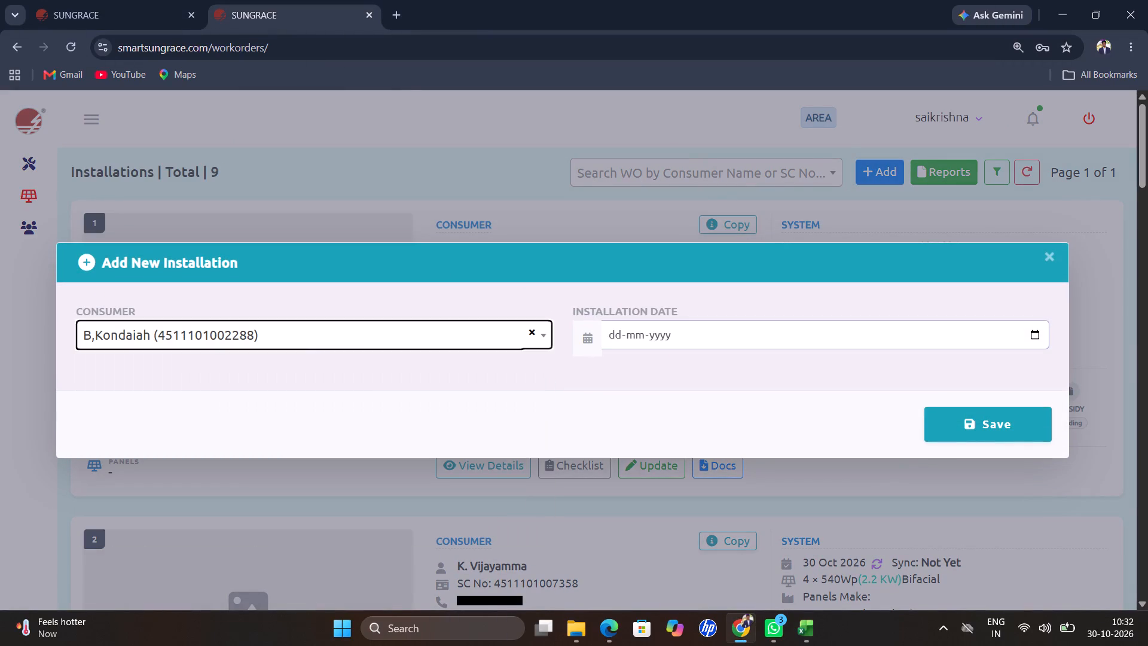
{"action": "left_click", "coordinate": [1035, 332]}
{"action": "left_click", "coordinate": [733, 513]}
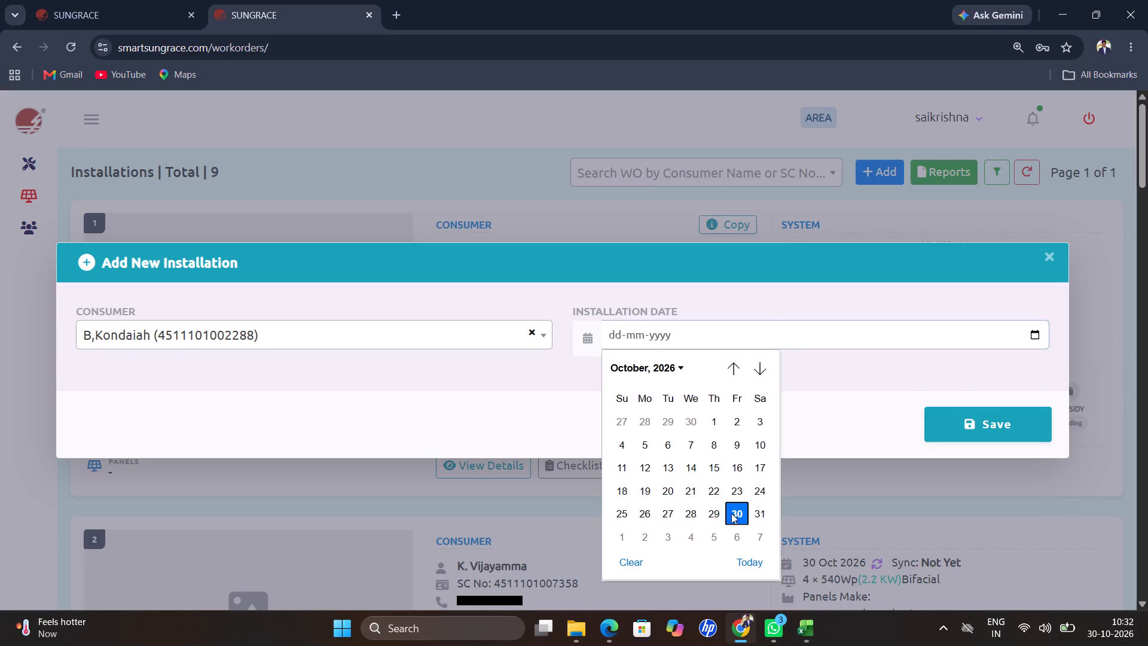
{"action": "left_click", "coordinate": [938, 426]}
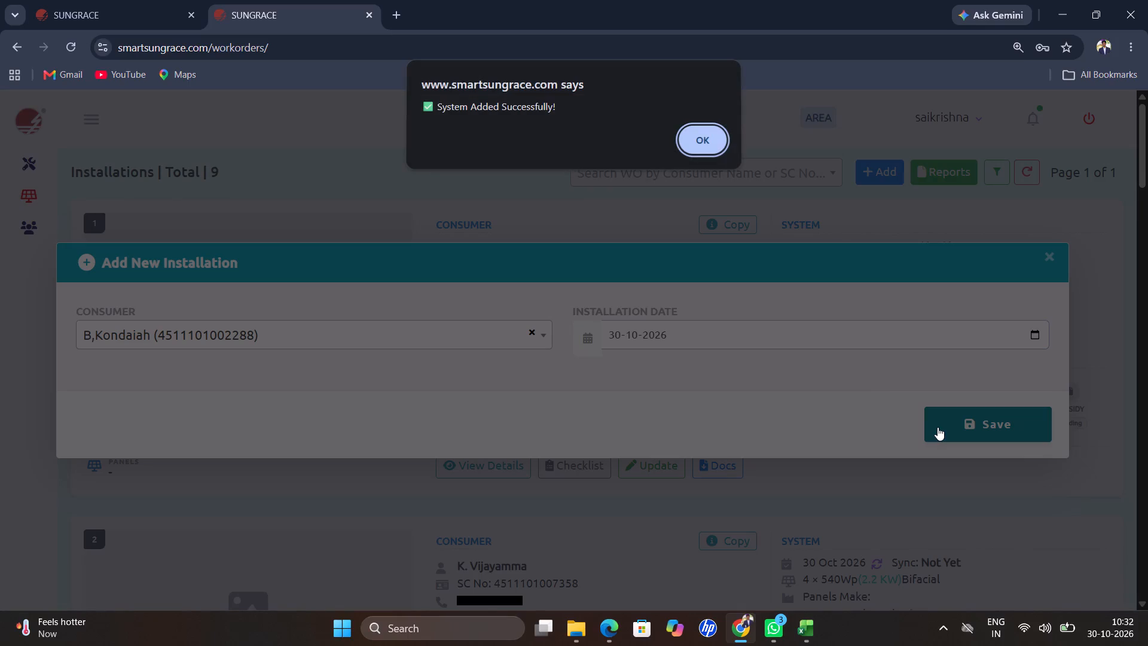
{"action": "left_click", "coordinate": [707, 144]}
{"action": "left_click", "coordinate": [670, 202]}
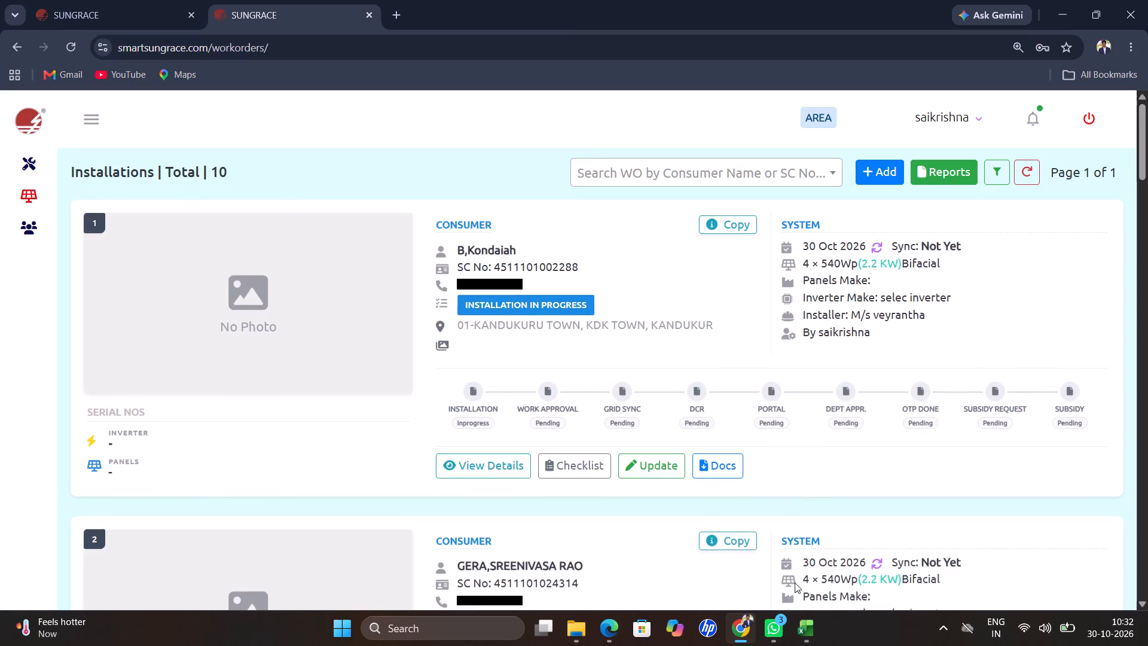
Copy the consumer number in row 10 of Veyranta06 and add that consumer's SUNGRACE installation dated 30-10-2026.
{"action": "left_click", "coordinate": [804, 560]}
{"action": "key", "text": "Down"}
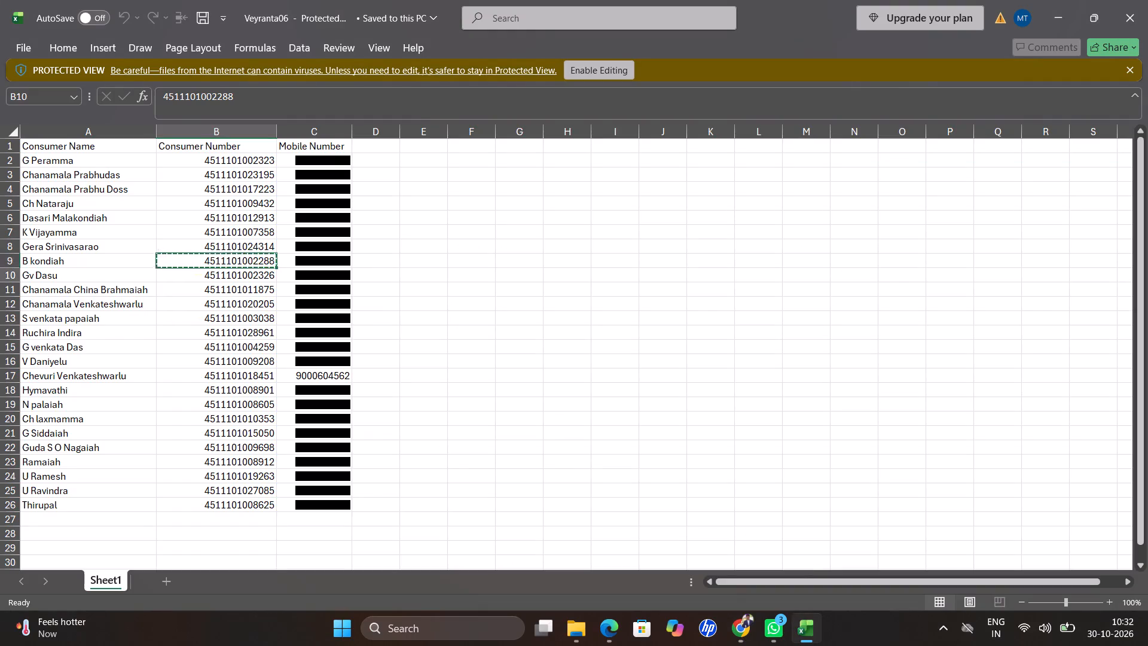
{"action": "key", "text": "ctrl+c"}
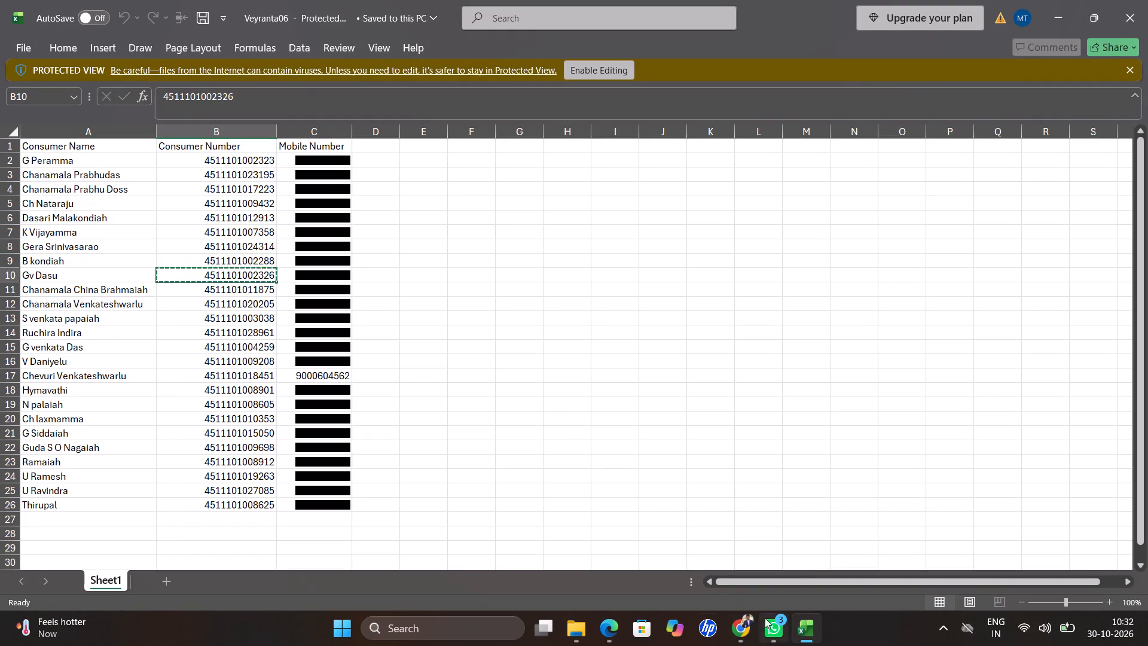
{"action": "left_click_drag", "start_coordinate": [751, 563], "coordinate": [754, 569]}
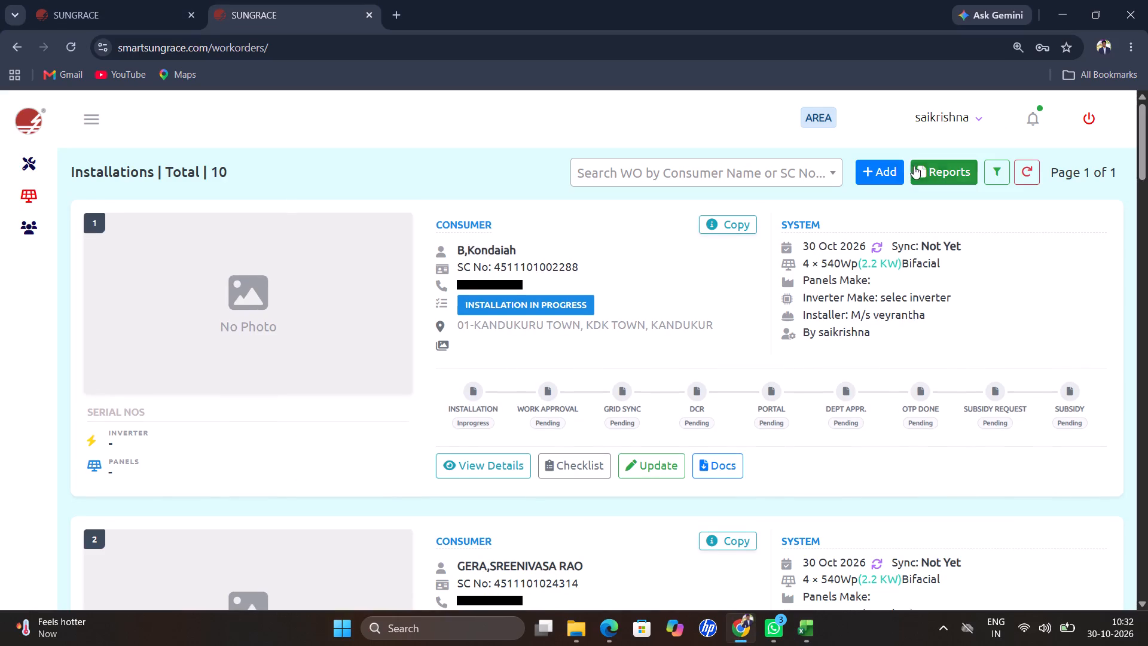
{"action": "left_click", "coordinate": [883, 164]}
{"action": "left_click", "coordinate": [375, 332]}
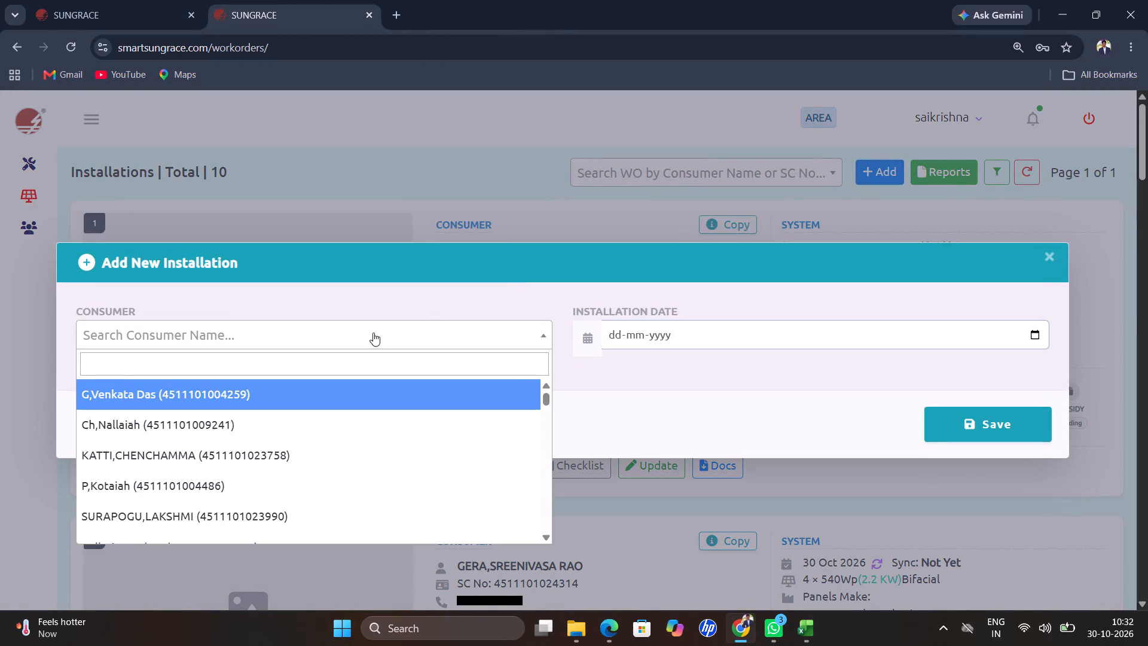
{"action": "key", "text": "ctrl+v"}
{"action": "key", "text": "Return"}
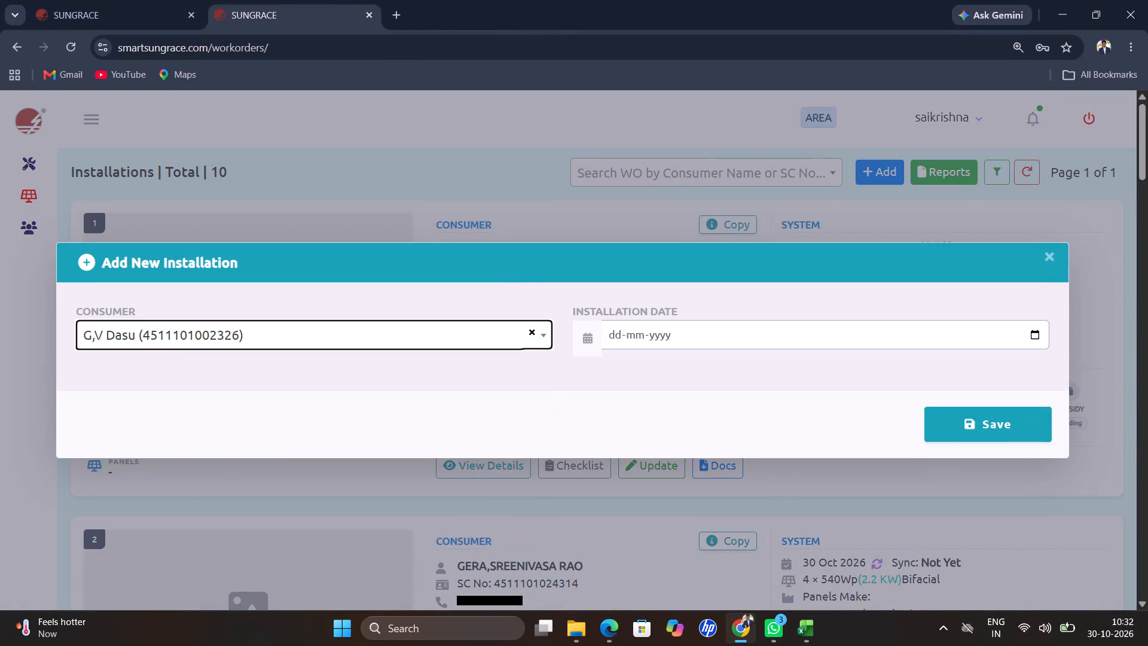
{"action": "left_click", "coordinate": [1039, 331]}
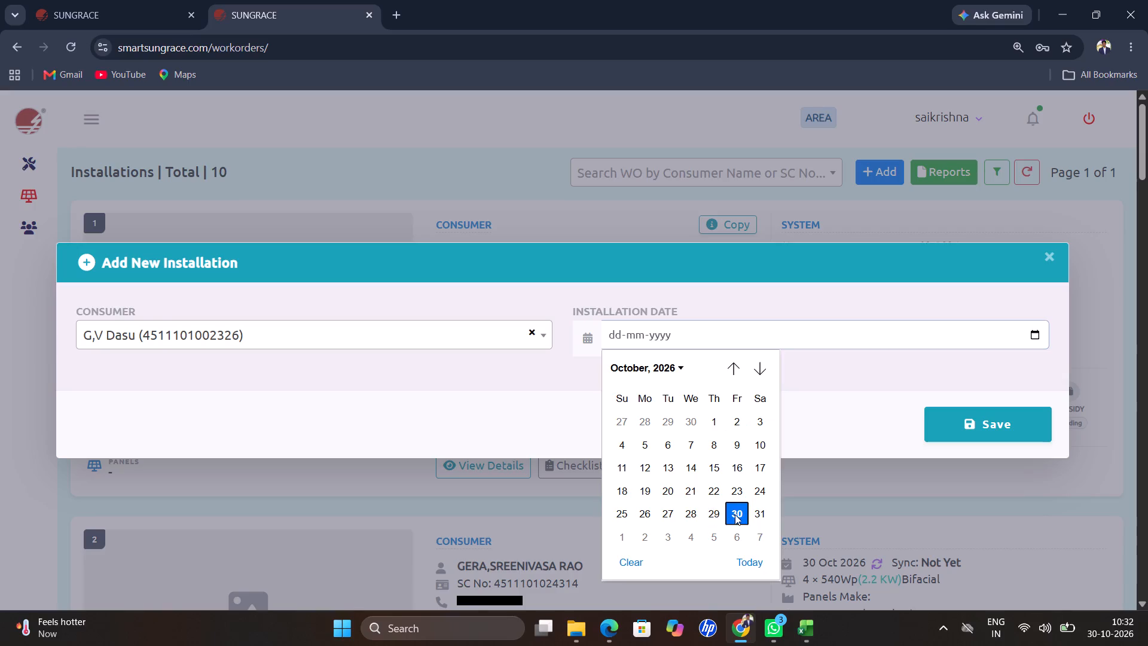
{"action": "left_click", "coordinate": [741, 510]}
{"action": "left_click", "coordinate": [985, 406]}
{"action": "left_click", "coordinate": [970, 419]}
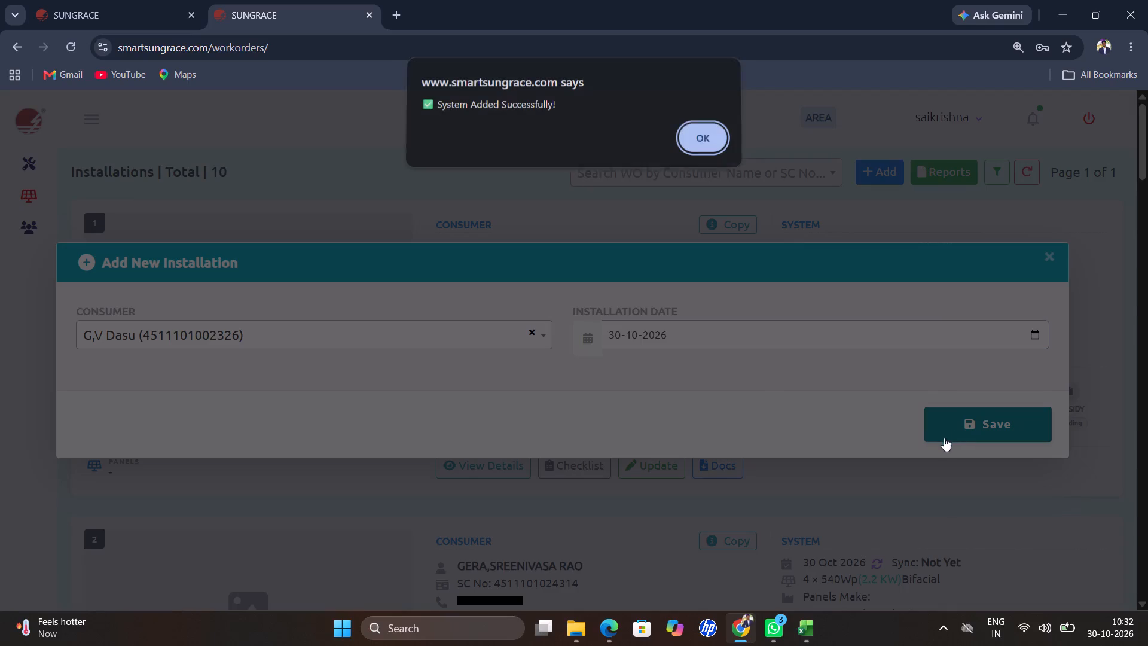
{"action": "left_click", "coordinate": [688, 144]}
{"action": "left_click", "coordinate": [662, 201]}
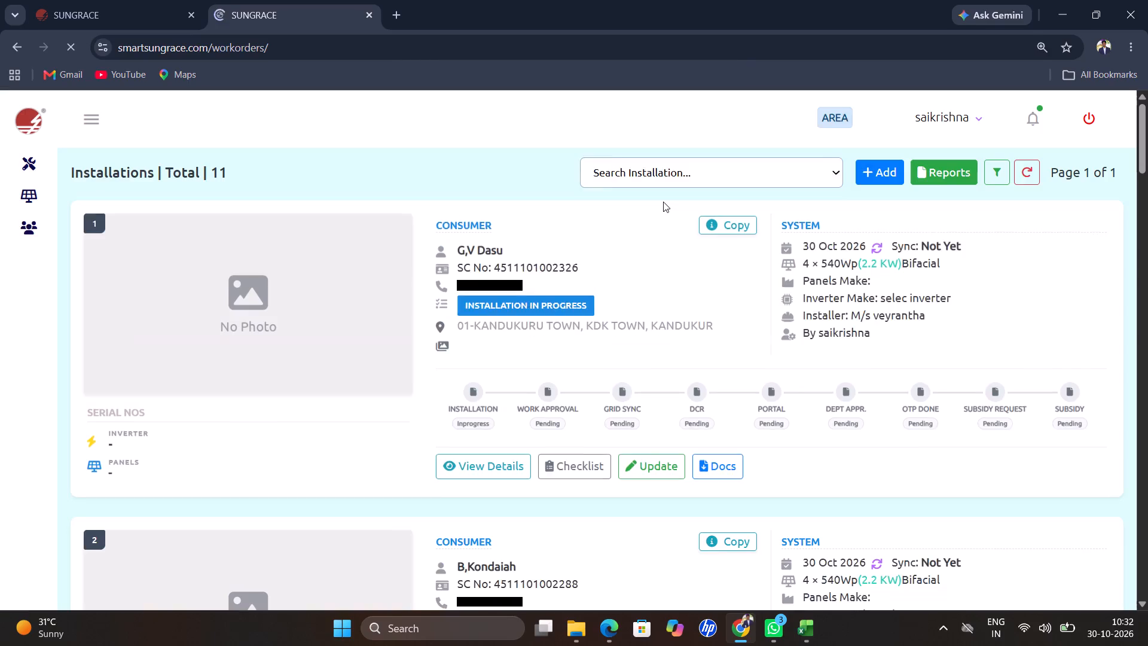
Copy the consumer number in row 11 of Veyranta06 and return to the SUNGRACE installations page.
{"action": "left_click", "coordinate": [805, 581]}
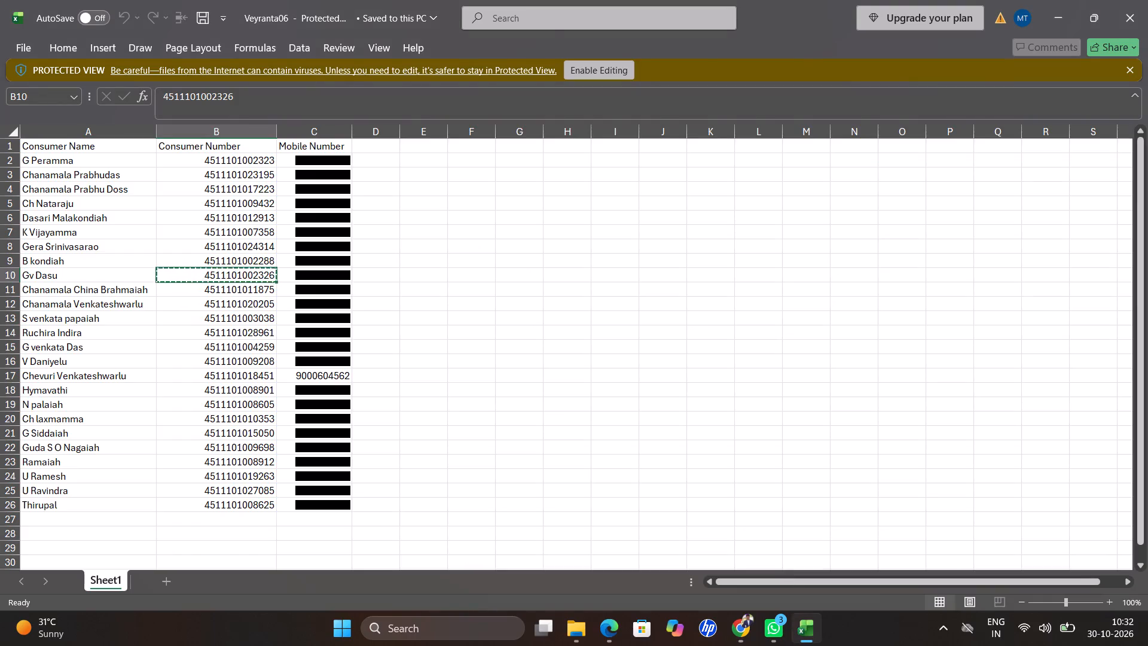
{"action": "key", "text": "Down"}
{"action": "key", "text": "ctrl+c"}
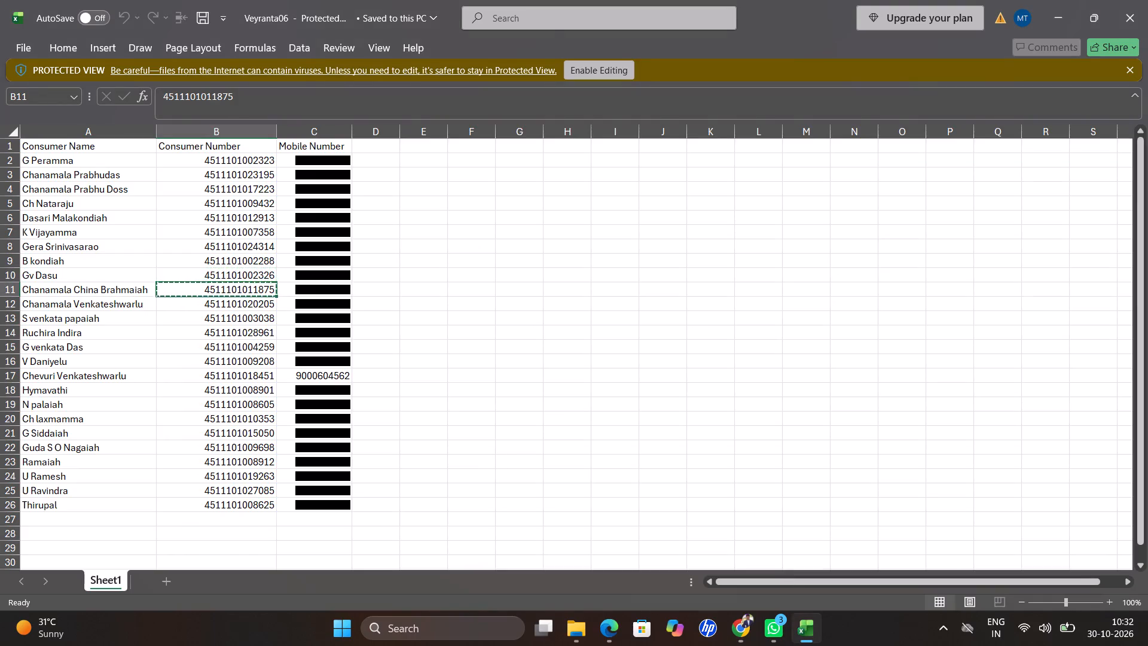
{"action": "left_click", "coordinate": [743, 552]}
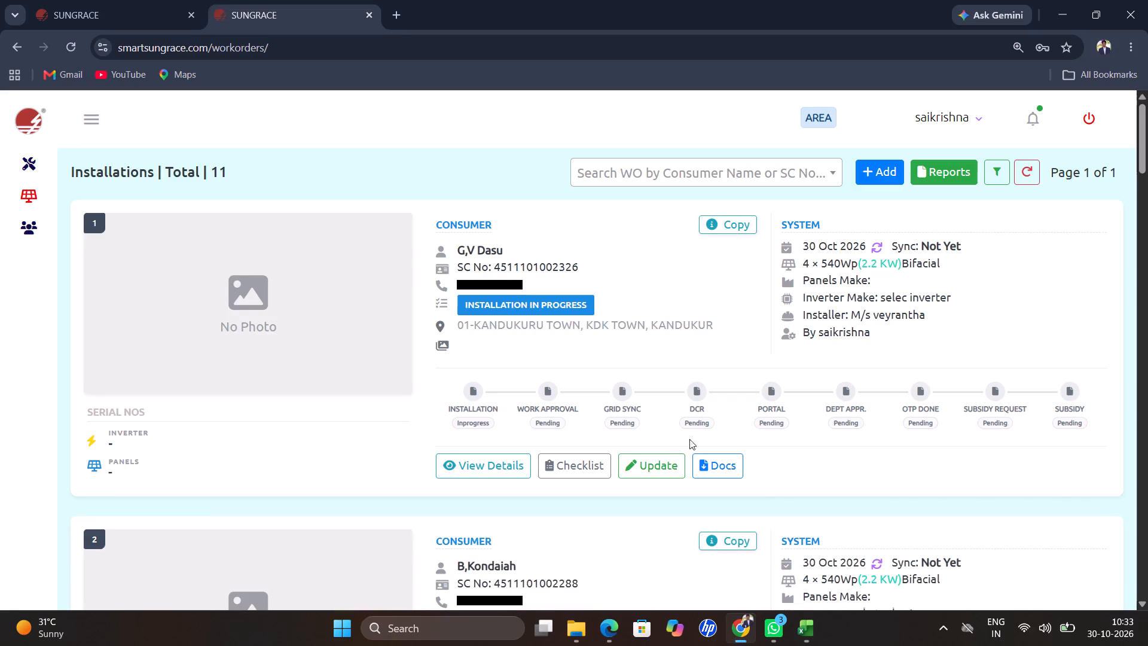
Search the existing installations for the copied row 11 consumer number.
{"action": "left_click", "coordinate": [626, 172]}
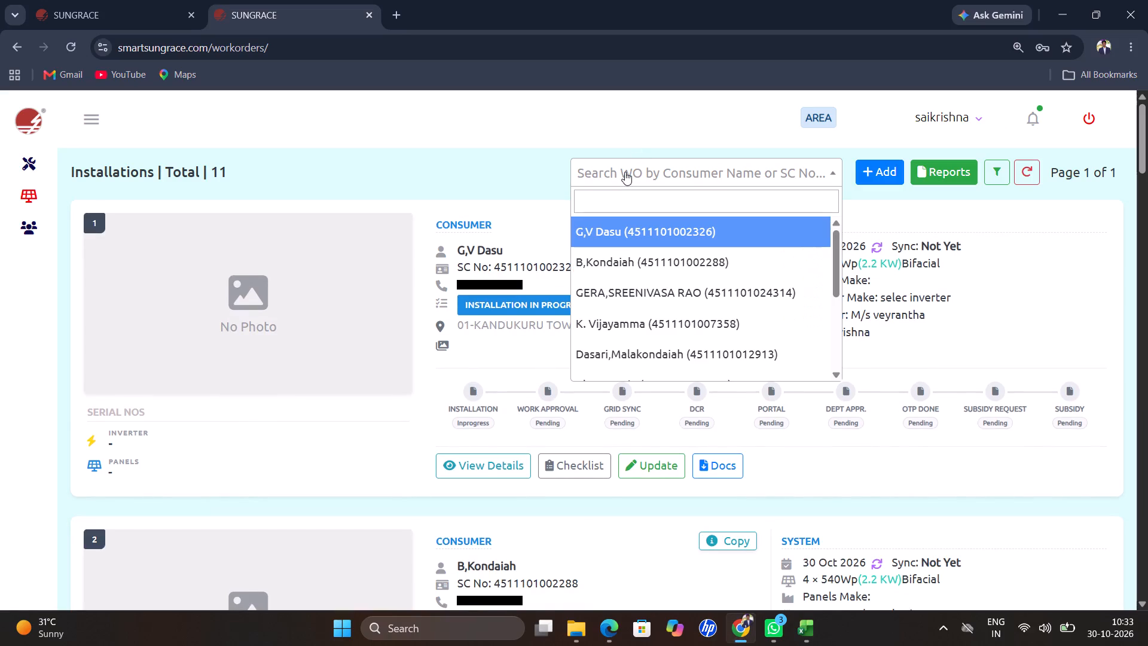
{"action": "key", "text": "ctrl+v"}
{"action": "scroll", "coordinate": [625, 172], "scroll_direction": "down", "scroll_amount": 1}
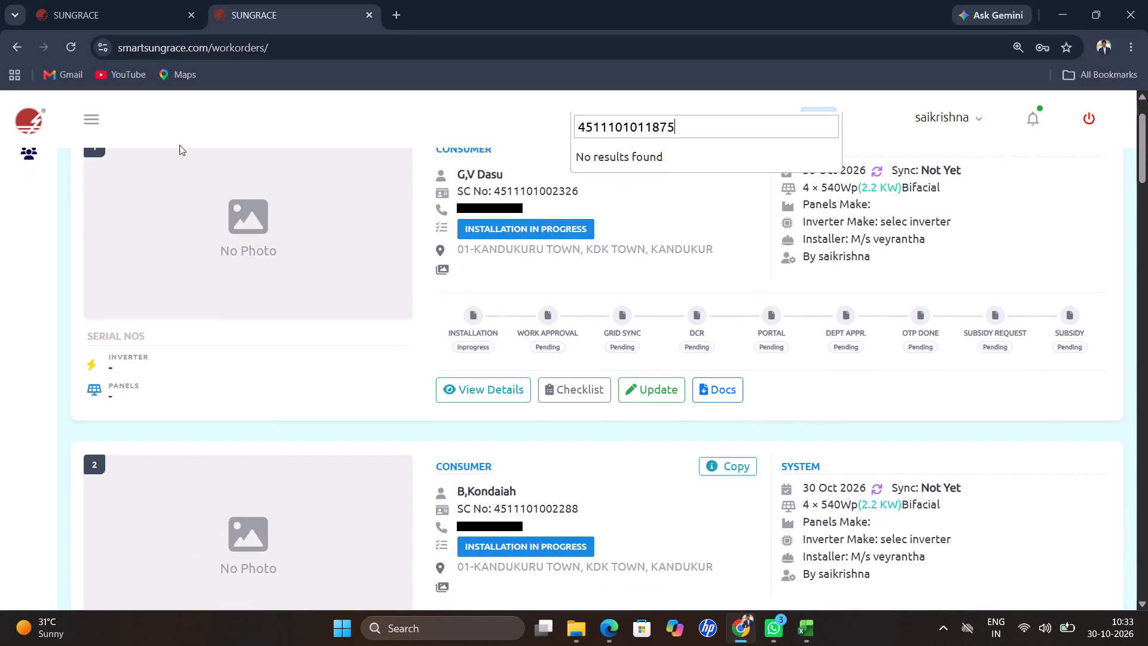
{"action": "scroll", "coordinate": [193, 313], "scroll_direction": "up", "scroll_amount": 2}
{"action": "left_click", "coordinate": [283, 175]}
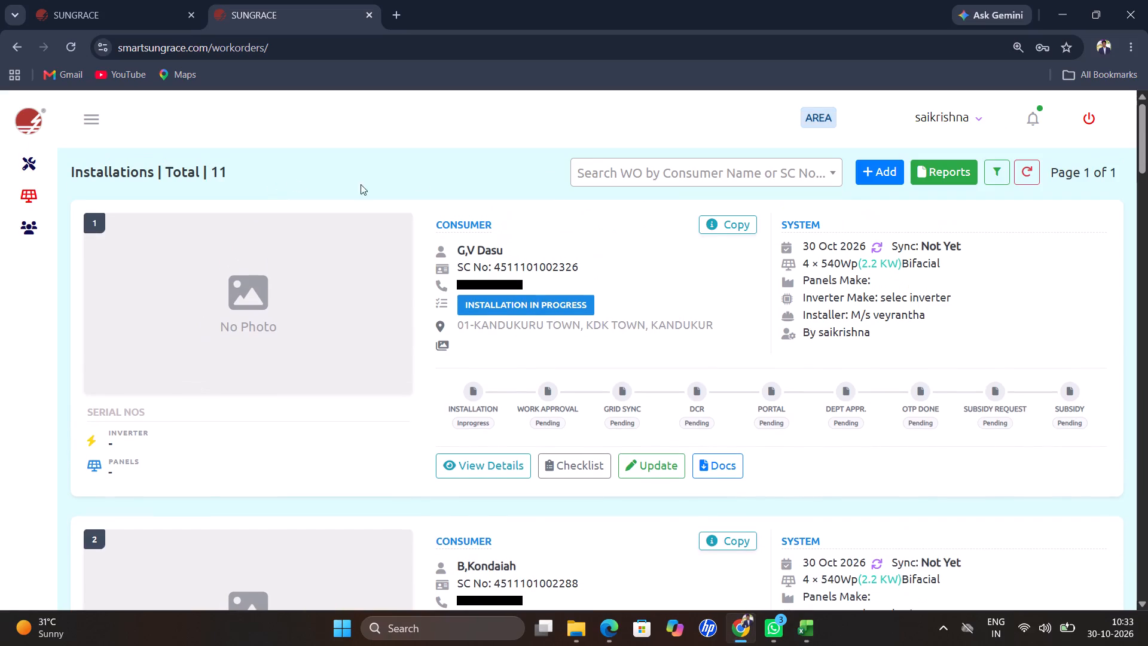
Add a new installation for the consumer with the copied row 11 number, dated 30-10-2026.
{"action": "left_click", "coordinate": [860, 167]}
{"action": "left_click", "coordinate": [405, 336]}
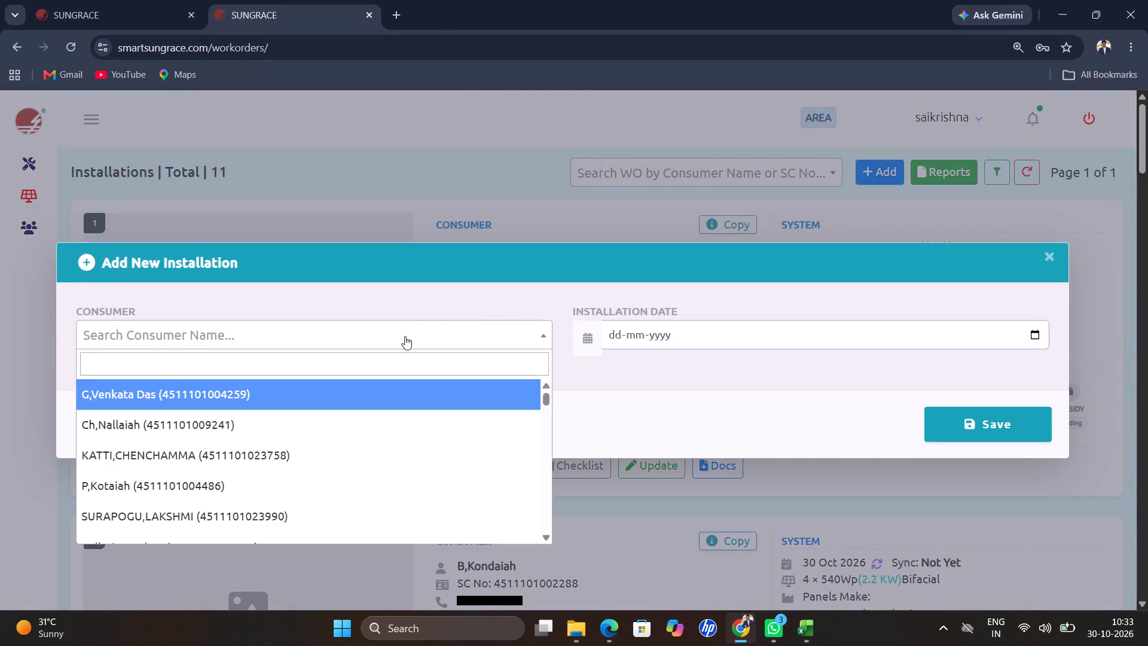
{"action": "key", "text": "ctrl+v"}
{"action": "key", "text": "Return"}
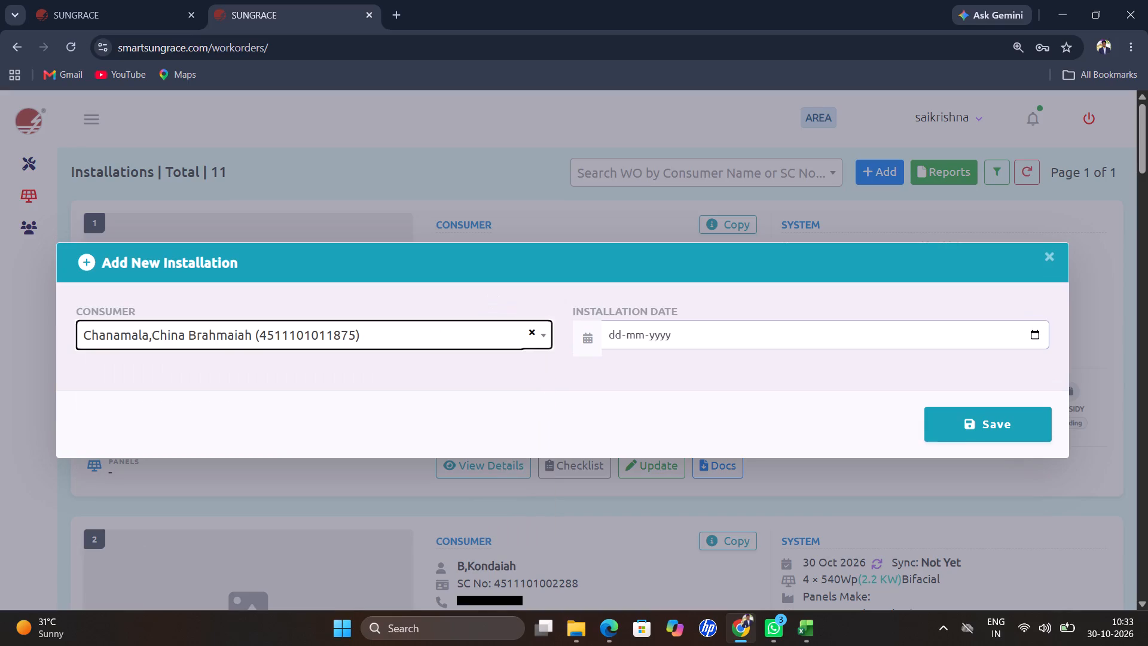
{"action": "left_click", "coordinate": [1039, 332]}
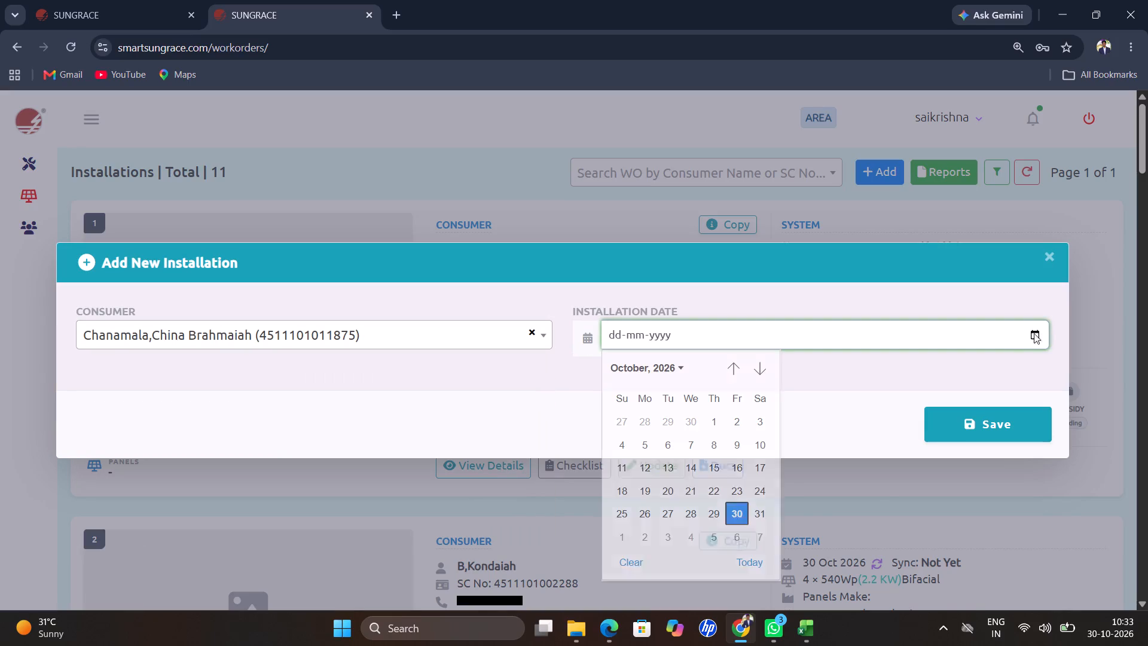
{"action": "left_click", "coordinate": [755, 564]}
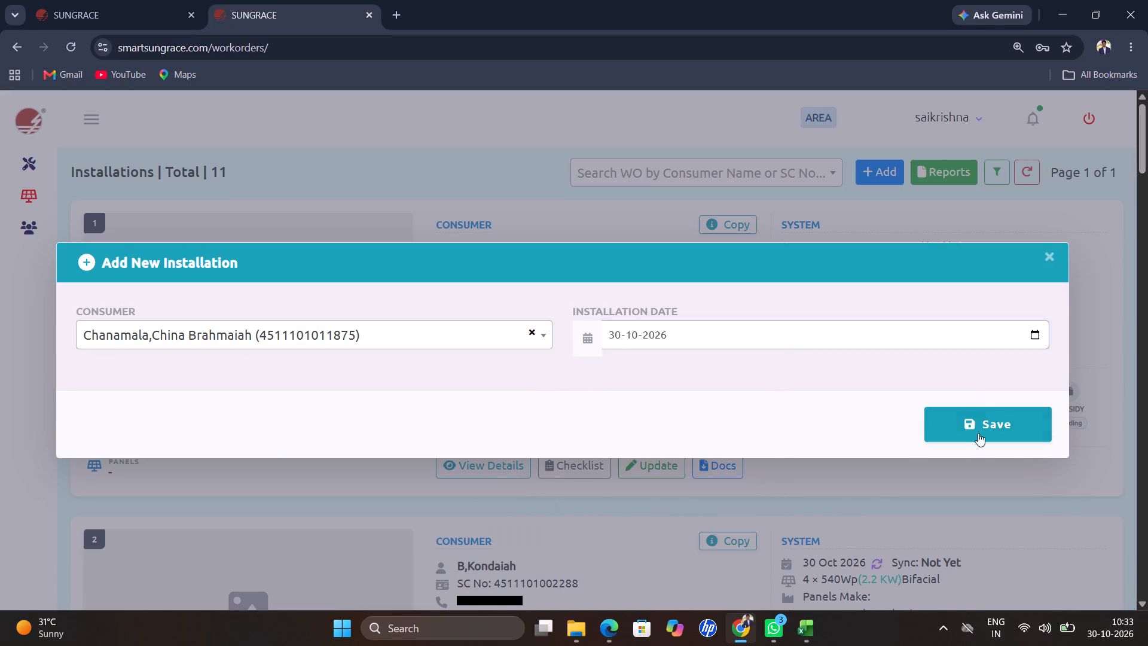
{"action": "left_click", "coordinate": [976, 421]}
{"action": "left_click", "coordinate": [709, 145]}
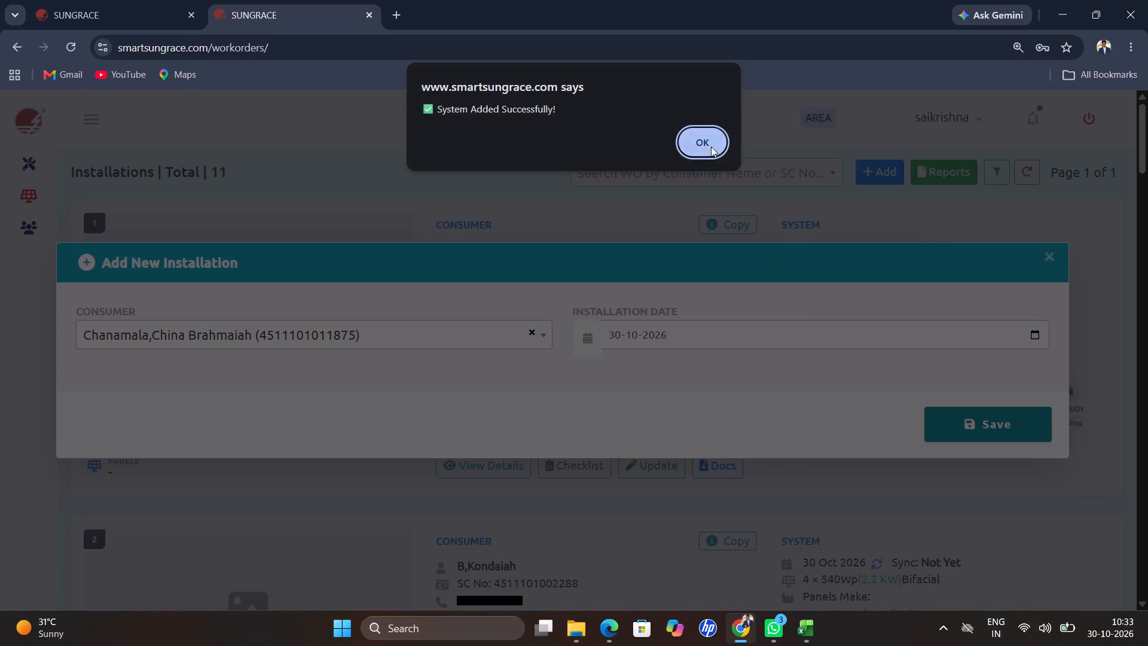
{"action": "left_click", "coordinate": [841, 198]}
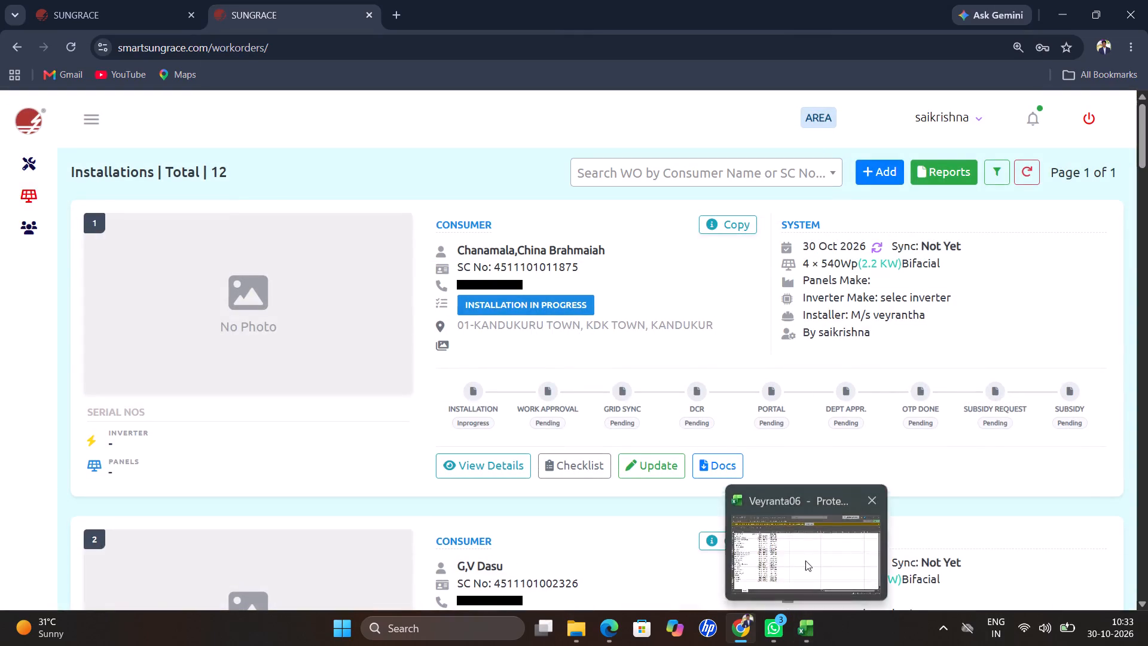
Copy the consumer number in row 12 of Veyranta06 and add that consumer's SUNGRACE installation dated 30-10-2026.
{"action": "left_click", "coordinate": [805, 560]}
{"action": "key", "text": "Down"}
{"action": "key", "text": "ctrl+c"}
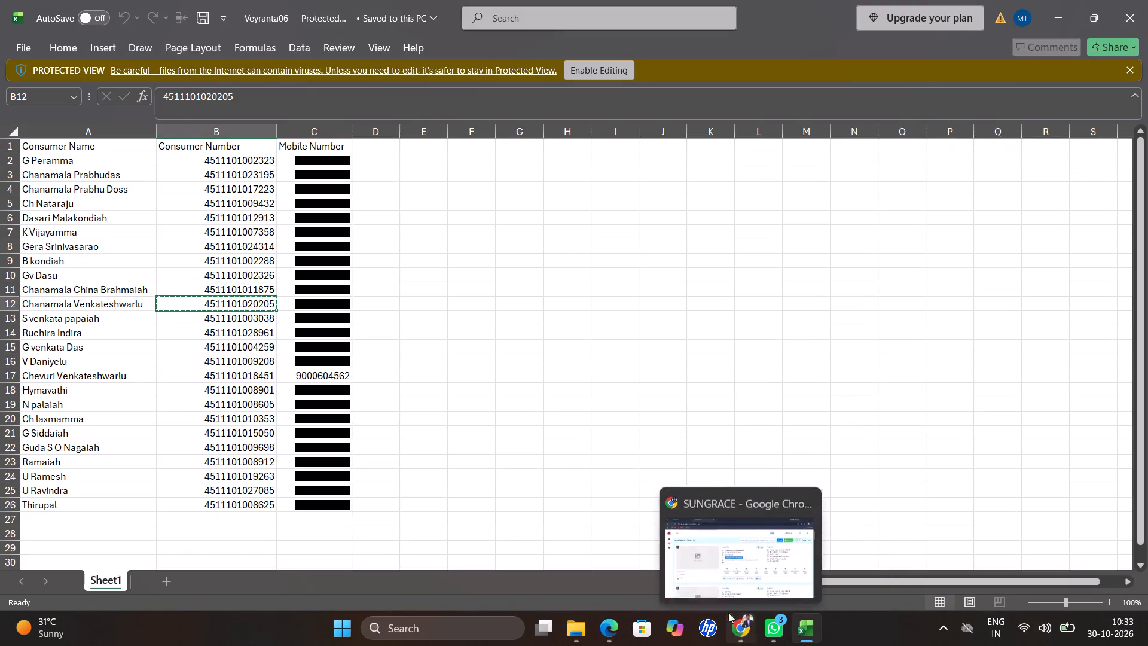
{"action": "left_click", "coordinate": [722, 561]}
{"action": "left_click", "coordinate": [862, 168]}
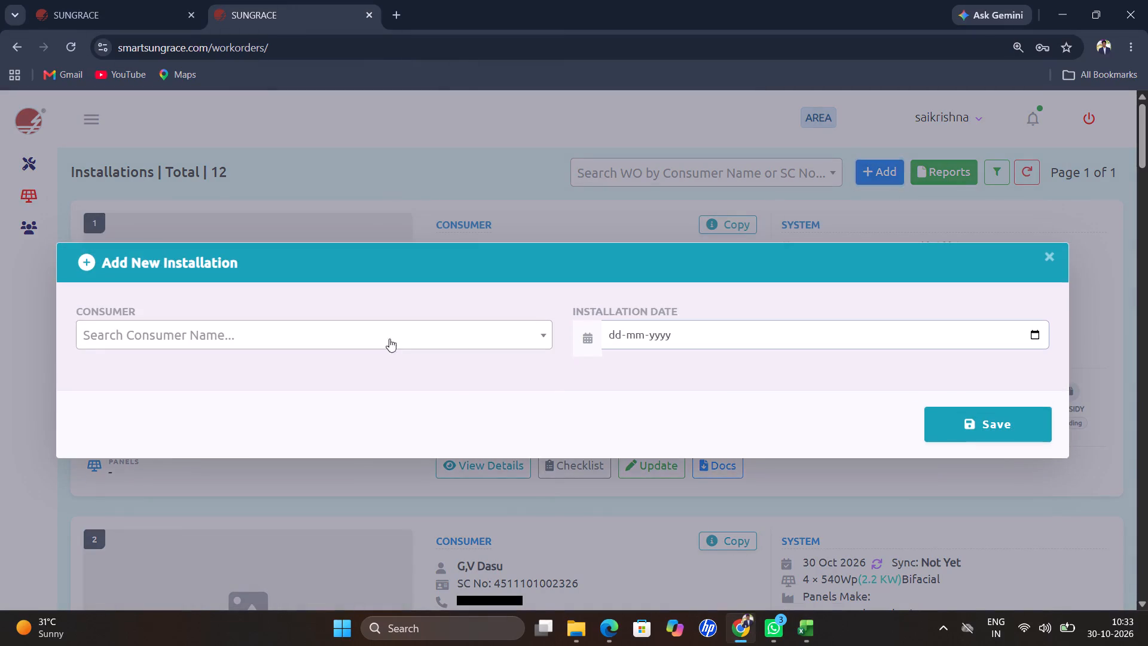
{"action": "left_click", "coordinate": [387, 331]}
{"action": "key", "text": "ctrl+v"}
{"action": "key", "text": "Return"}
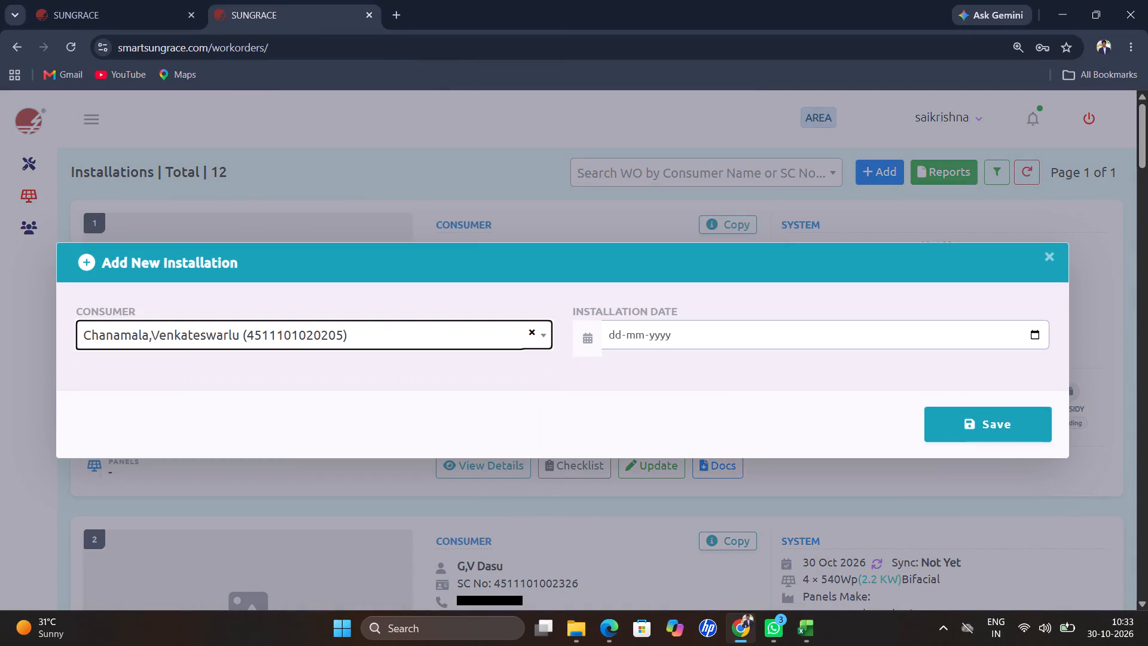
{"action": "left_click", "coordinate": [689, 328]}
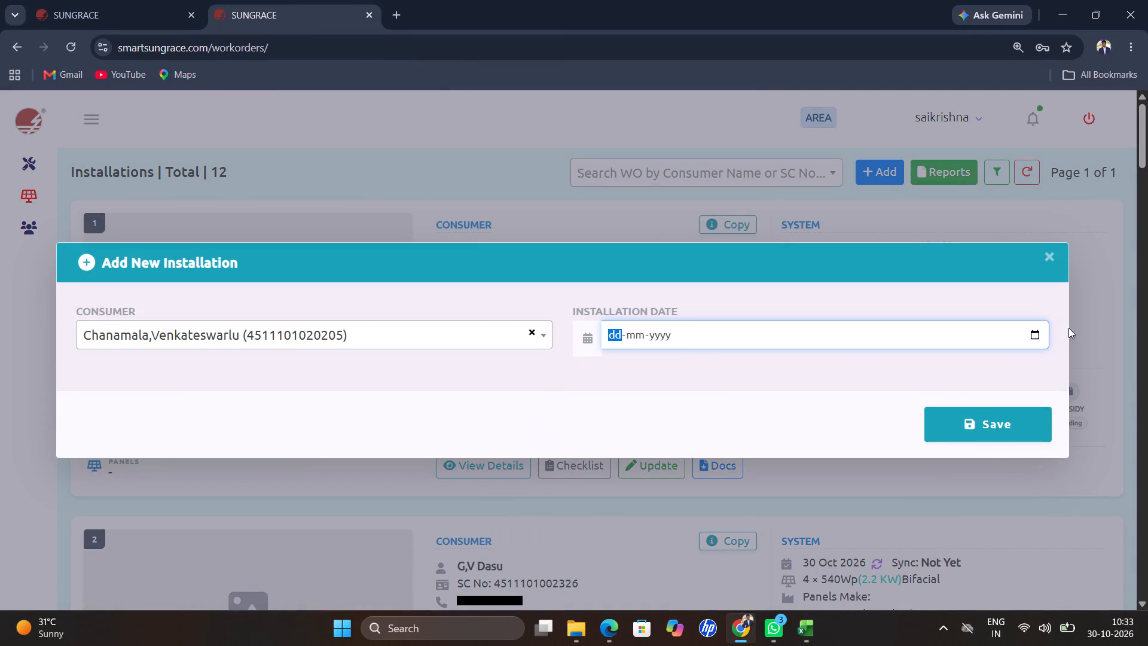
{"action": "left_click", "coordinate": [1032, 339]}
{"action": "left_click", "coordinate": [738, 509]}
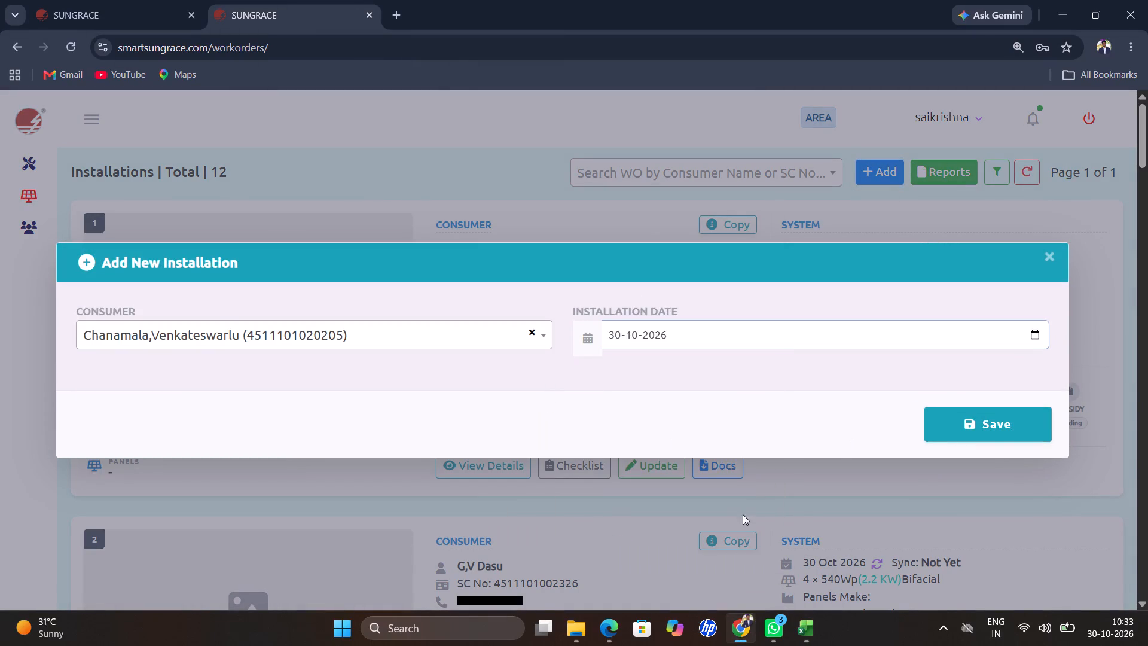
{"action": "left_click", "coordinate": [1007, 426]}
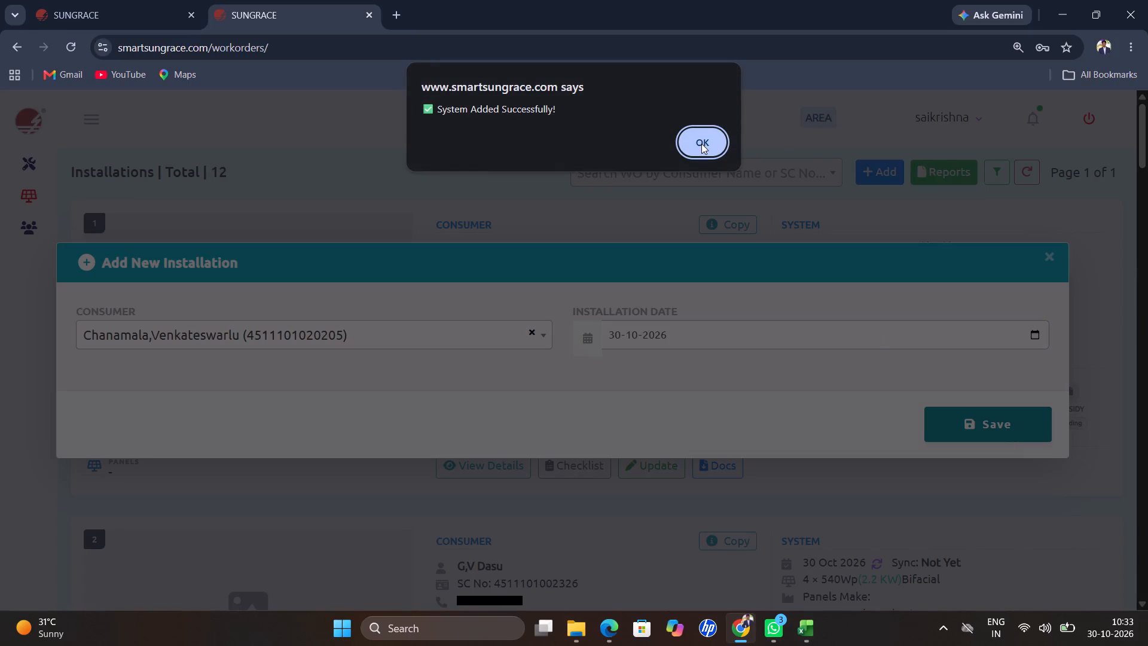
{"action": "left_click", "coordinate": [701, 143]}
{"action": "left_click", "coordinate": [825, 221]}
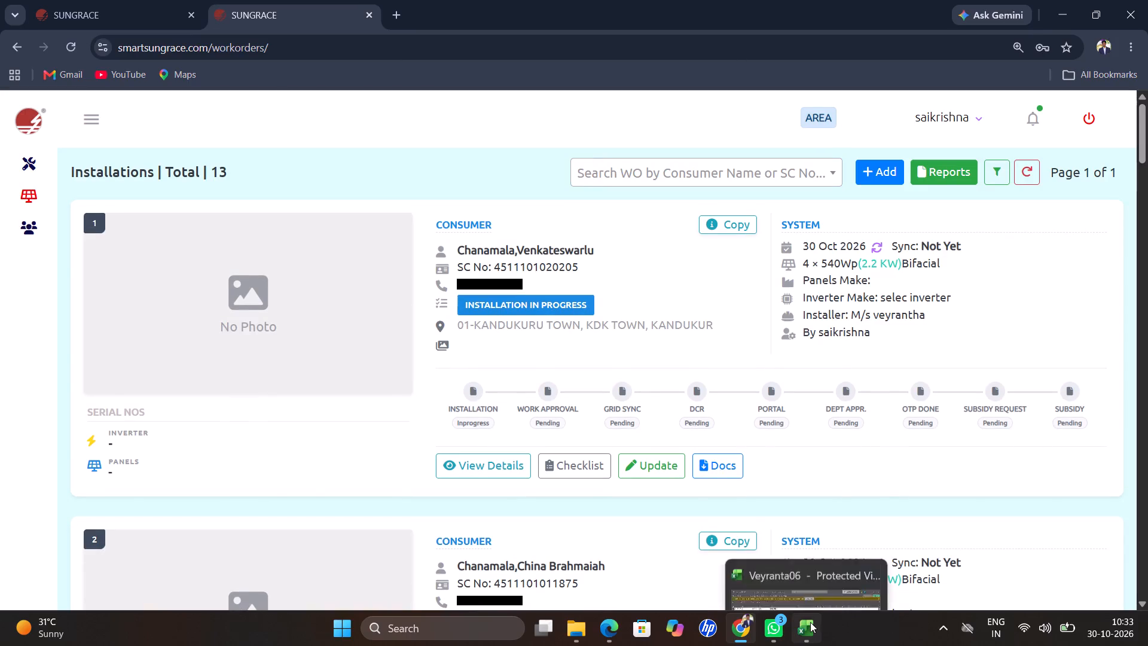
Copy the consumer number in row 13 of Veyranta06 and add that consumer's SUNGRACE installation dated 30-10-2026.
{"action": "left_click", "coordinate": [837, 543]}
{"action": "key", "text": "Down"}
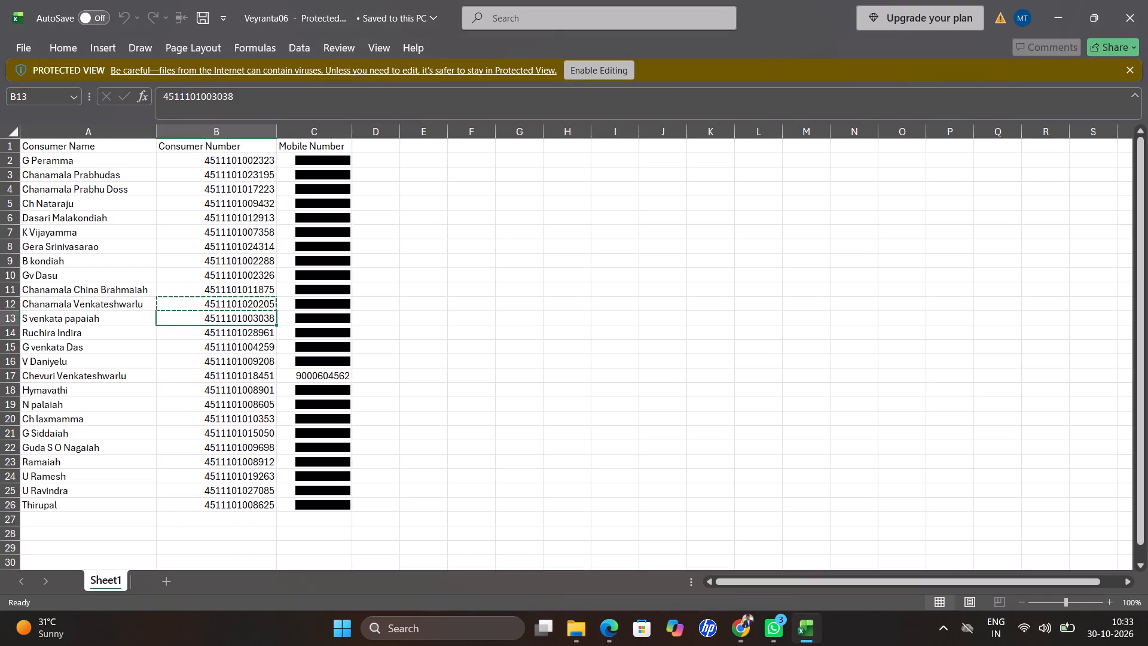
{"action": "key", "text": "ctrl+c"}
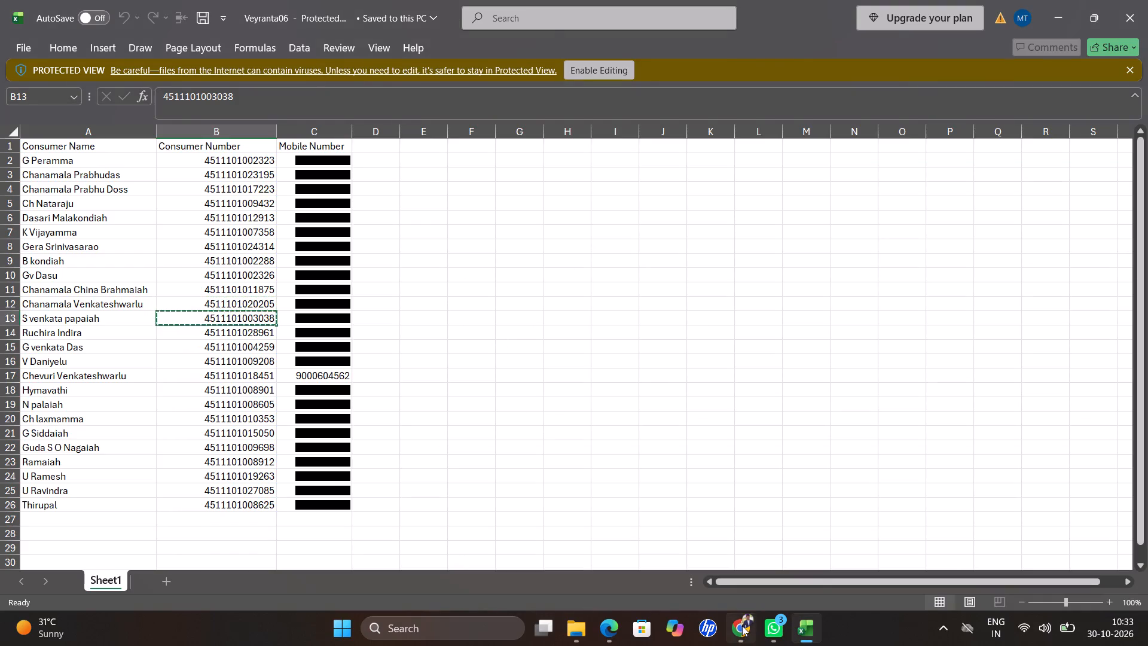
{"action": "left_click", "coordinate": [734, 578]}
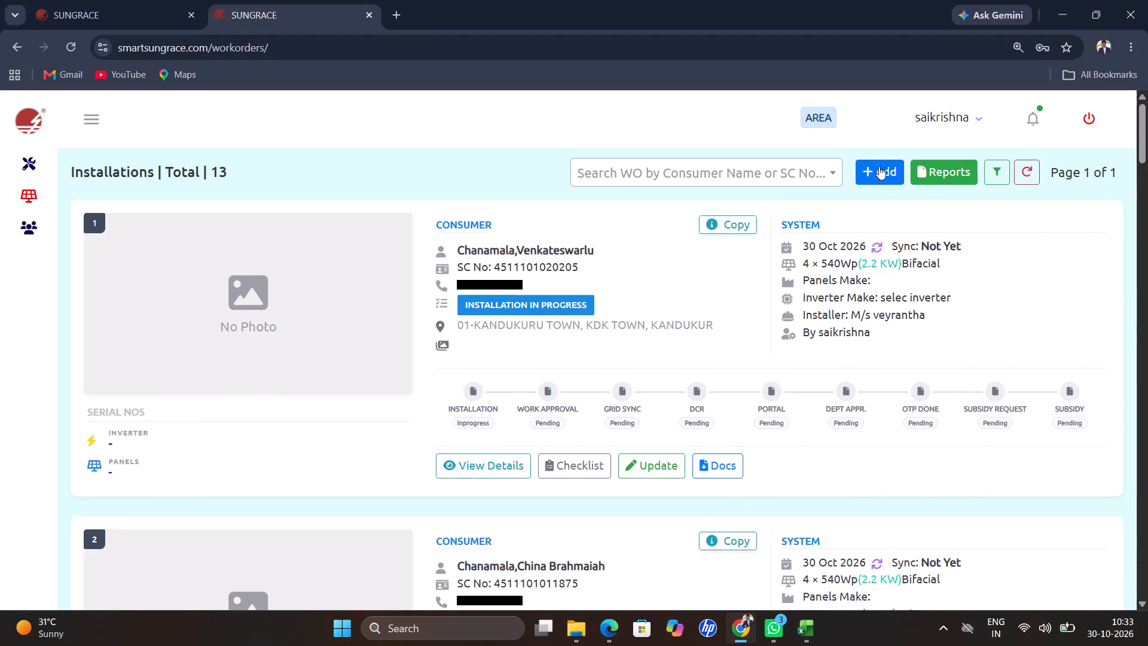
{"action": "left_click", "coordinate": [879, 166]}
{"action": "left_click", "coordinate": [470, 336]}
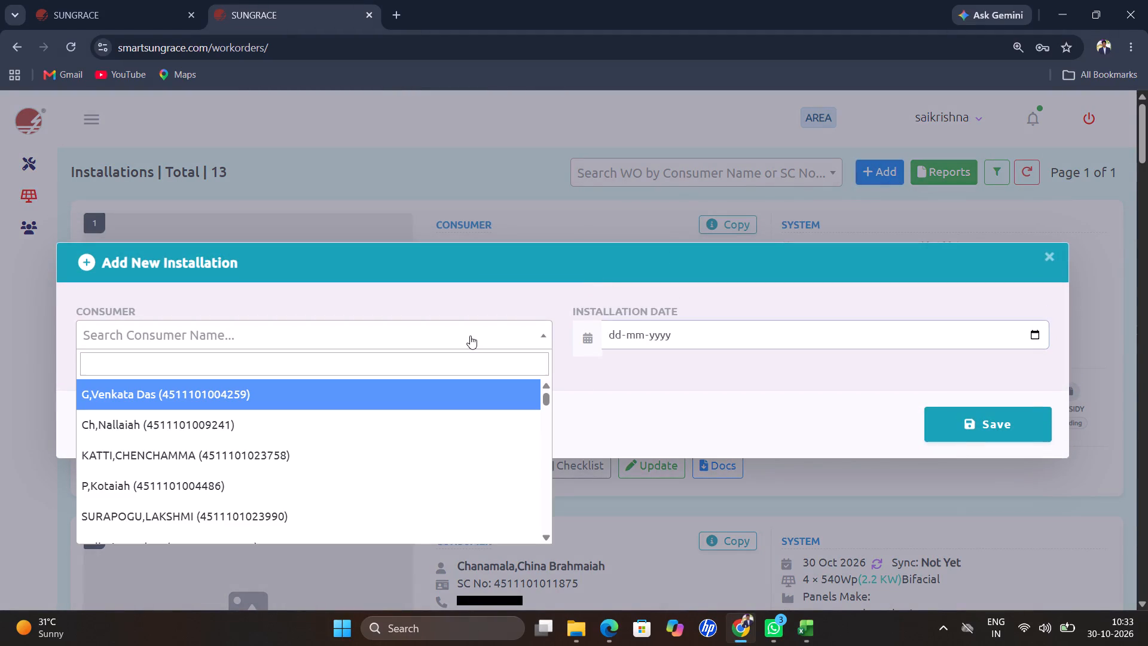
{"action": "key", "text": "ctrl+v"}
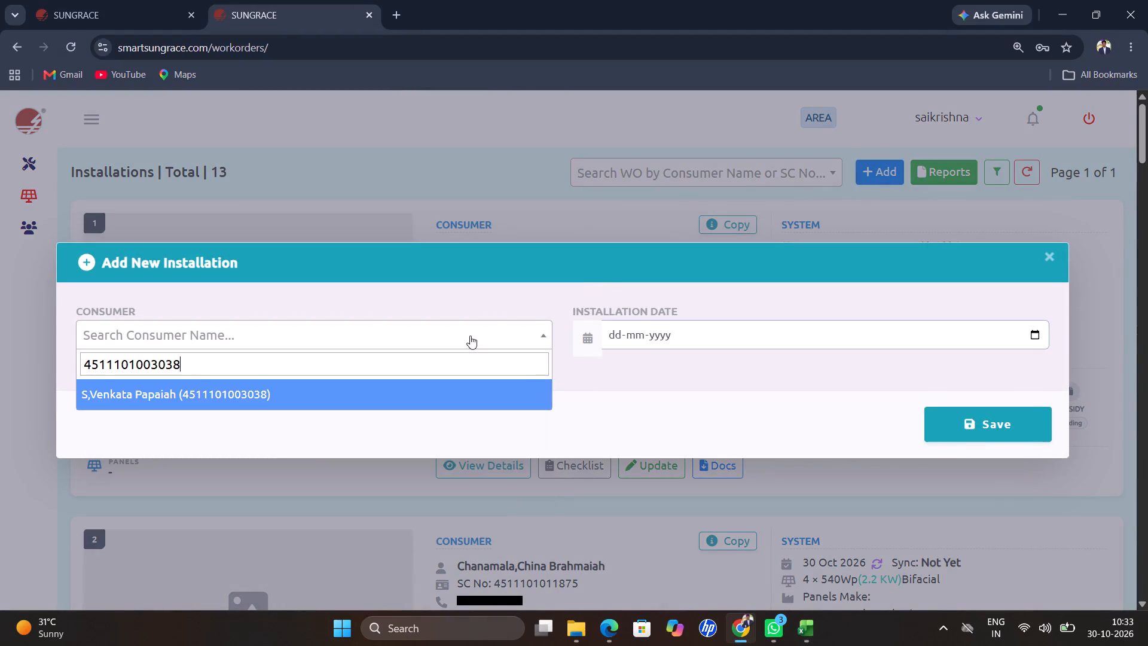
{"action": "key", "text": "Return"}
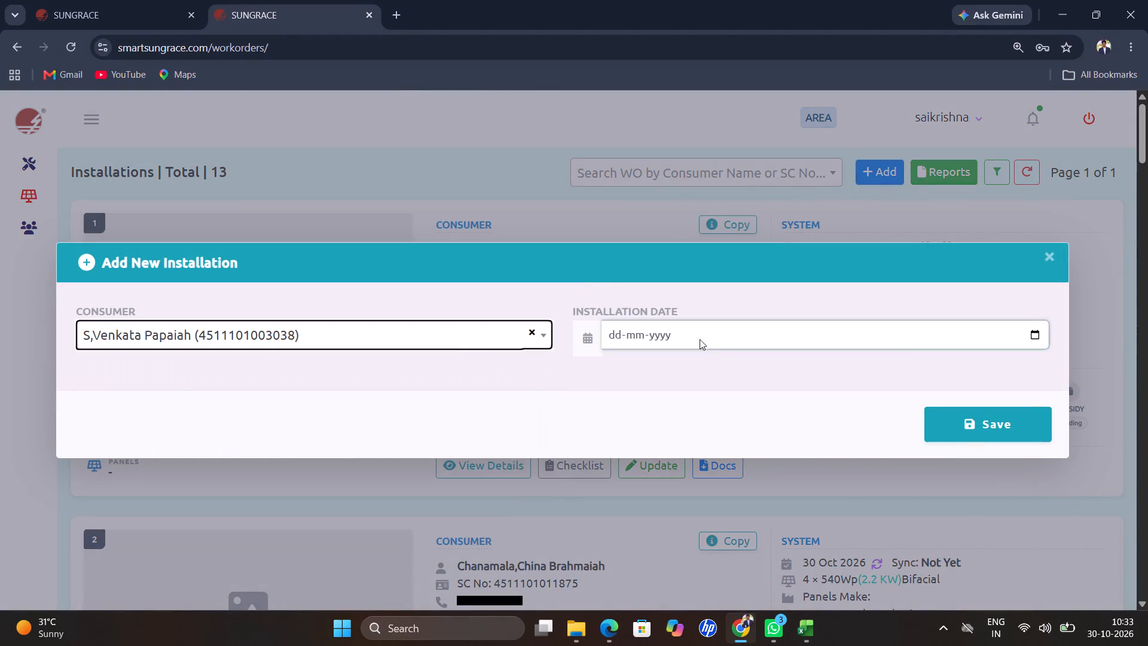
{"action": "left_click", "coordinate": [1037, 334]}
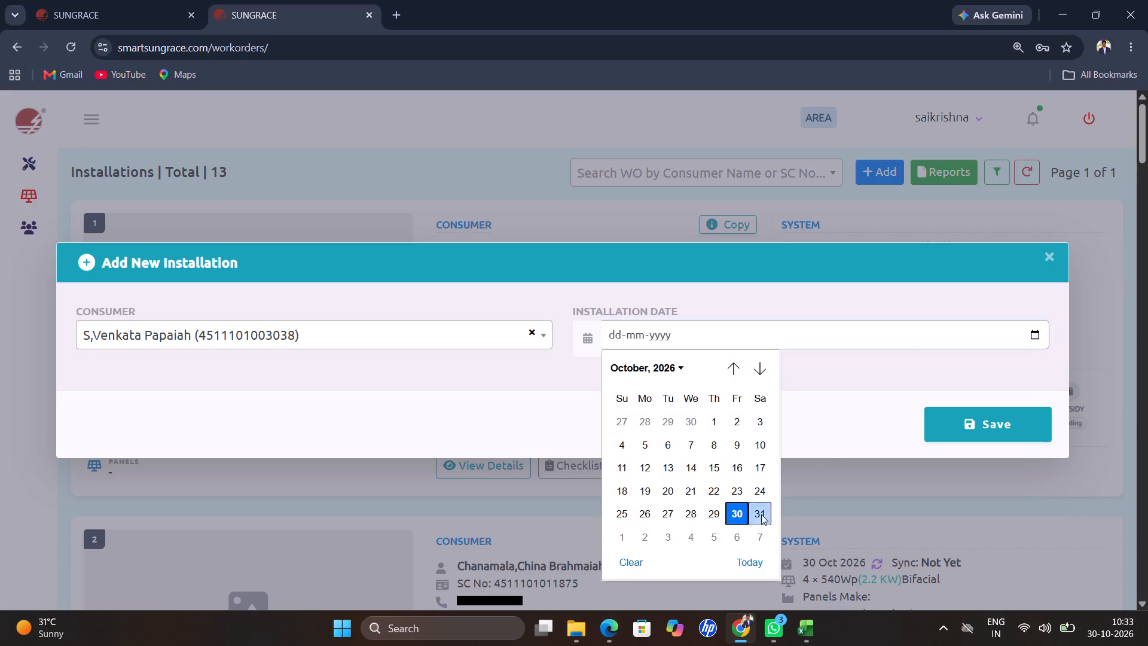
{"action": "left_click", "coordinate": [742, 515]}
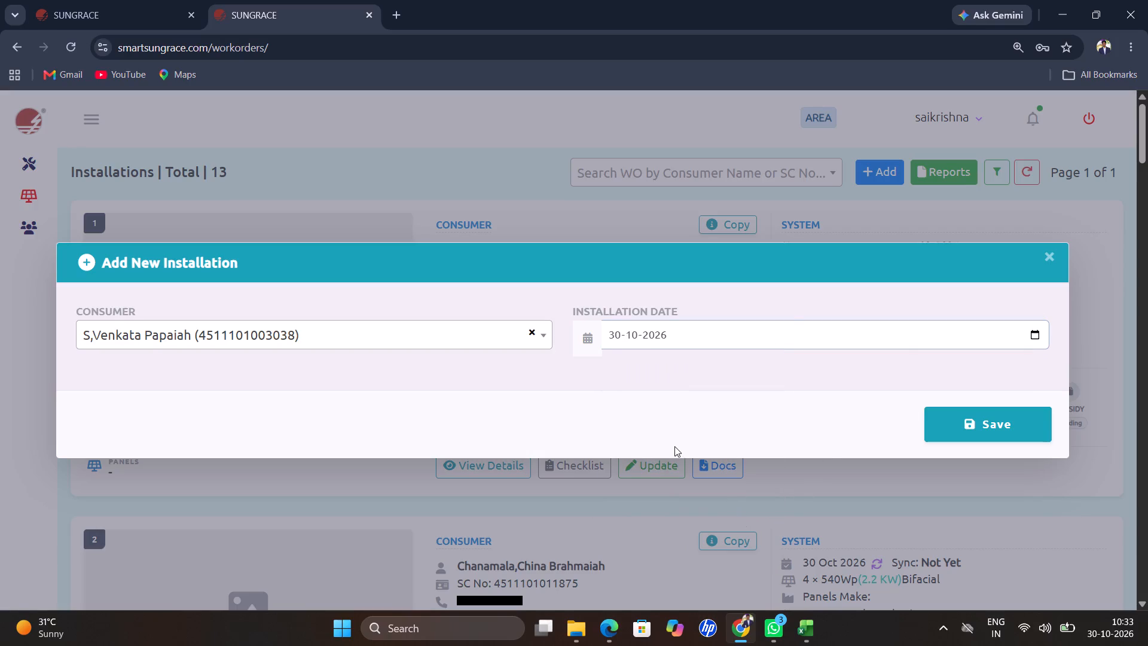
{"action": "left_click", "coordinate": [975, 418]}
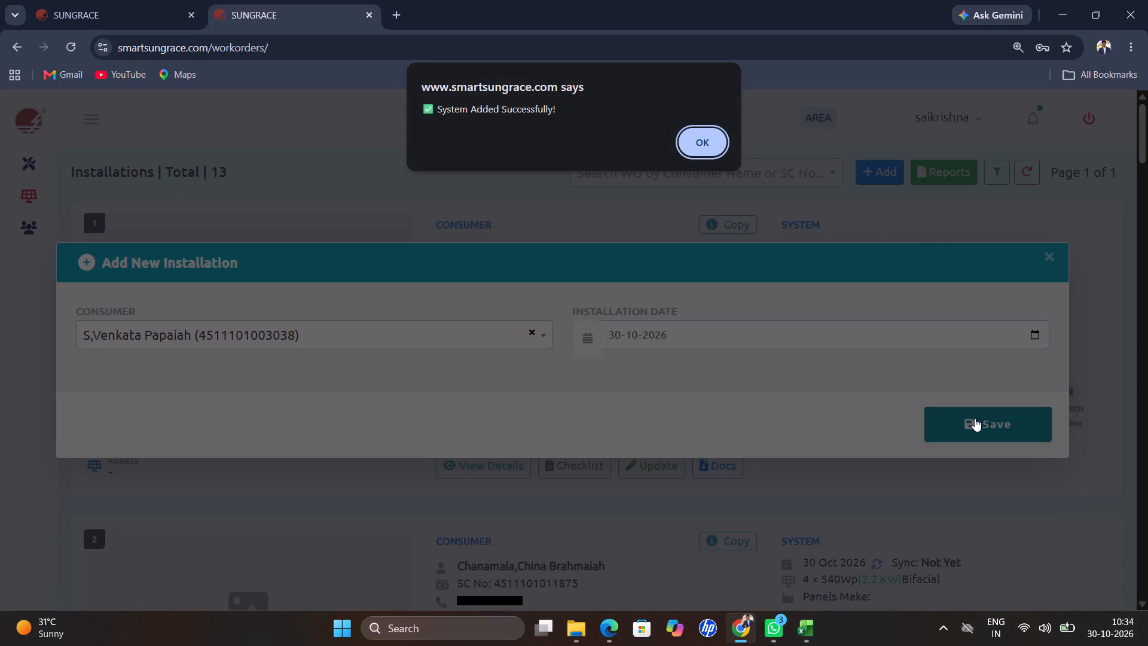
{"action": "left_click", "coordinate": [700, 142]}
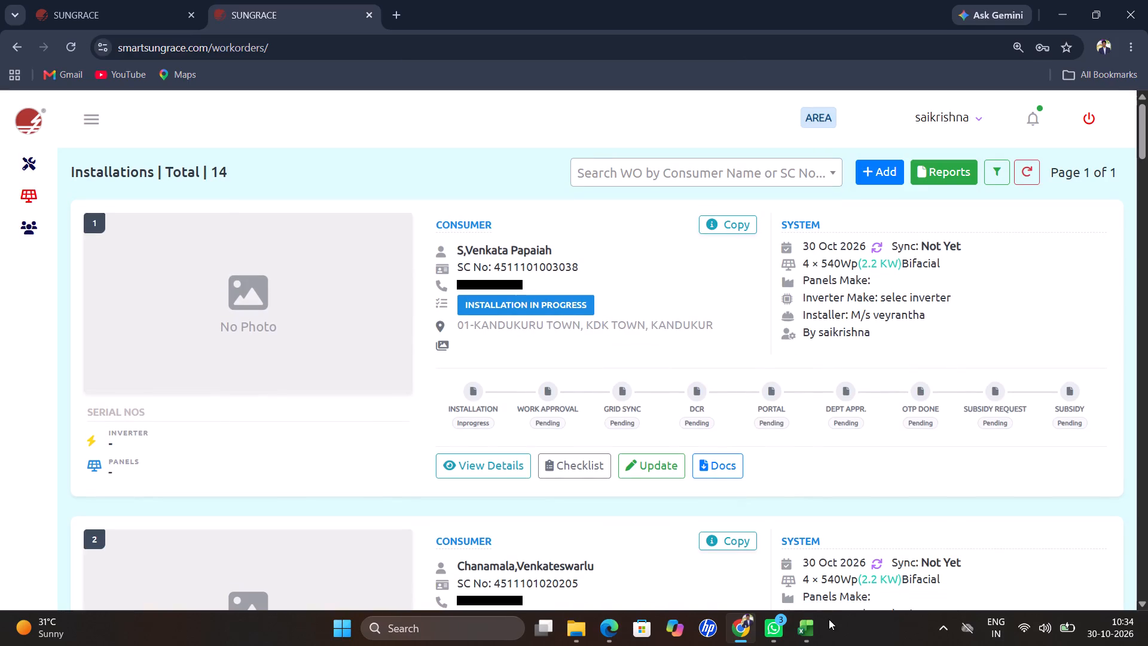
Copy the consumer number in row 14 of Veyranta06 and add that consumer's SUNGRACE installation dated 30-10-2026.
{"action": "left_click", "coordinate": [814, 582]}
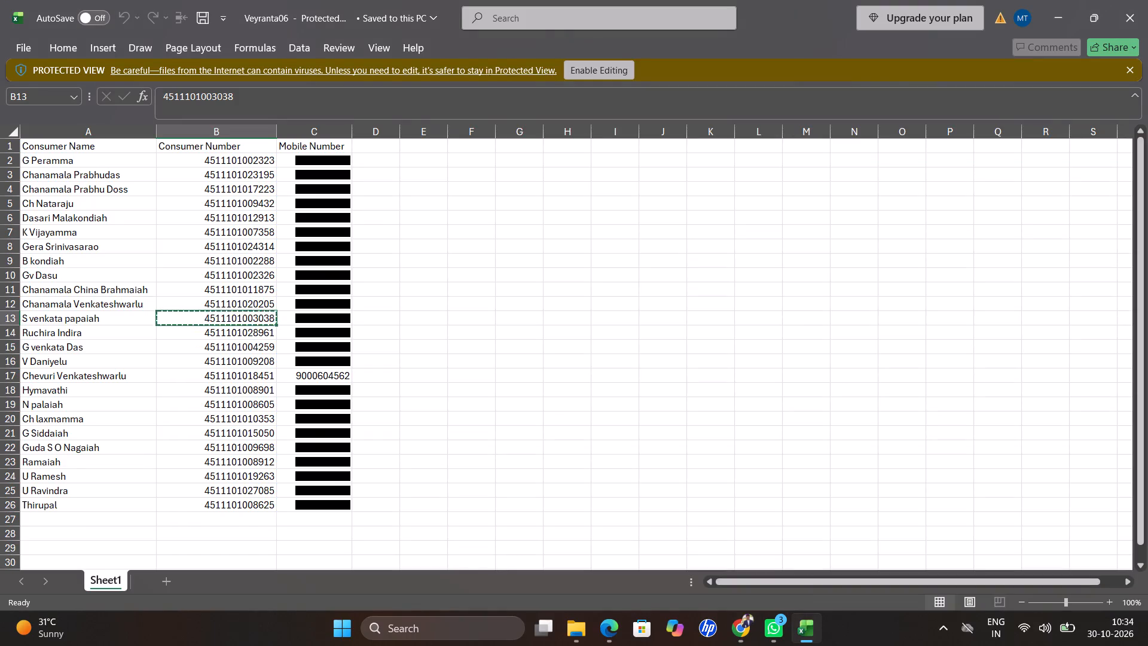
{"action": "key", "text": "Down"}
{"action": "key", "text": "ctrl+c"}
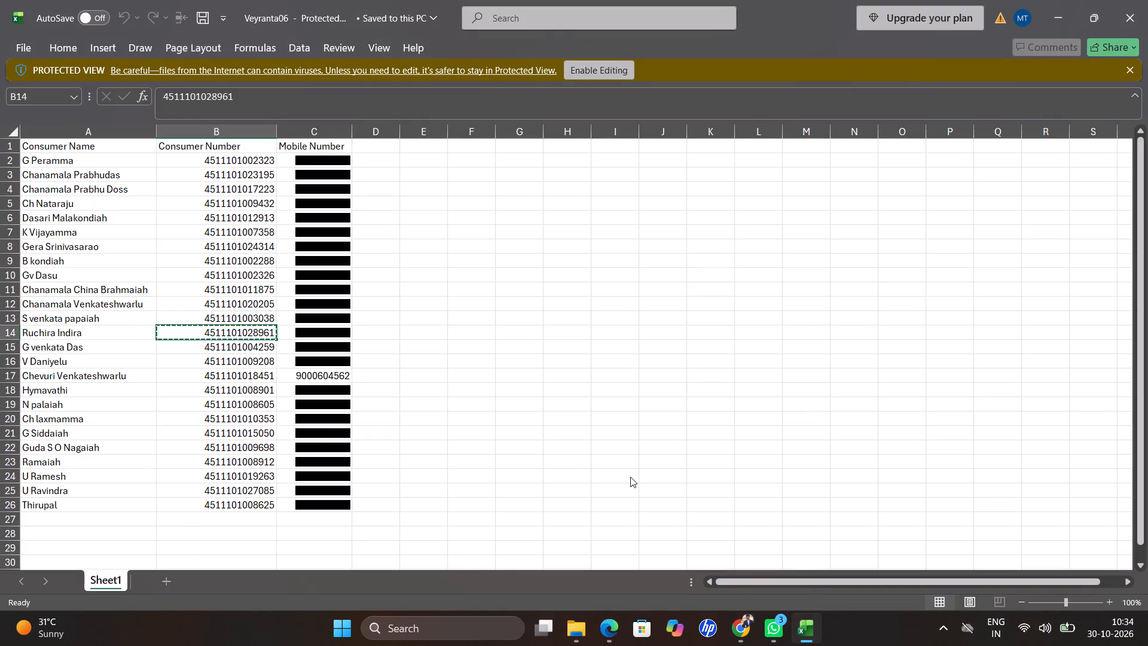
{"action": "left_click", "coordinate": [725, 560]}
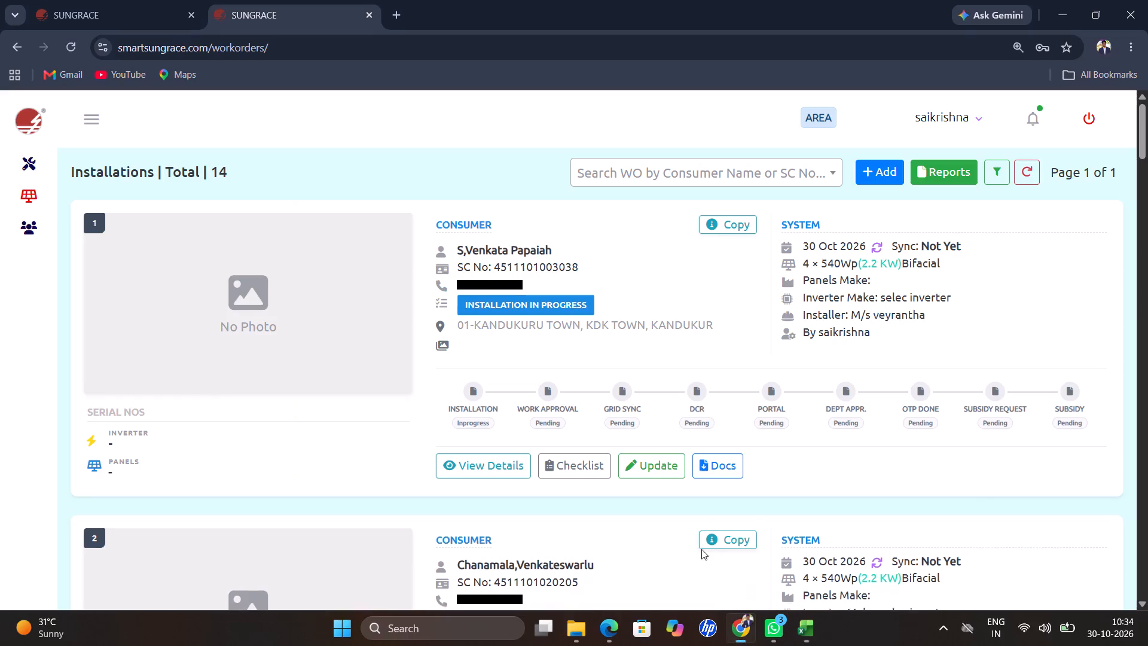
{"action": "left_click", "coordinate": [879, 170]}
{"action": "left_click", "coordinate": [390, 330]}
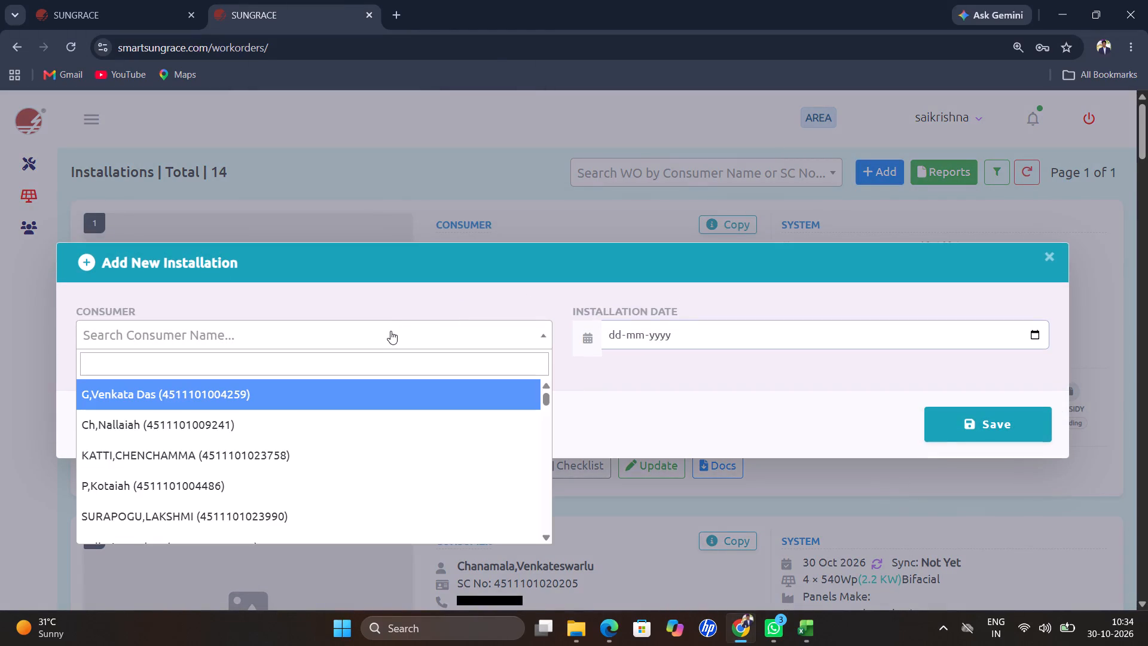
{"action": "key", "text": "ctrl+v"}
{"action": "key", "text": "Return"}
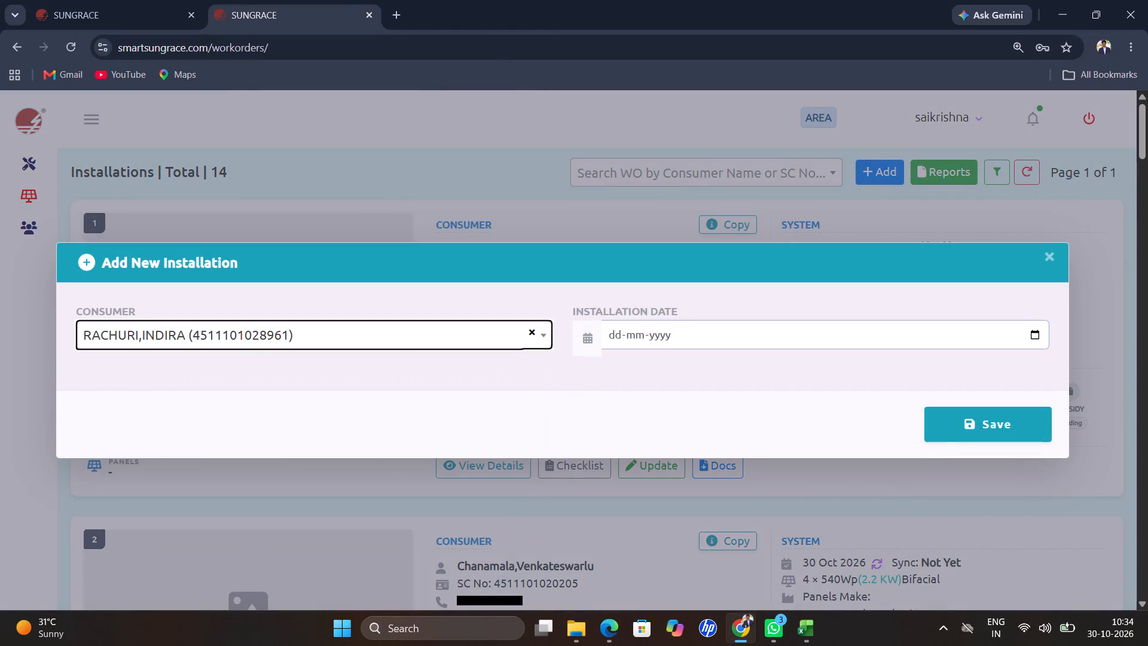
{"action": "left_click", "coordinate": [1039, 336]}
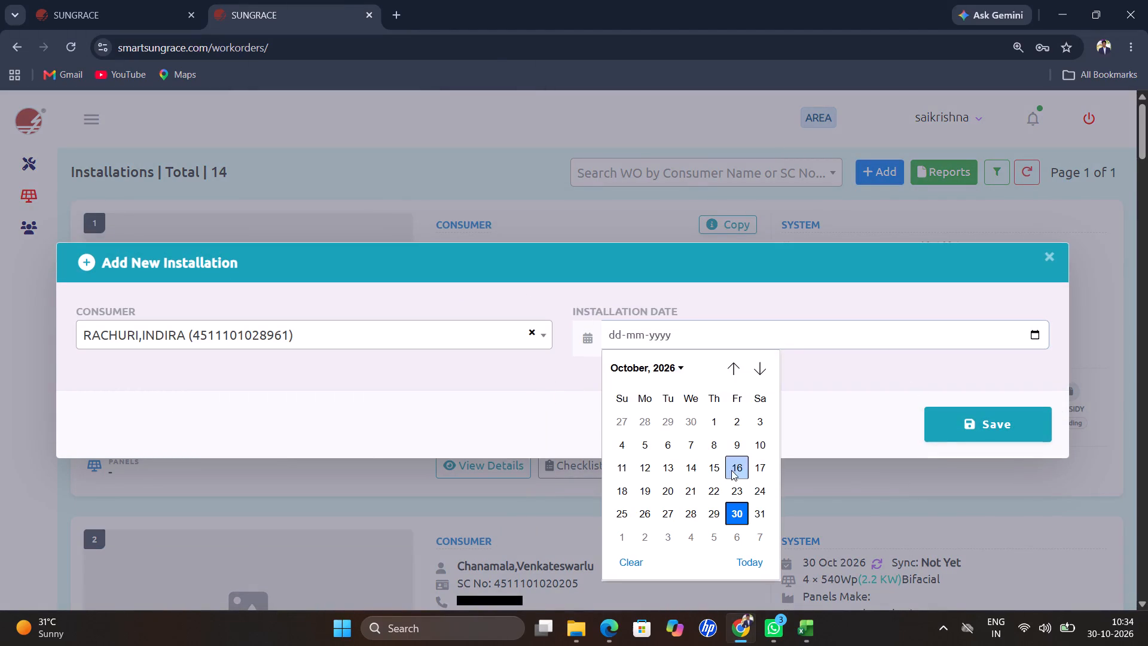
{"action": "left_click", "coordinate": [736, 513]}
{"action": "left_click", "coordinate": [1010, 425]}
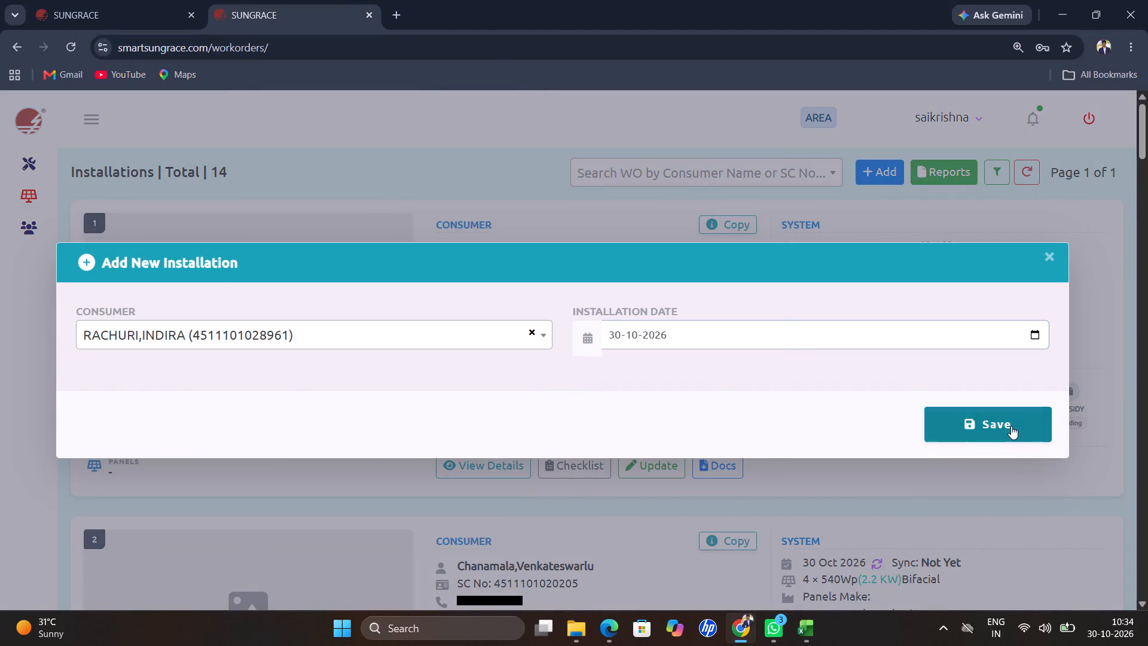
{"action": "left_click", "coordinate": [709, 143]}
{"action": "left_click", "coordinate": [833, 226]}
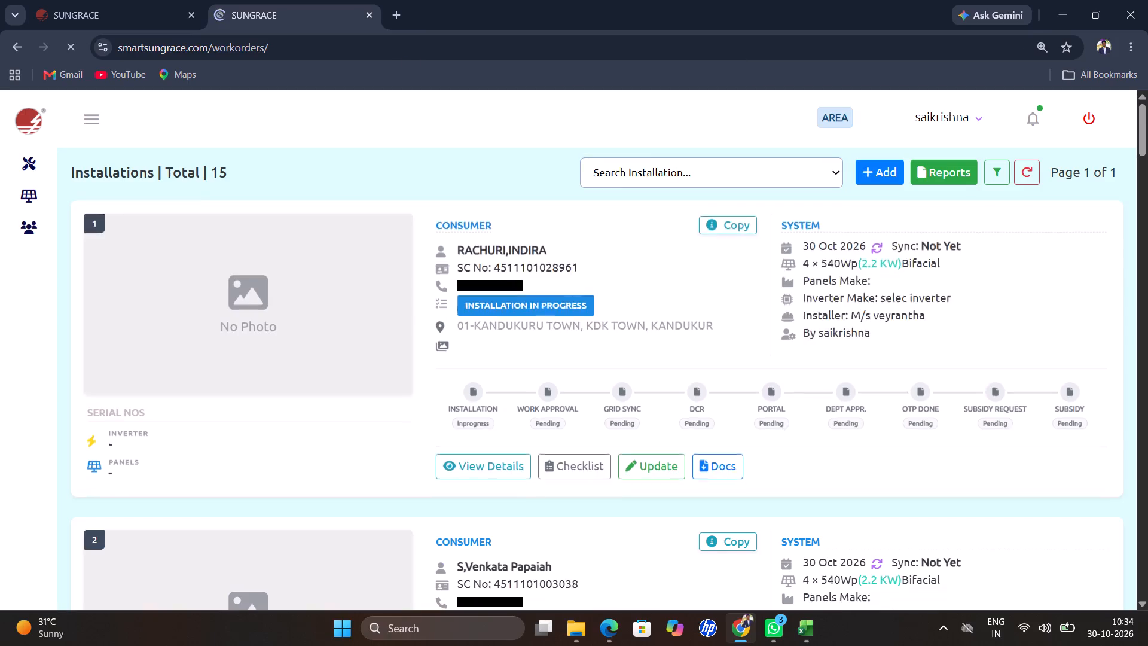
Copy the consumer number in row 15 of Veyranta06 and add that consumer's SUNGRACE installation dated 30-10-2026.
{"action": "left_click", "coordinate": [844, 551]}
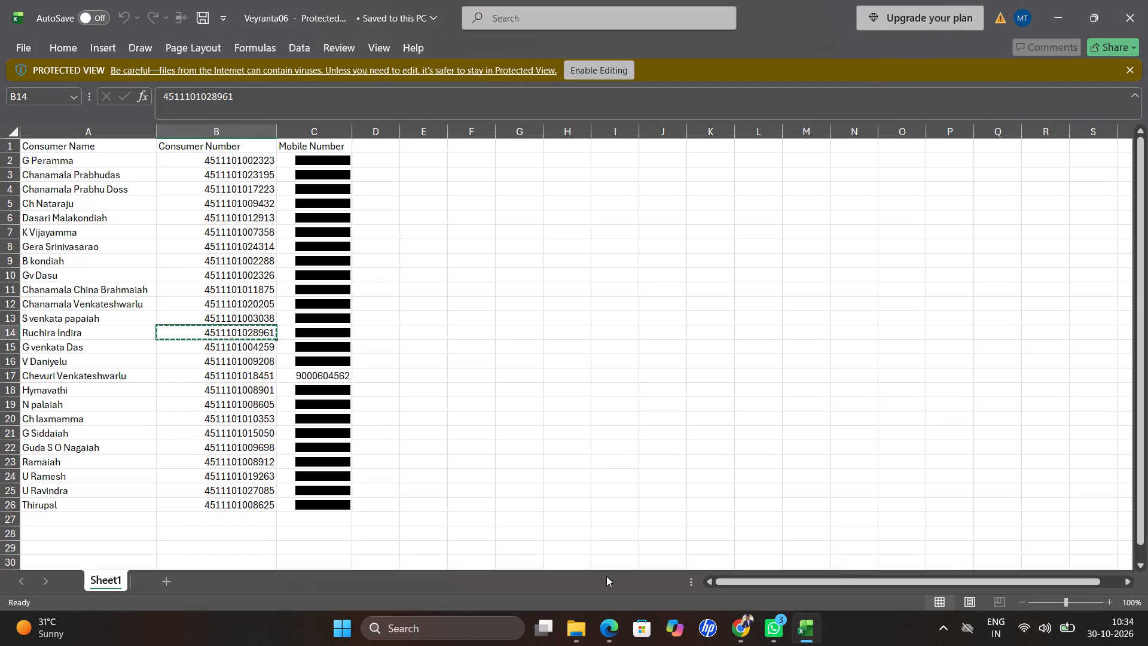
{"action": "key", "text": "Down"}
{"action": "key", "text": "ctrl+c"}
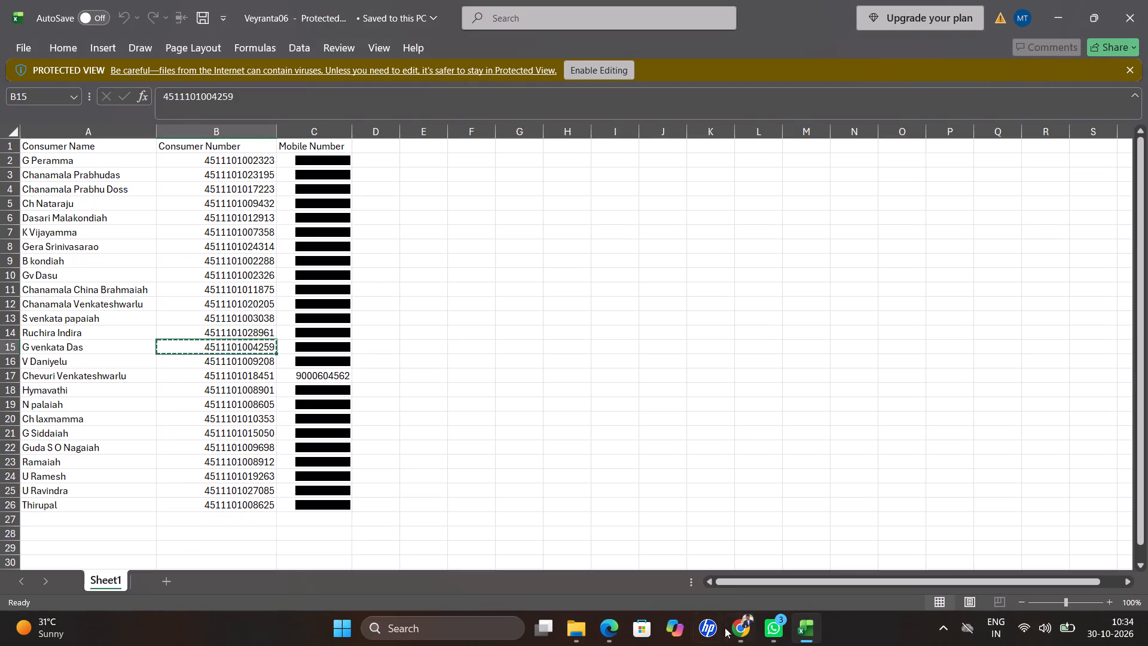
{"action": "left_click_drag", "start_coordinate": [744, 568], "coordinate": [750, 586]}
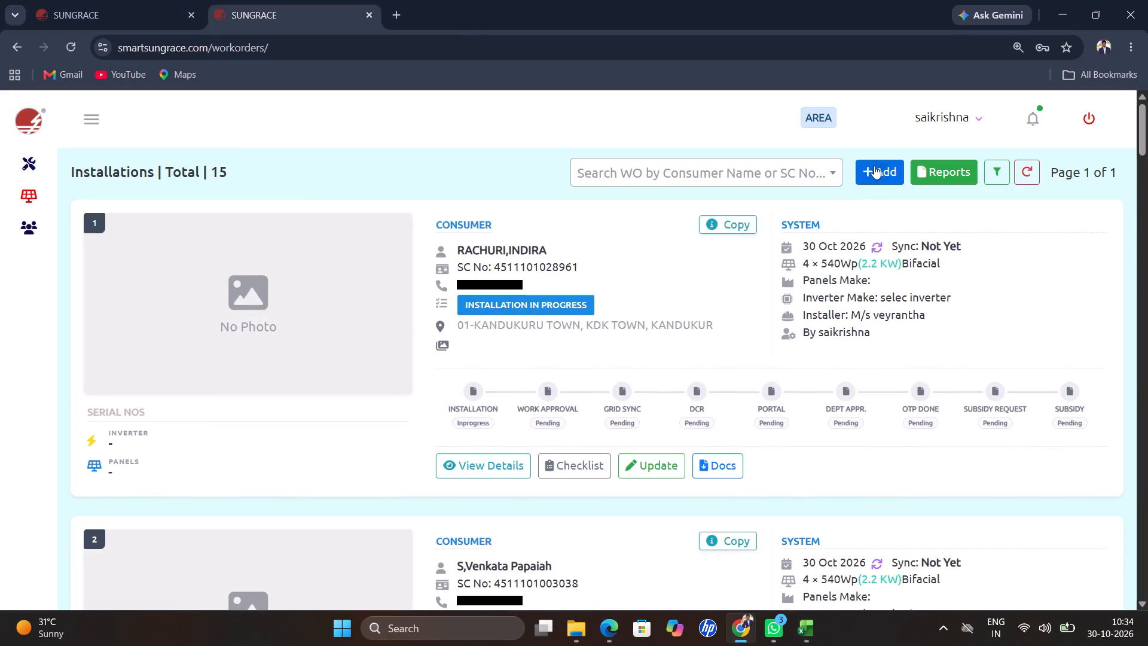
{"action": "left_click", "coordinate": [875, 165]}
{"action": "left_click", "coordinate": [495, 346]}
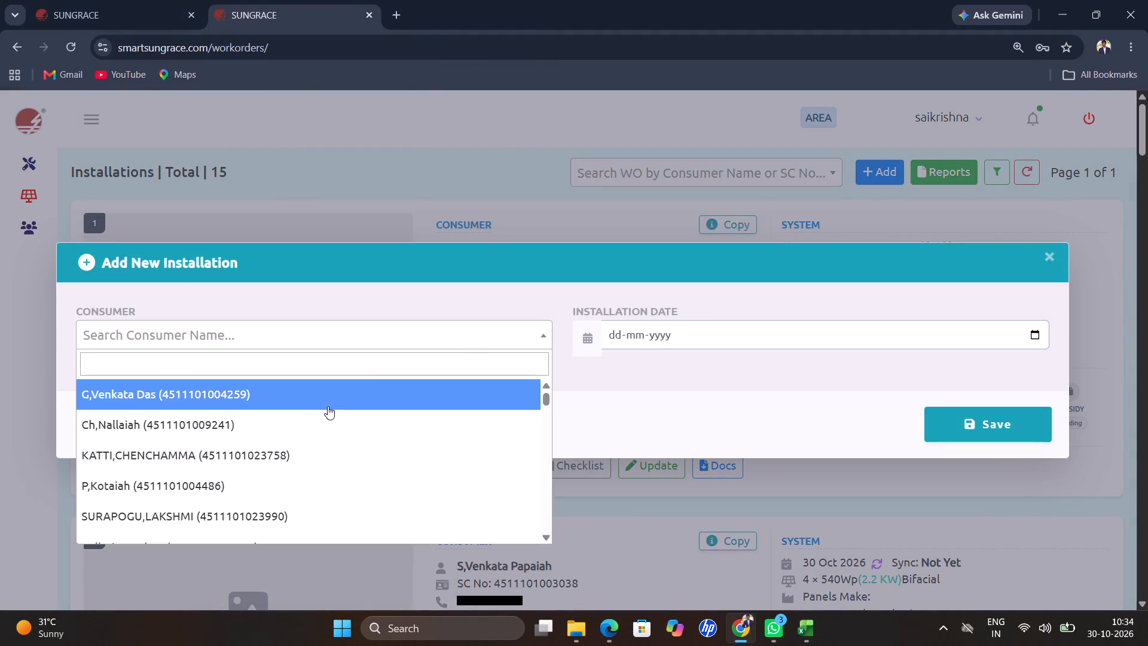
{"action": "key", "text": "ctrl+v"}
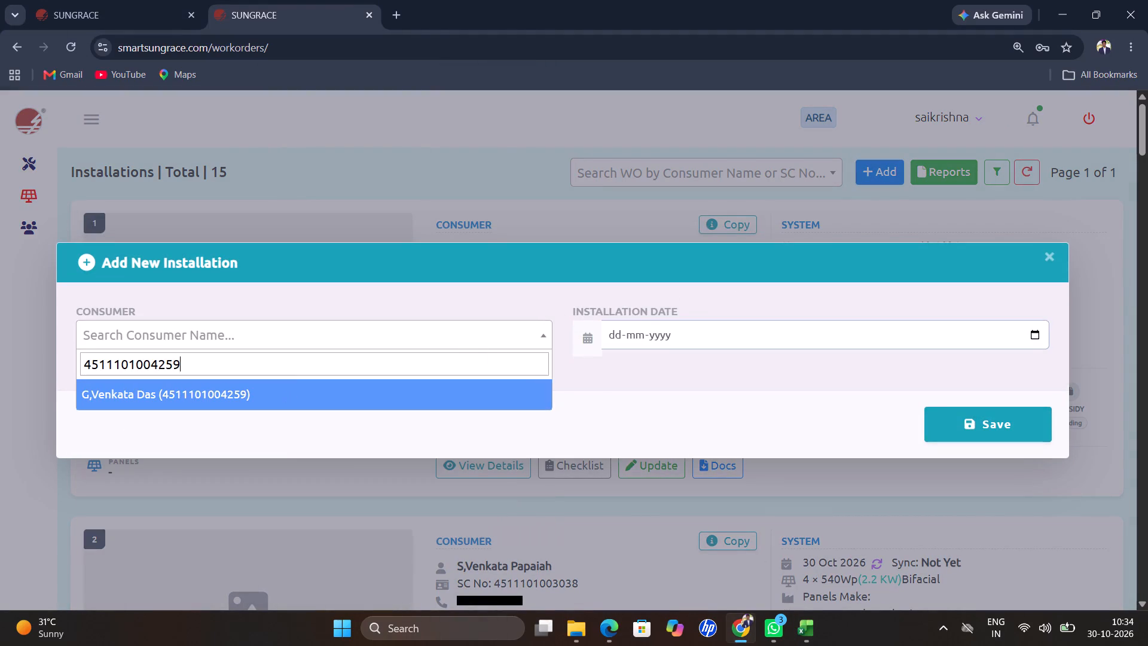
{"action": "key", "text": "Return"}
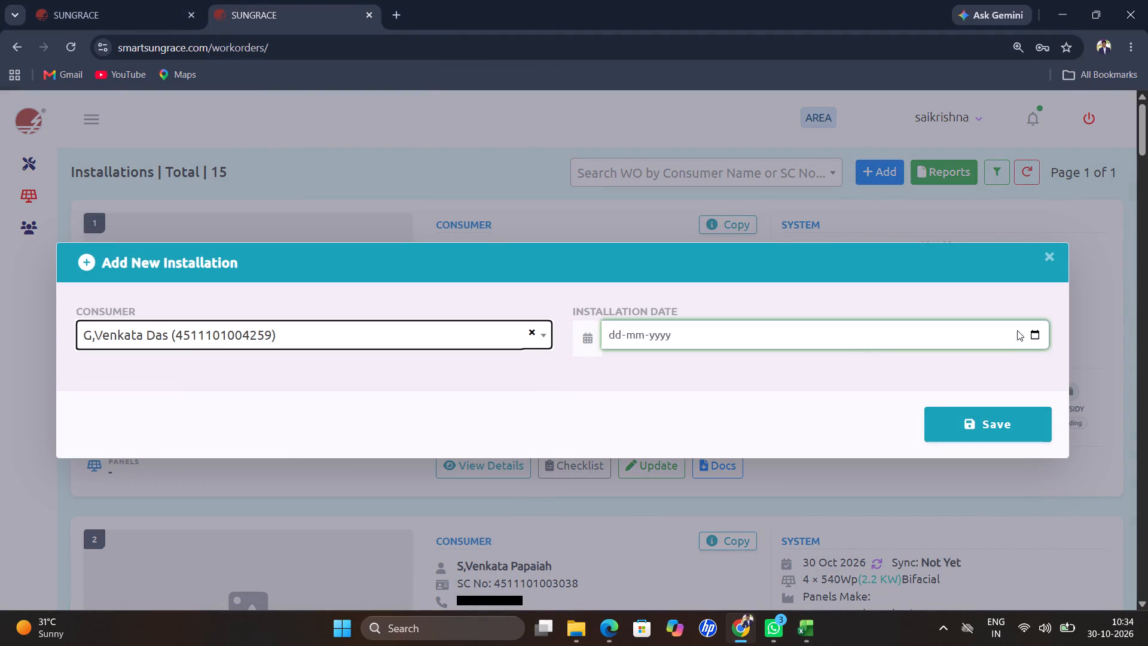
{"action": "left_click", "coordinate": [1037, 331]}
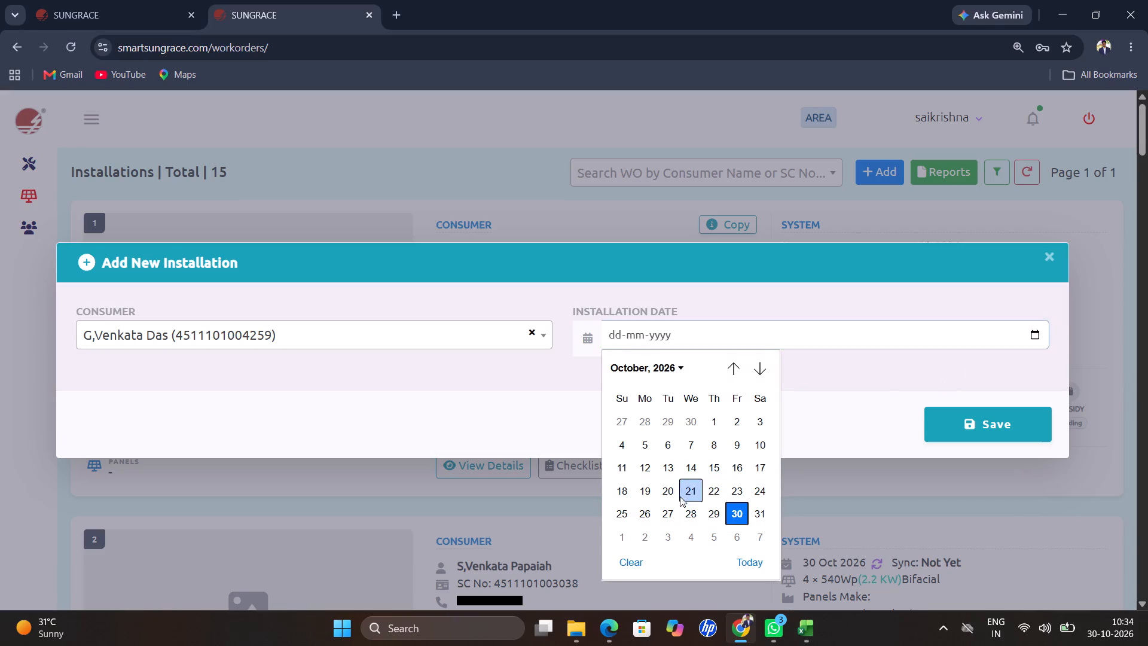
{"action": "left_click", "coordinate": [726, 509]}
{"action": "left_click", "coordinate": [958, 432]}
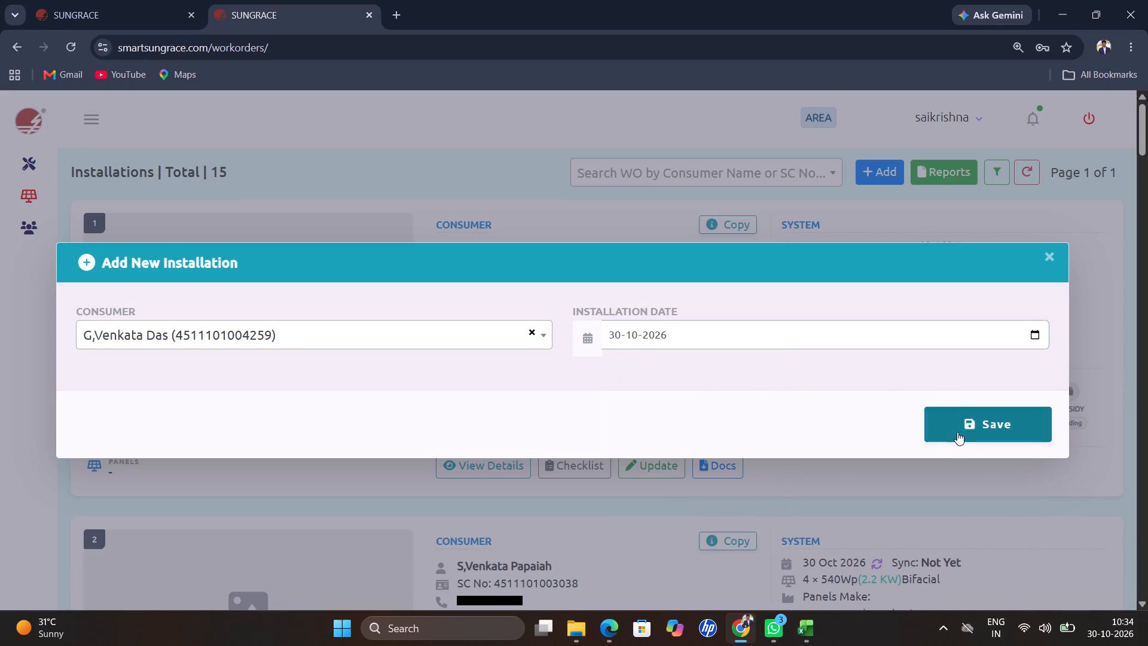
{"action": "left_click", "coordinate": [701, 145]}
{"action": "left_click", "coordinate": [765, 153]}
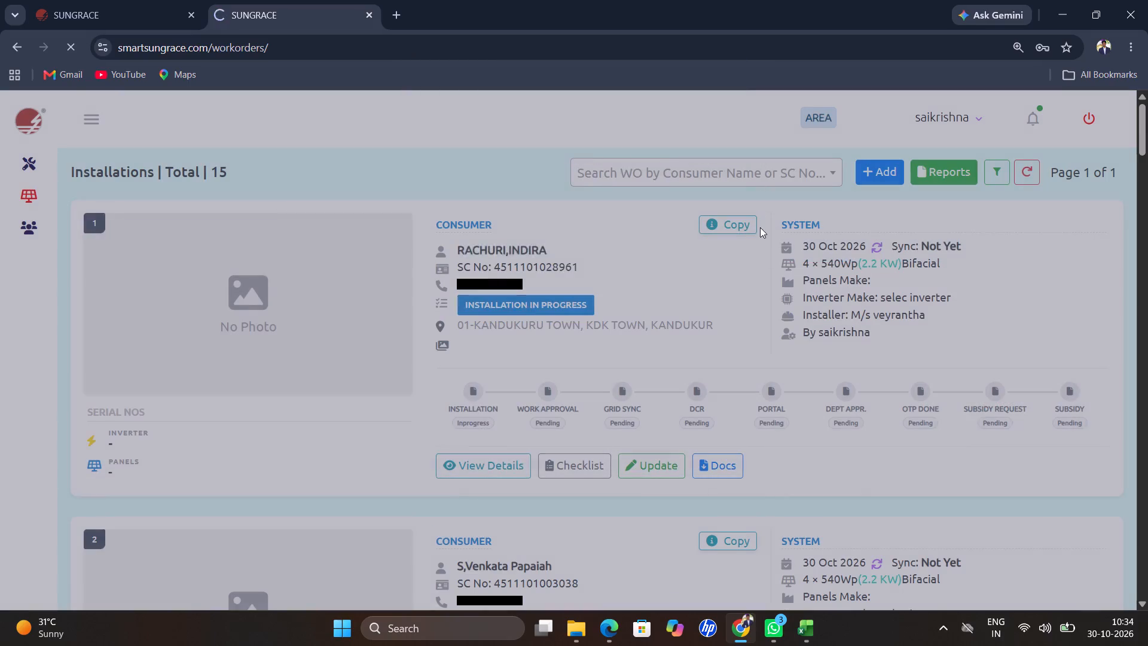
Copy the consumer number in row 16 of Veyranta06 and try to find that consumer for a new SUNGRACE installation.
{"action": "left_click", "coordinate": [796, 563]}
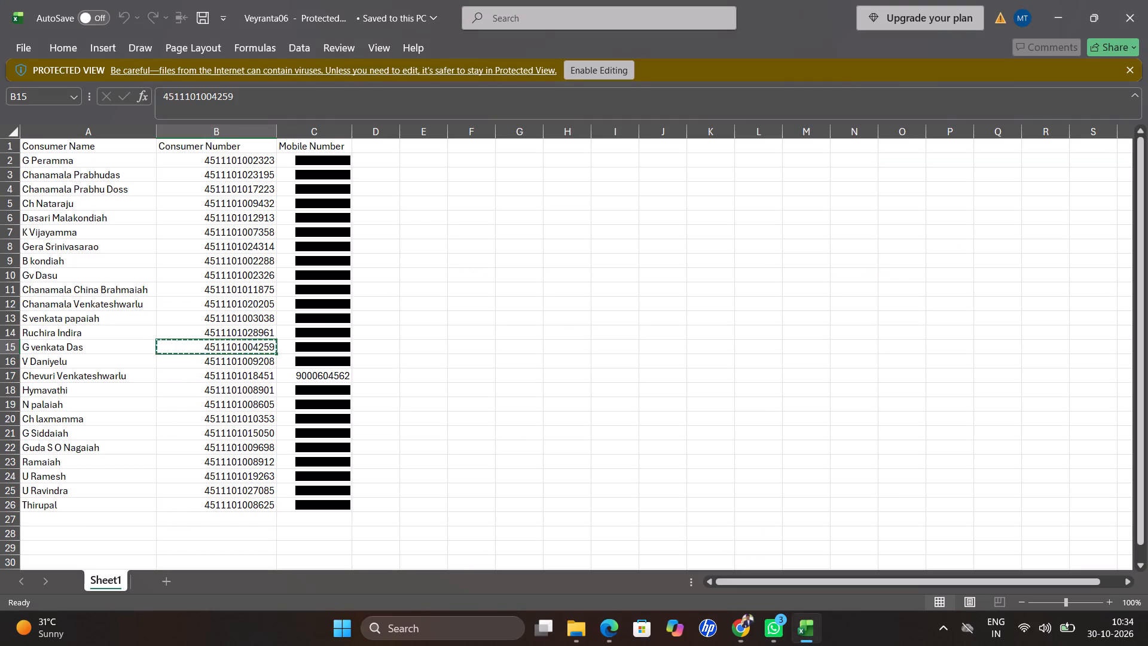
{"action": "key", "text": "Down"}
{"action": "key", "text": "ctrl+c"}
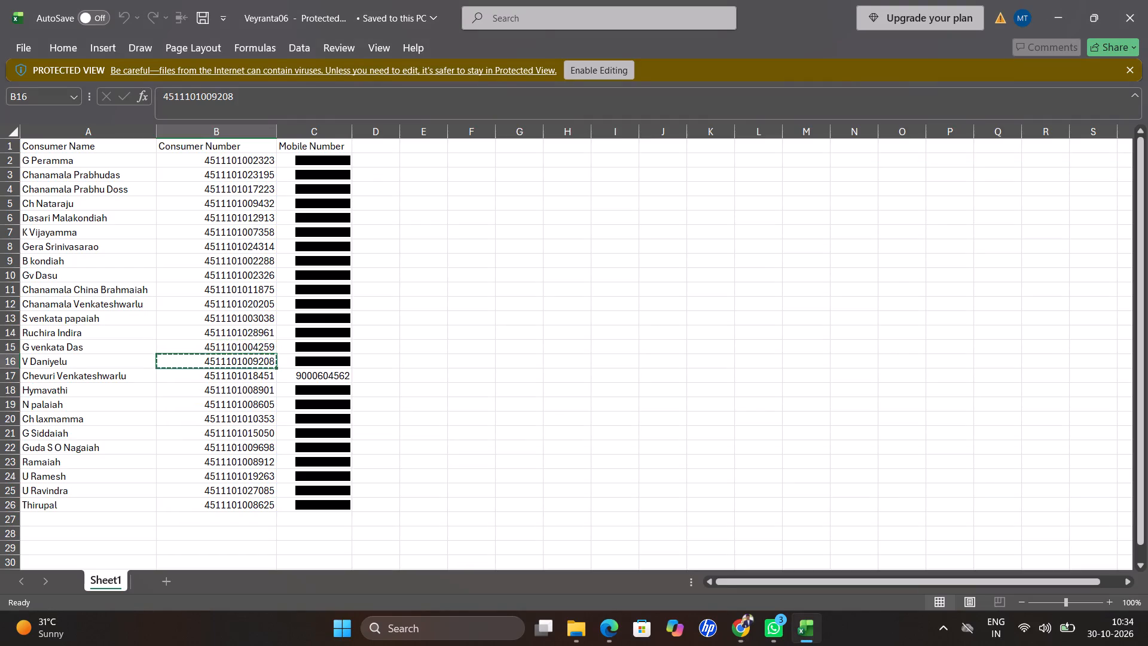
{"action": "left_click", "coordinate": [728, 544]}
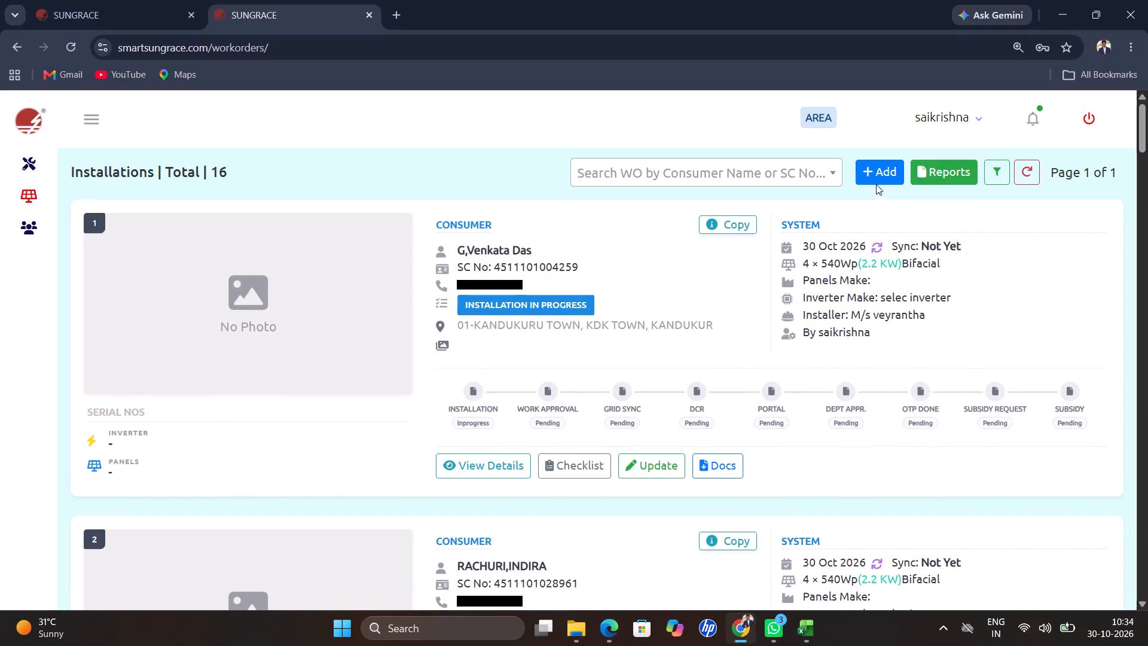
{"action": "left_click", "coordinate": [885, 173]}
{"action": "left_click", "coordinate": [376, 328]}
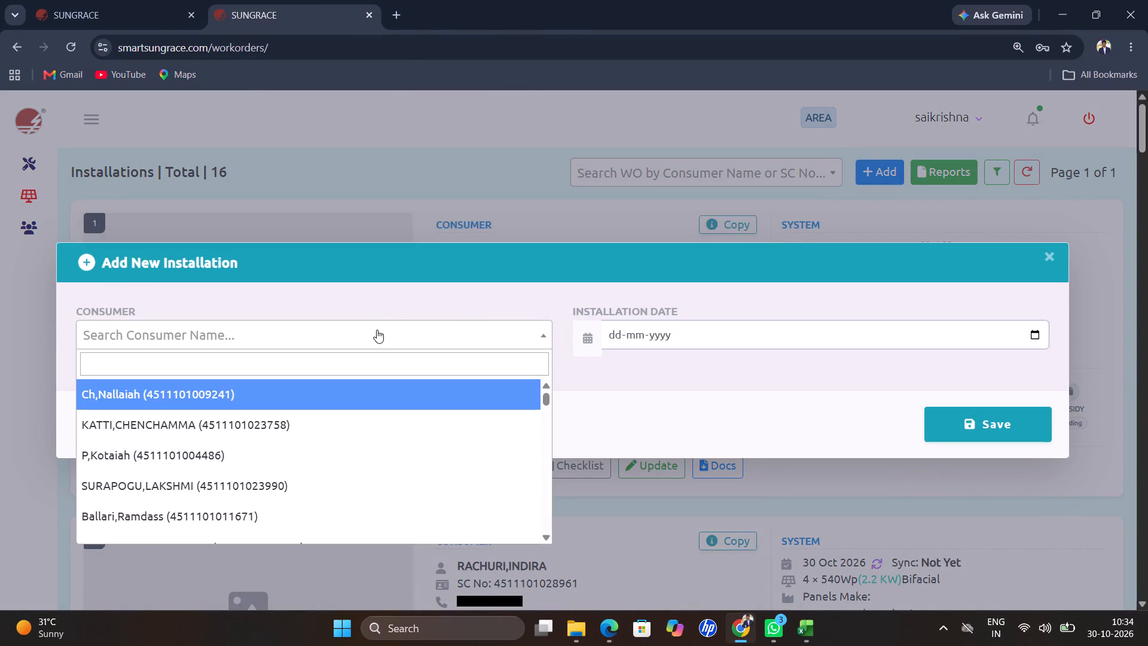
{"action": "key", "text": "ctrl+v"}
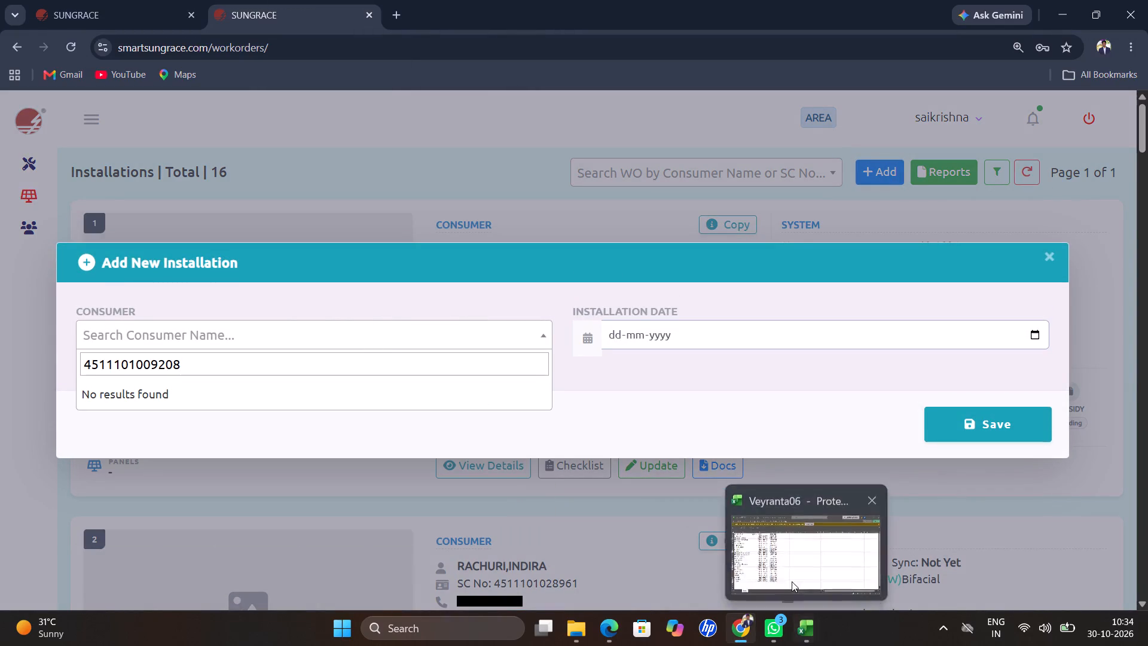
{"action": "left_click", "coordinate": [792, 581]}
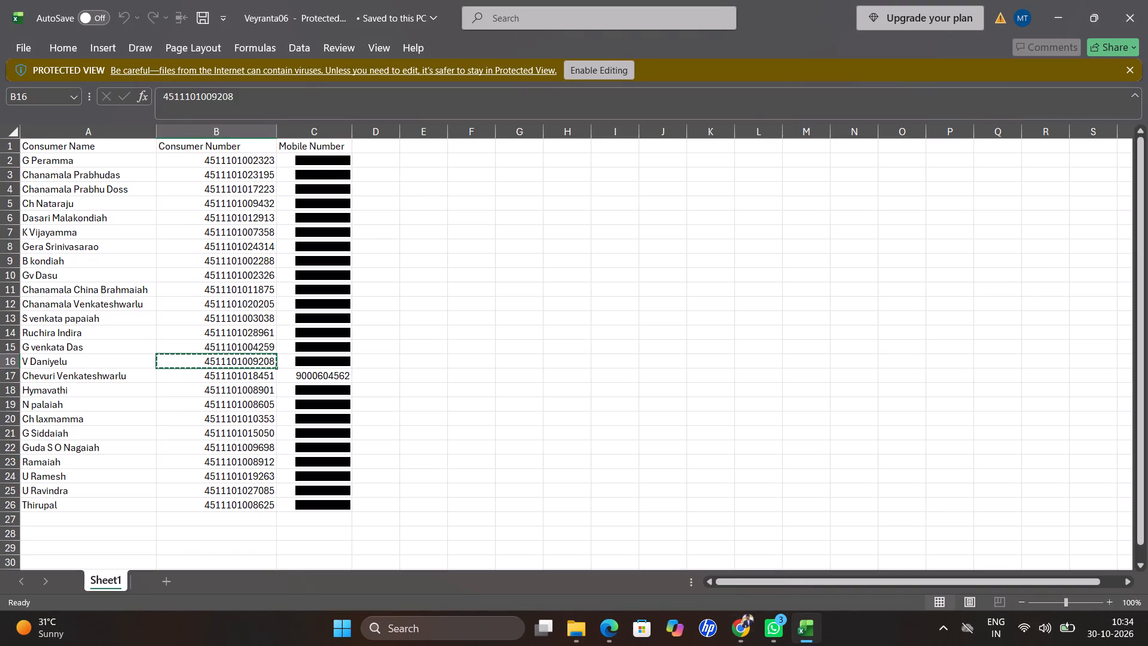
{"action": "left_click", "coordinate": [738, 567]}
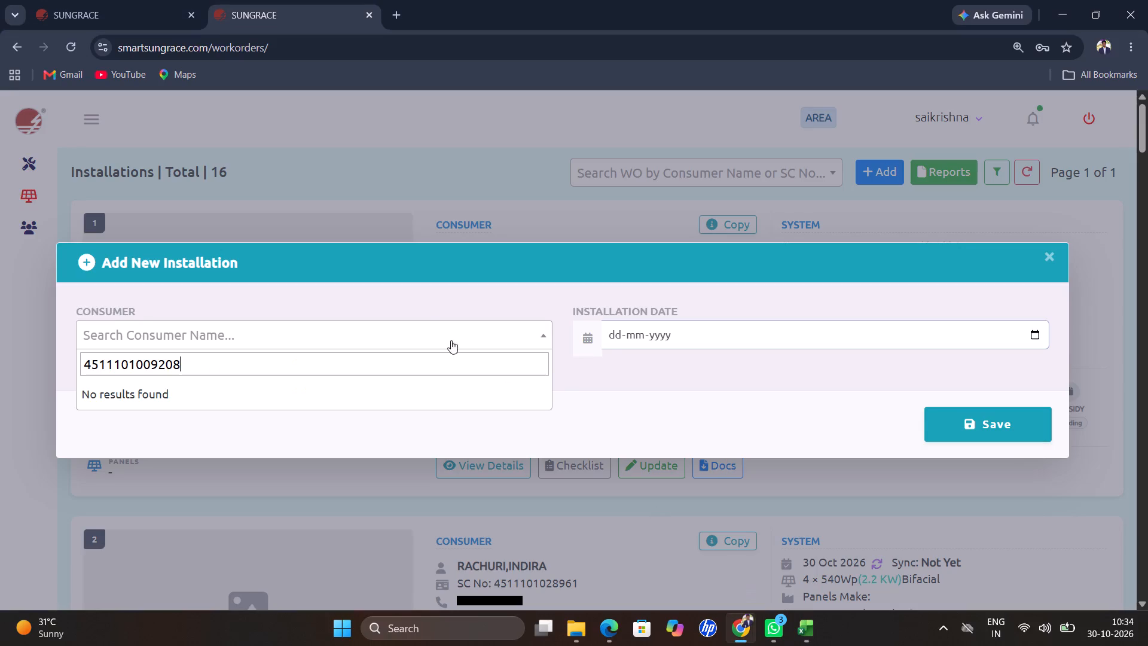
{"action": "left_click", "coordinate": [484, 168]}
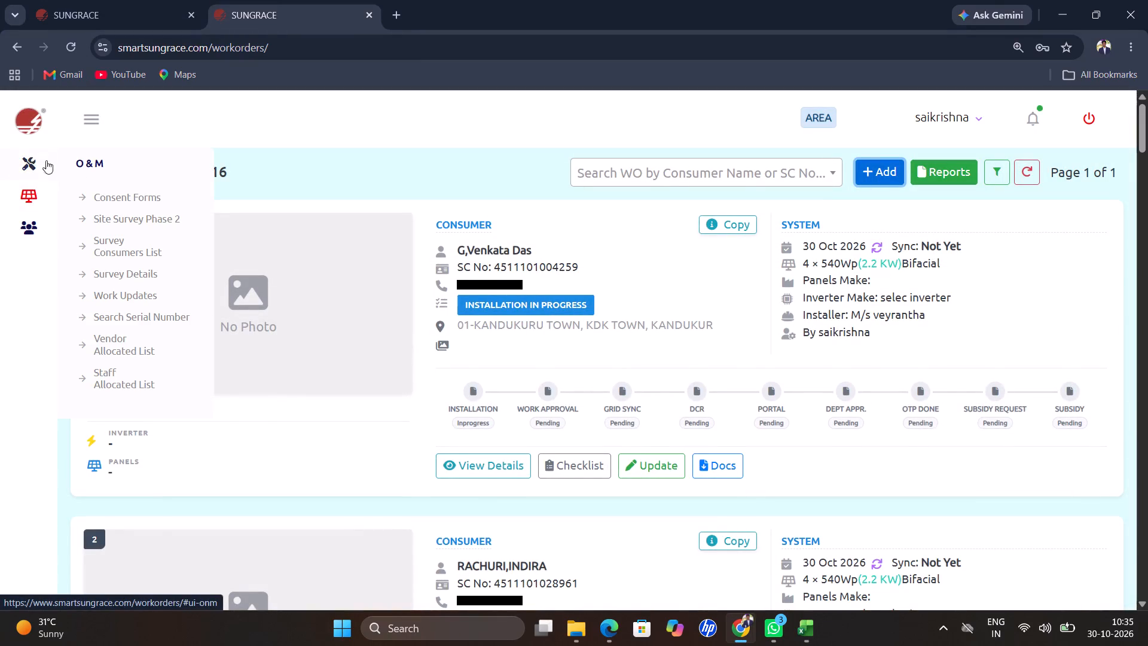
Search the Site Survey Phase 2 feasible sites and the non-feasible sites for the consumer number from row 16 of Veyranta06.
{"action": "left_click", "coordinate": [125, 215]}
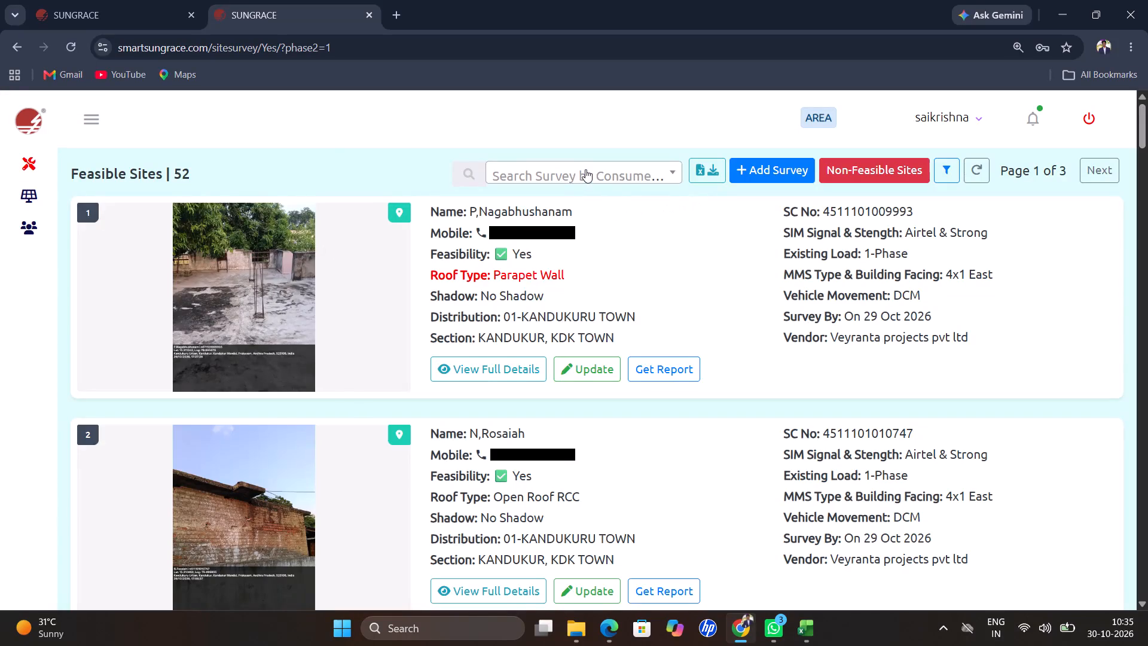
{"action": "left_click", "coordinate": [585, 169]}
{"action": "key", "text": "ctrl+v"}
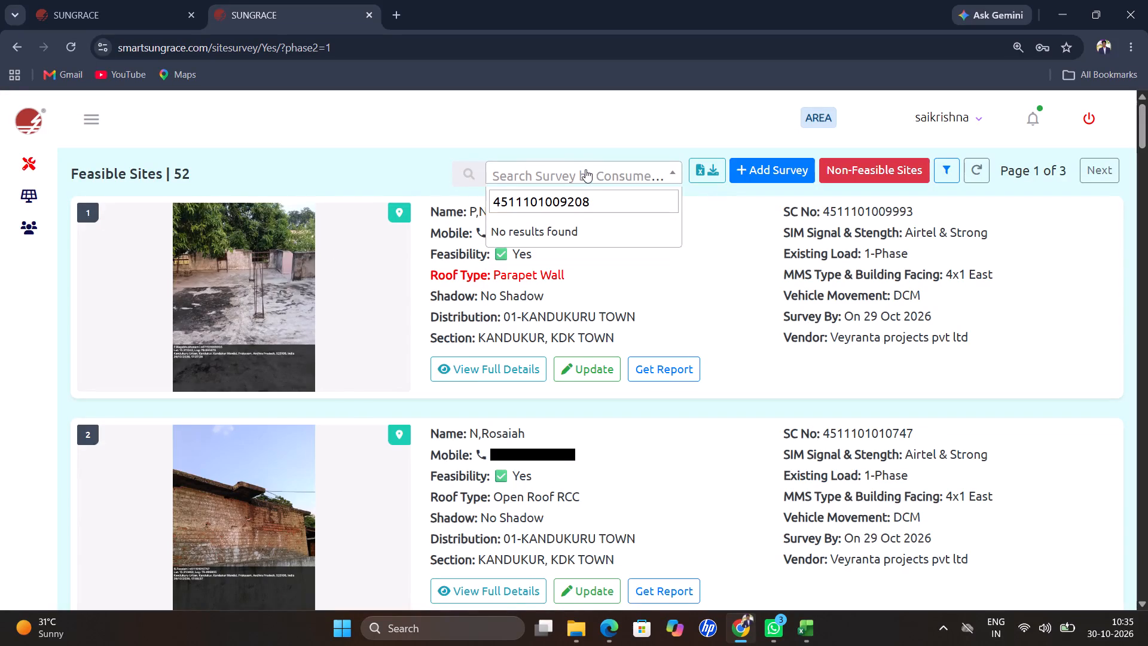
{"action": "left_click", "coordinate": [575, 144]}
{"action": "left_click", "coordinate": [894, 168]}
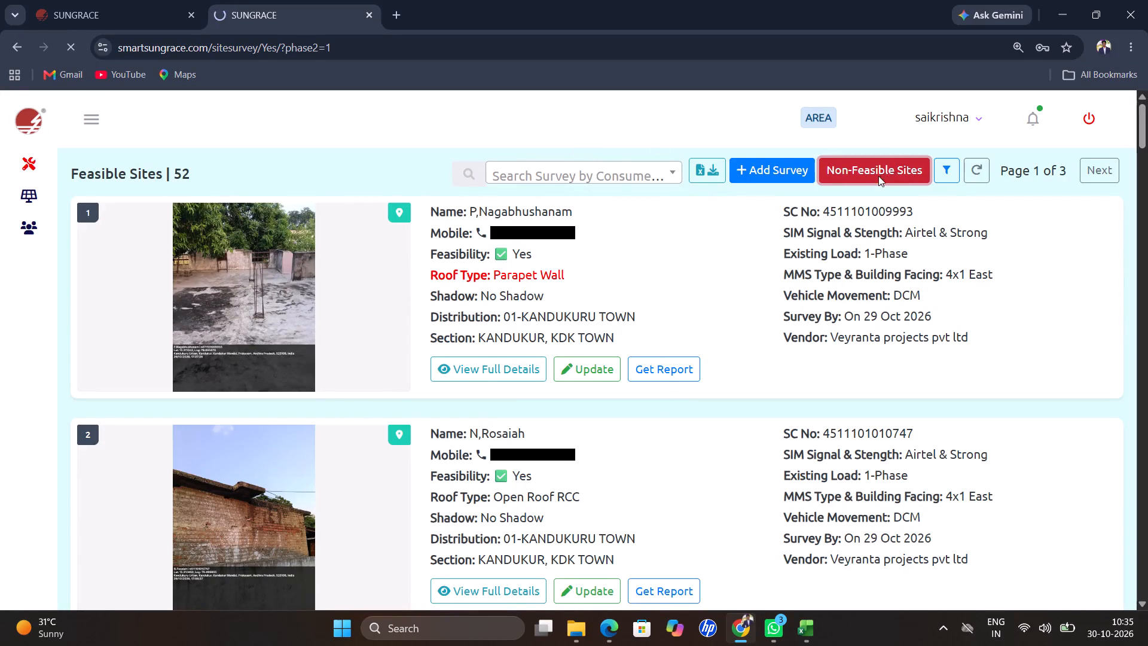
{"action": "left_click", "coordinate": [604, 160]}
{"action": "left_click", "coordinate": [593, 175]}
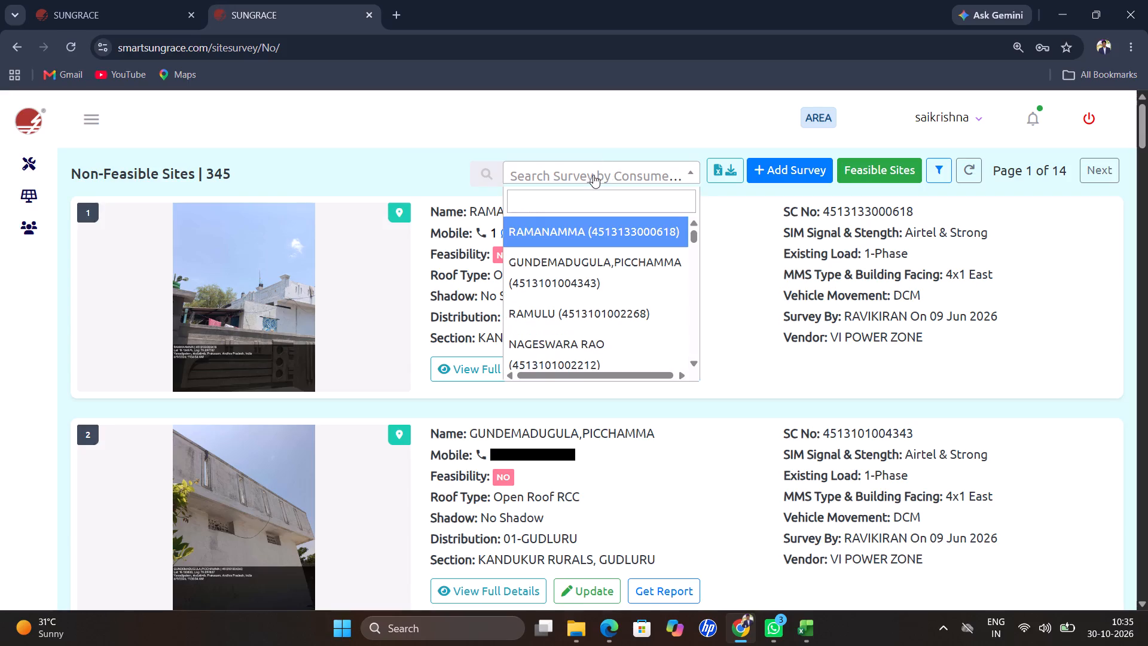
{"action": "key", "text": "ctrl+v"}
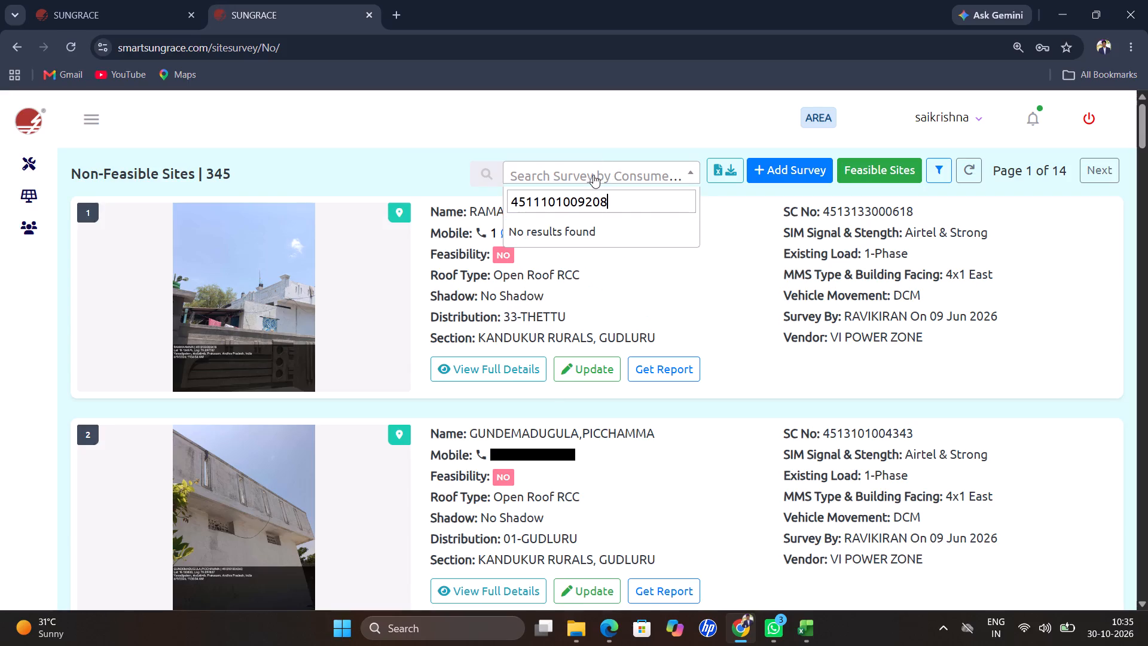
{"action": "left_click", "coordinate": [372, 157]}
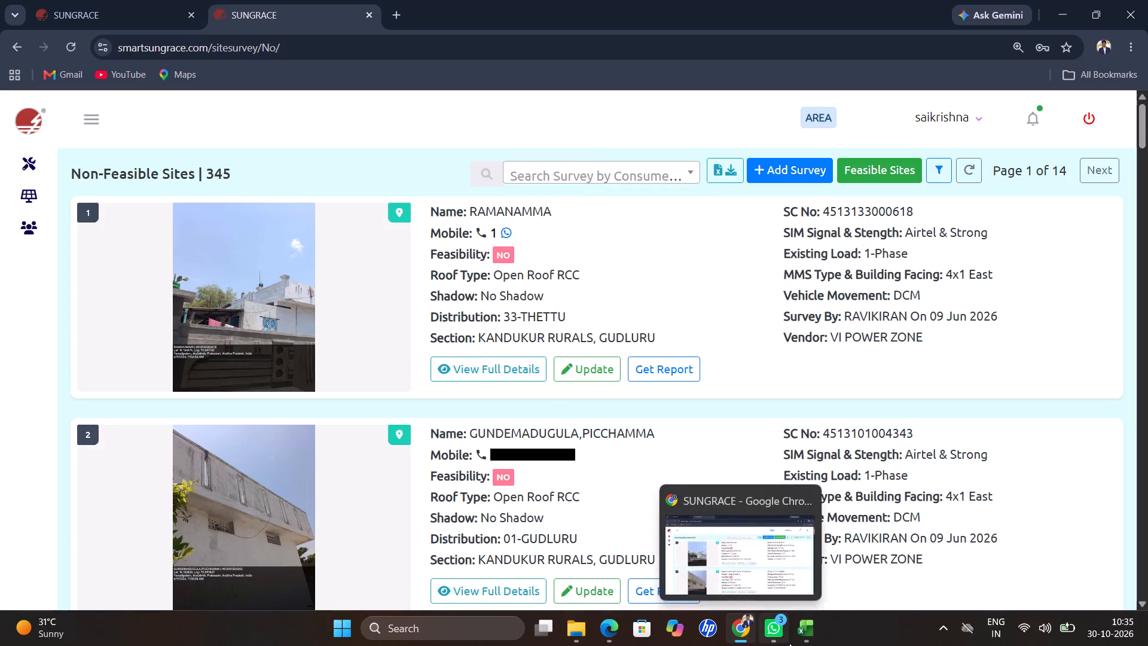
Copy the consumer number in row 17 of Veyranta06 and add that consumer's SUNGRACE installation dated 30-10-2026.
{"action": "left_click", "coordinate": [770, 542]}
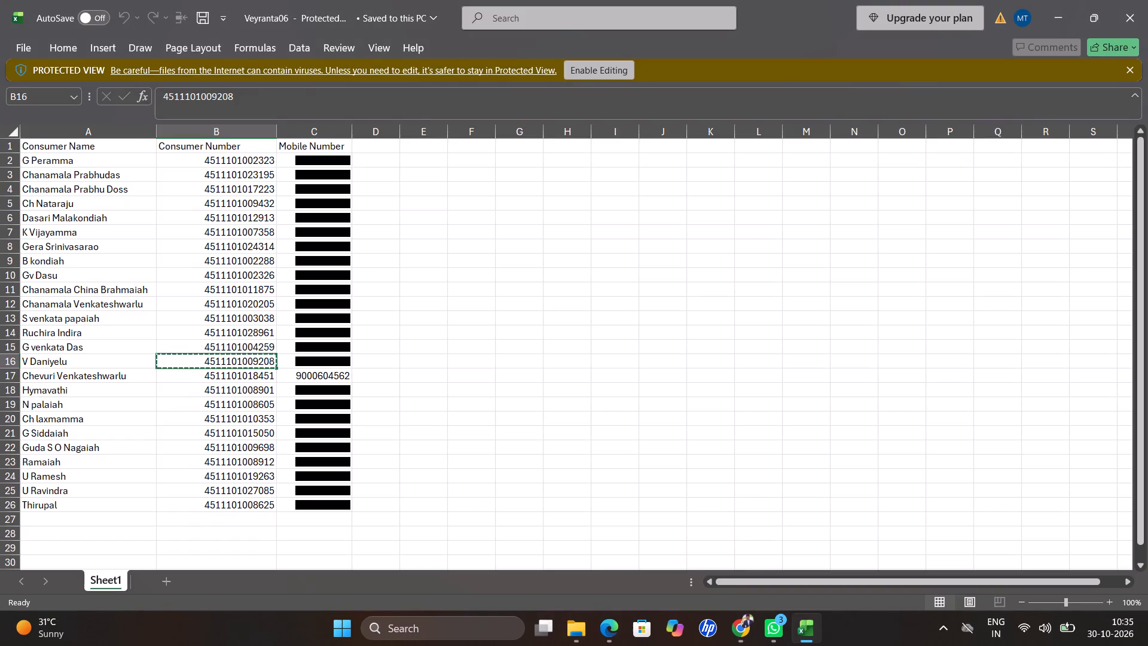
{"action": "key", "text": "Down"}
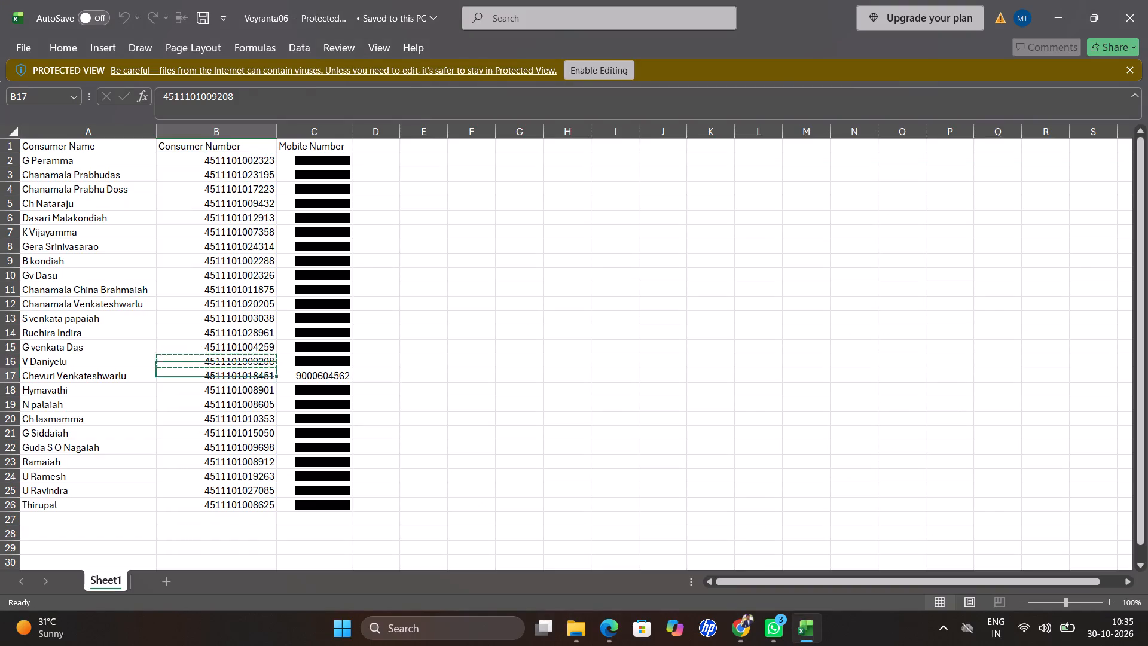
{"action": "key", "text": "ctrl+c"}
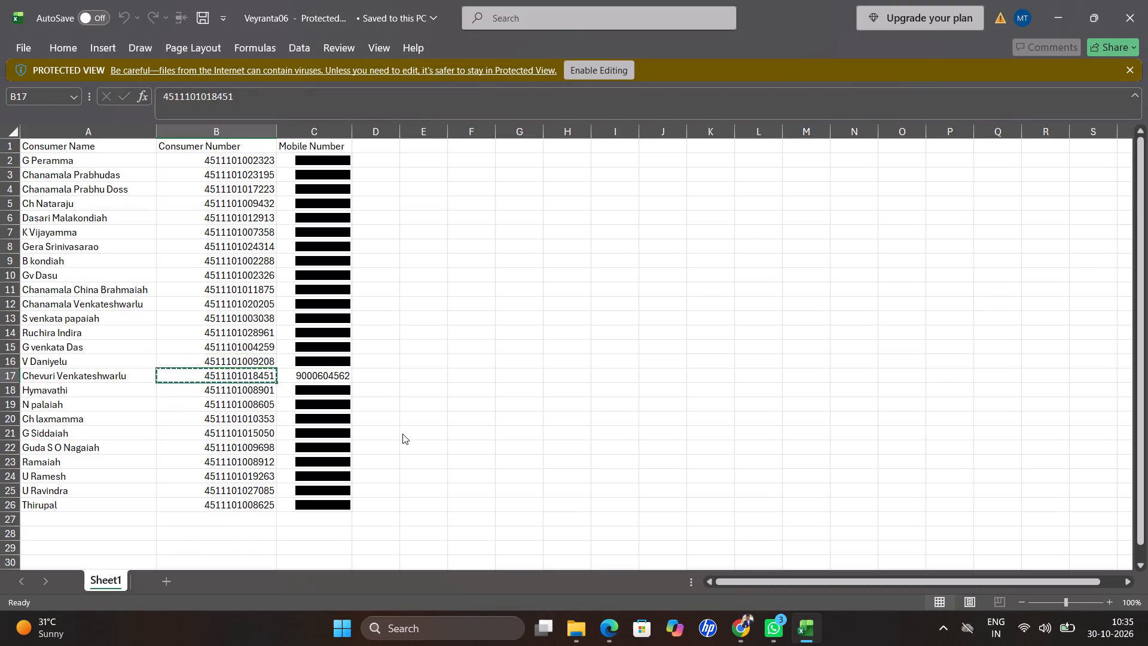
{"action": "left_click", "coordinate": [728, 577]}
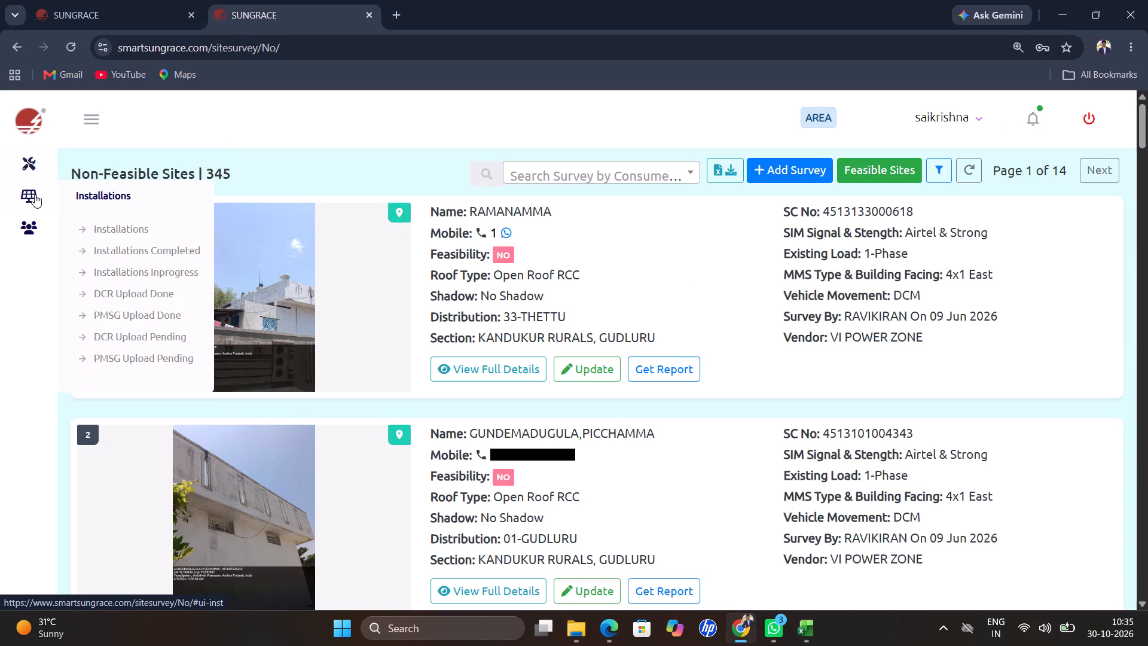
{"action": "left_click", "coordinate": [135, 224]}
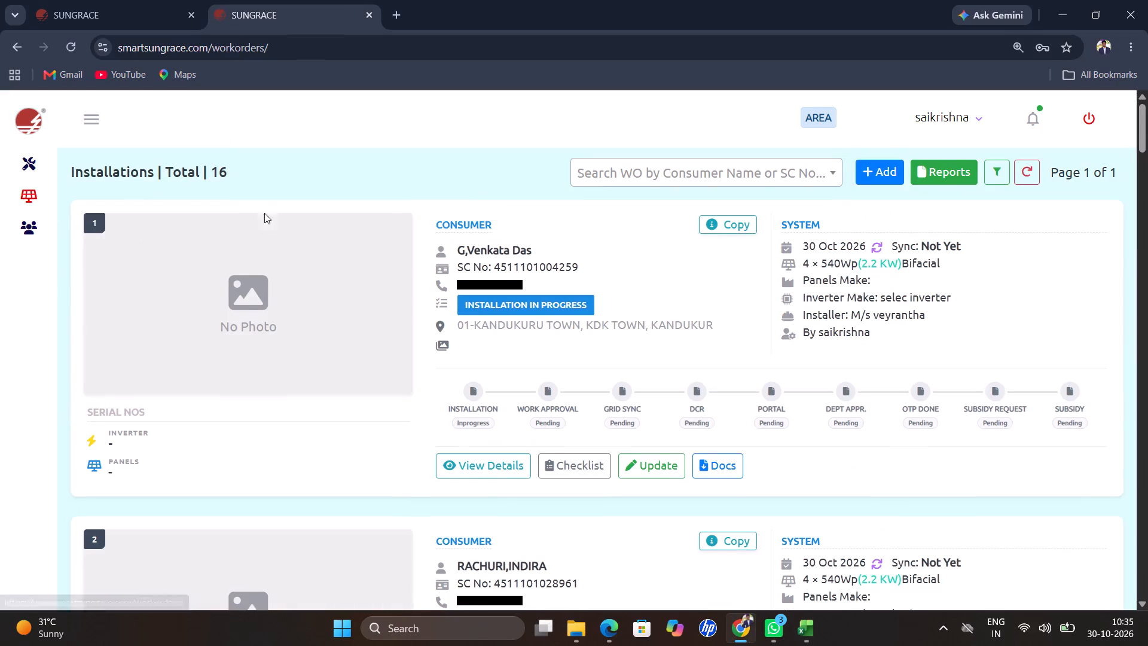
{"action": "left_click", "coordinate": [870, 175]}
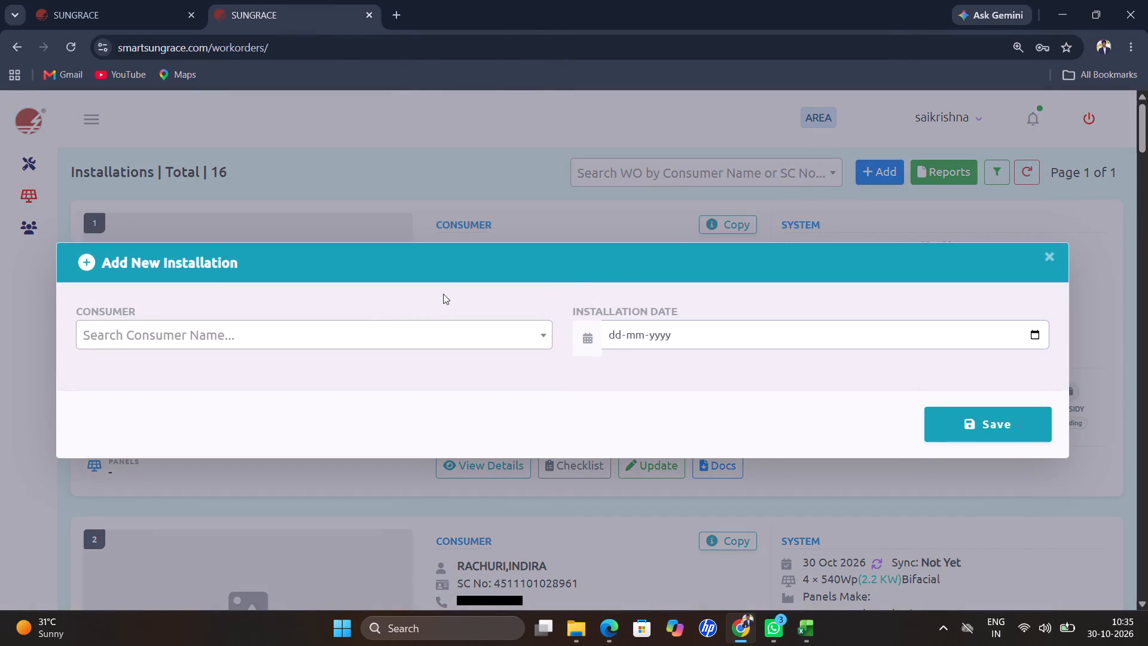
{"action": "left_click", "coordinate": [381, 328]}
{"action": "key", "text": "ctrl+v"}
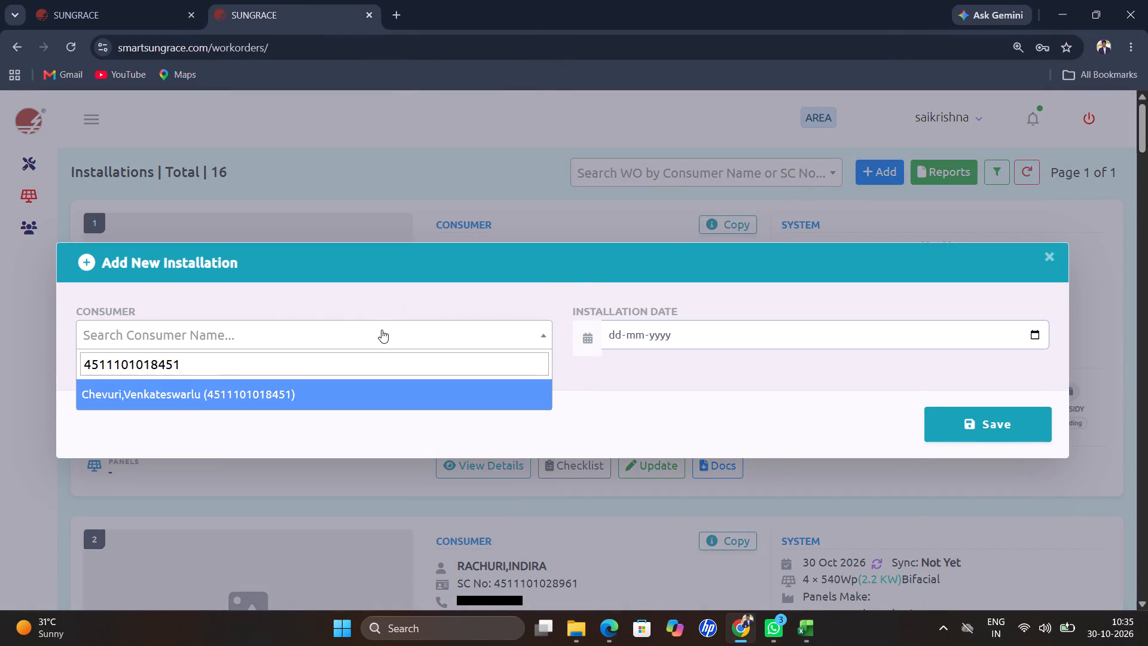
{"action": "key", "text": "Return"}
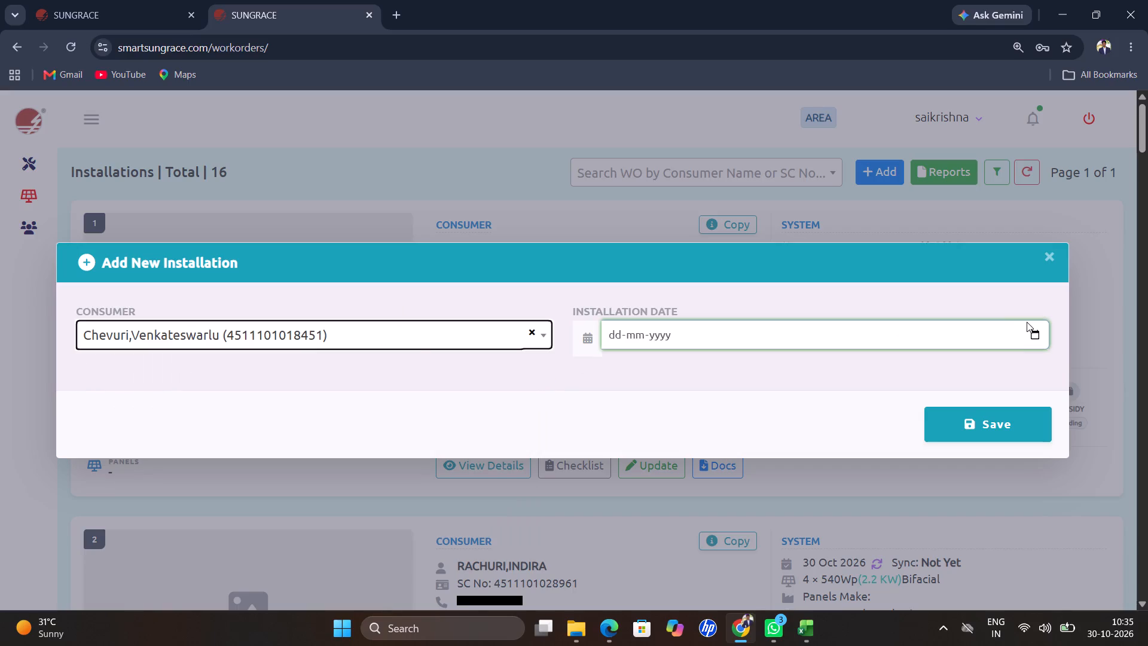
{"action": "left_click", "coordinate": [1039, 334]}
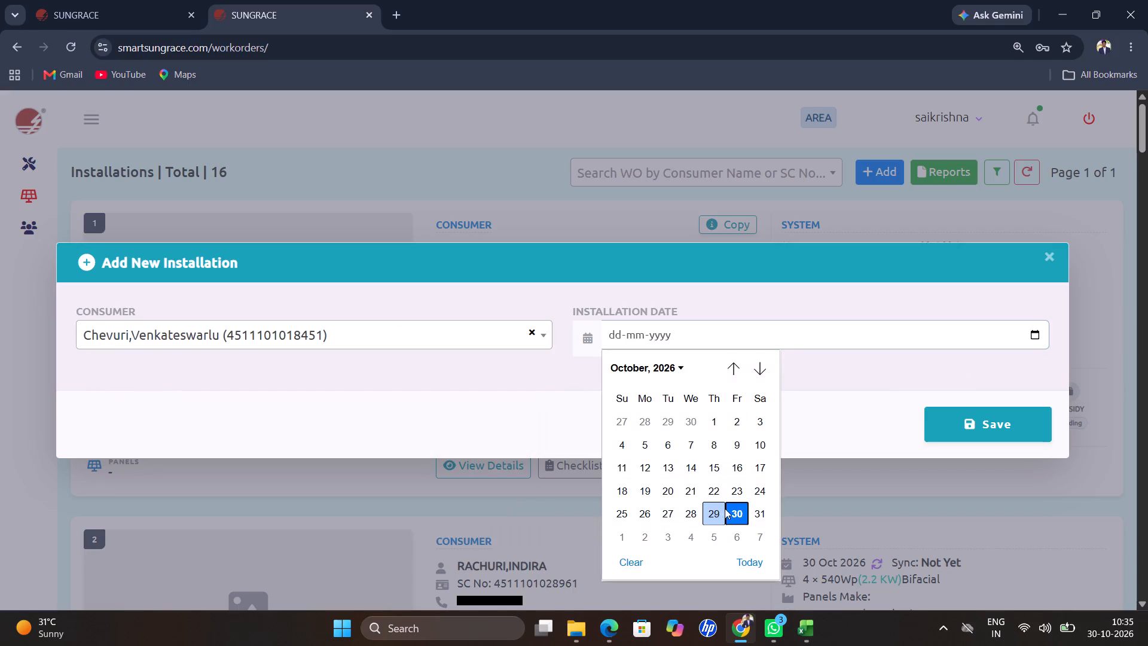
{"action": "left_click", "coordinate": [729, 508]}
{"action": "left_click", "coordinate": [942, 425]}
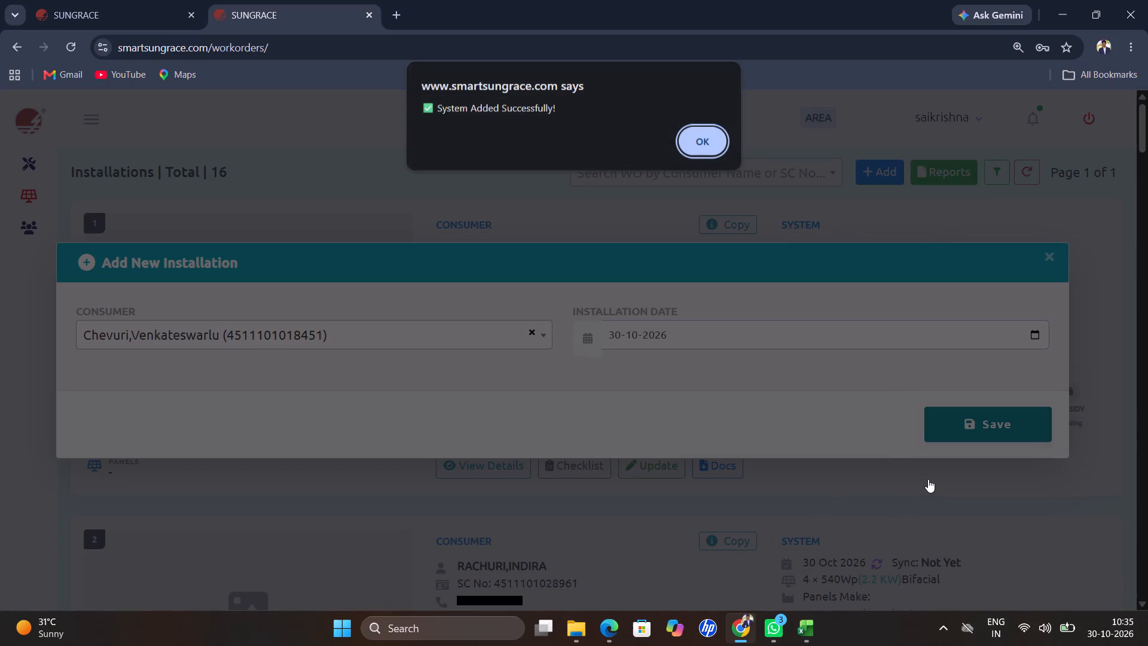
{"action": "left_click", "coordinate": [689, 143]}
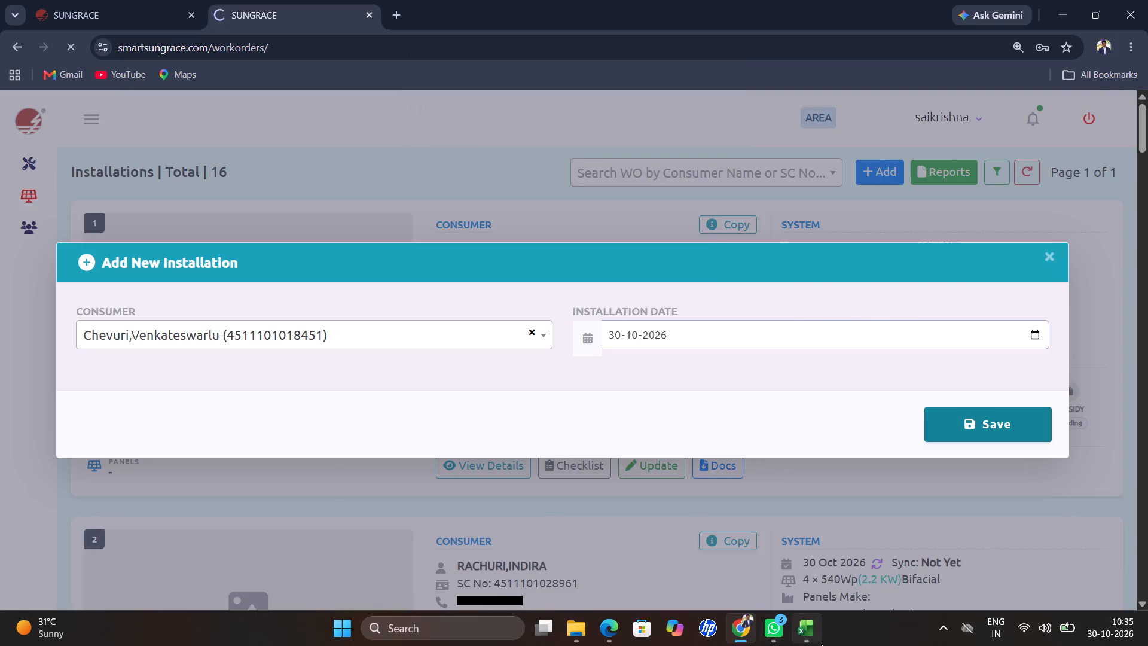
Copy the consumer number in row 18 of Veyranta06 and try to find that consumer for a new SUNGRACE installation.
{"action": "double_click", "coordinate": [793, 569]}
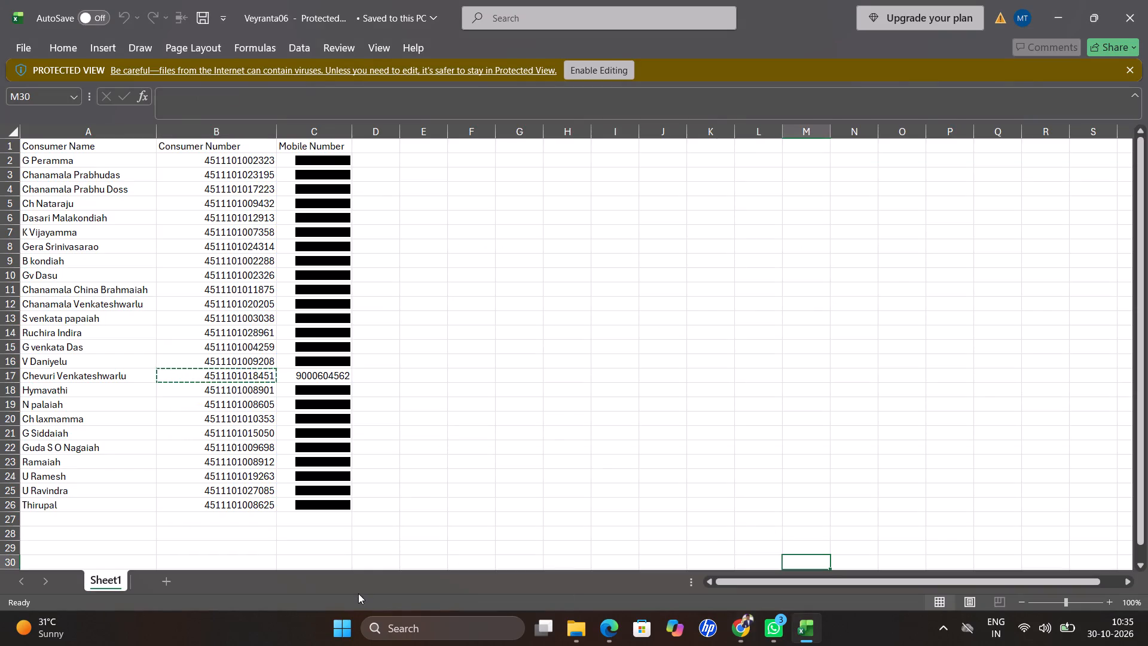
{"action": "key", "text": "Down"}
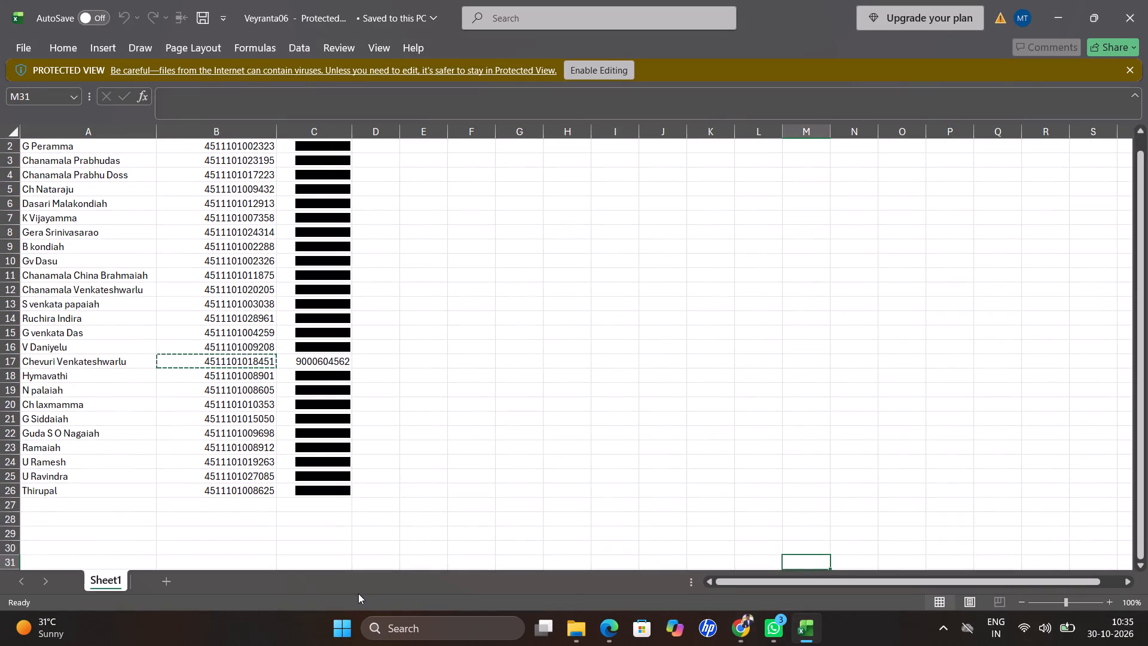
{"action": "left_click", "coordinate": [179, 379]}
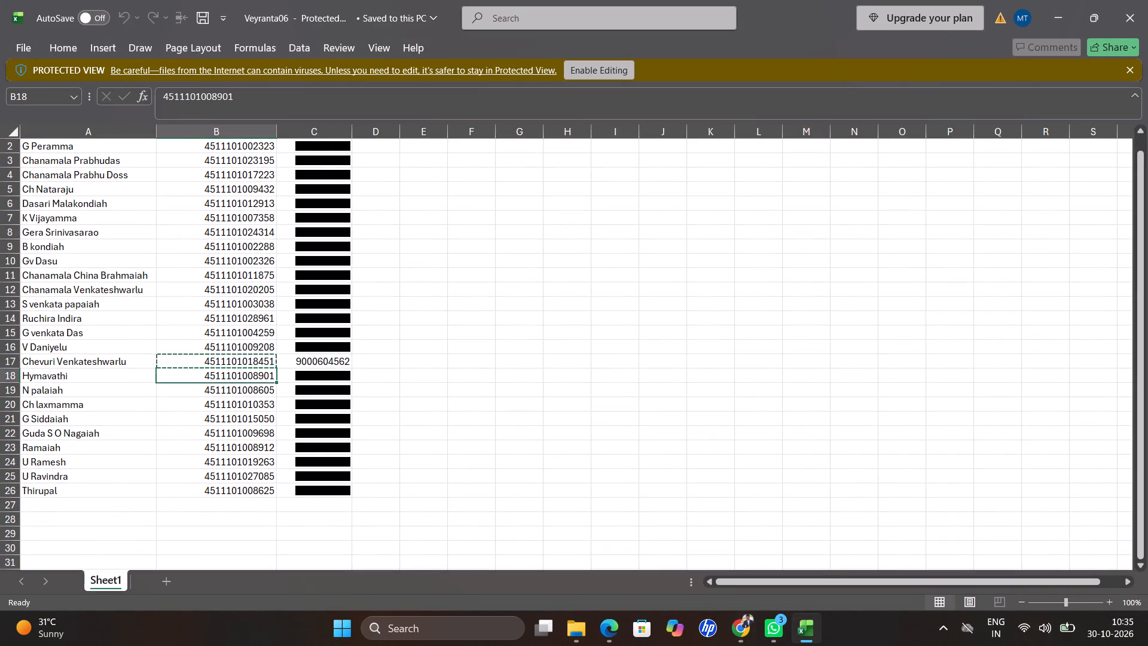
{"action": "key", "text": "ctrl+c"}
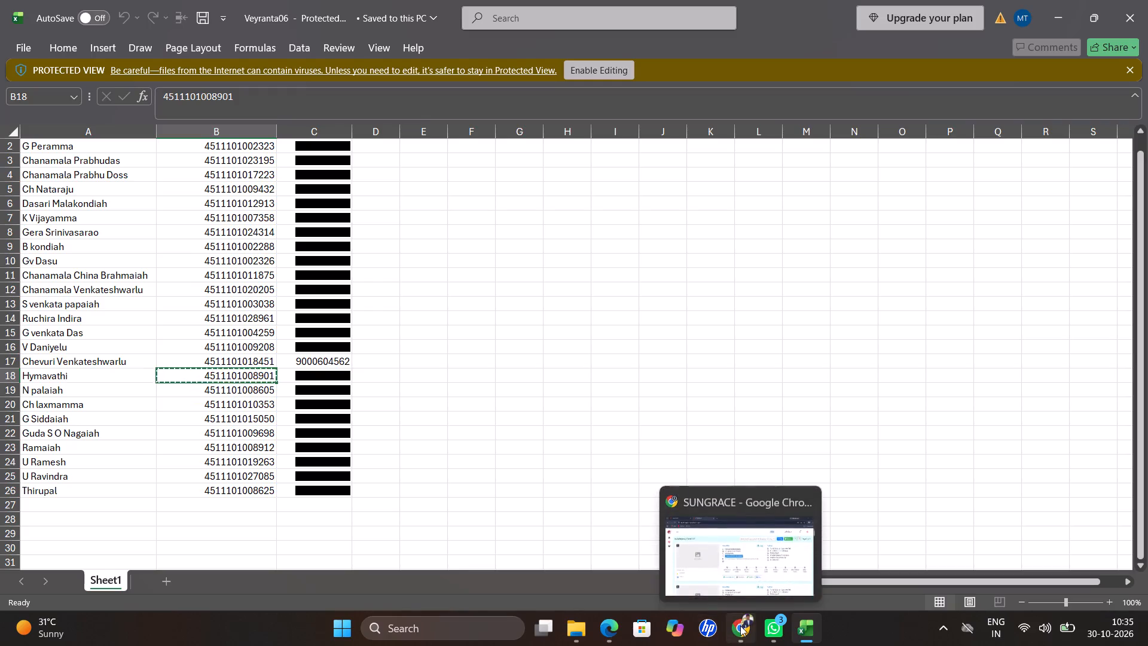
{"action": "left_click", "coordinate": [723, 583]}
{"action": "left_click", "coordinate": [876, 163]}
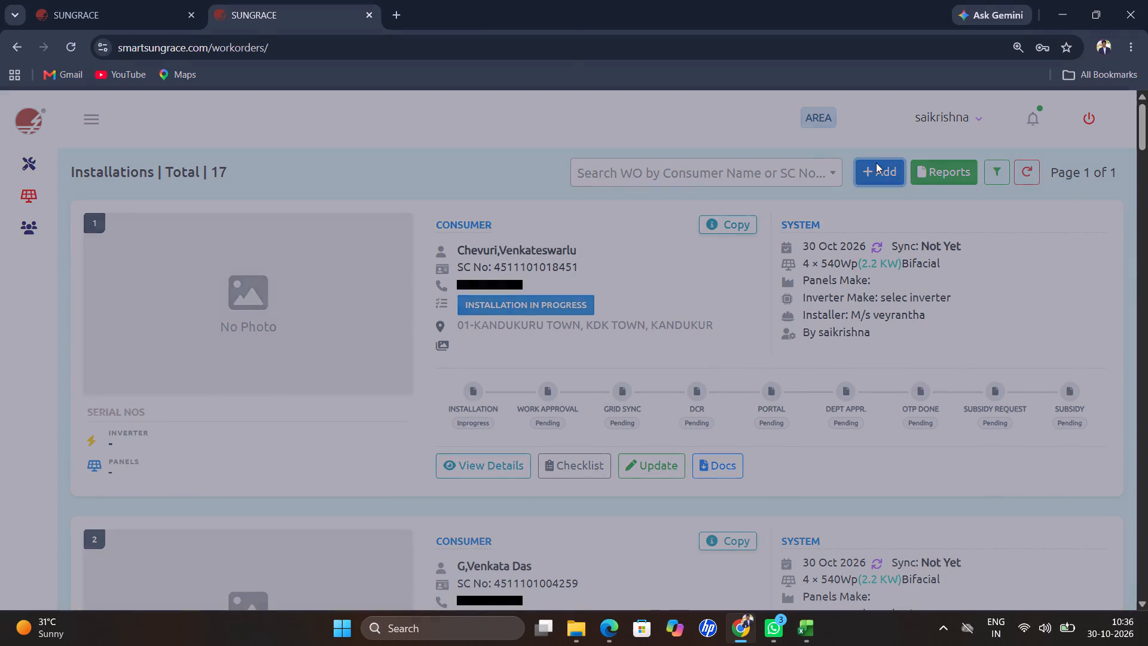
{"action": "left_click", "coordinate": [366, 336]}
{"action": "key", "text": "ctrl+v"}
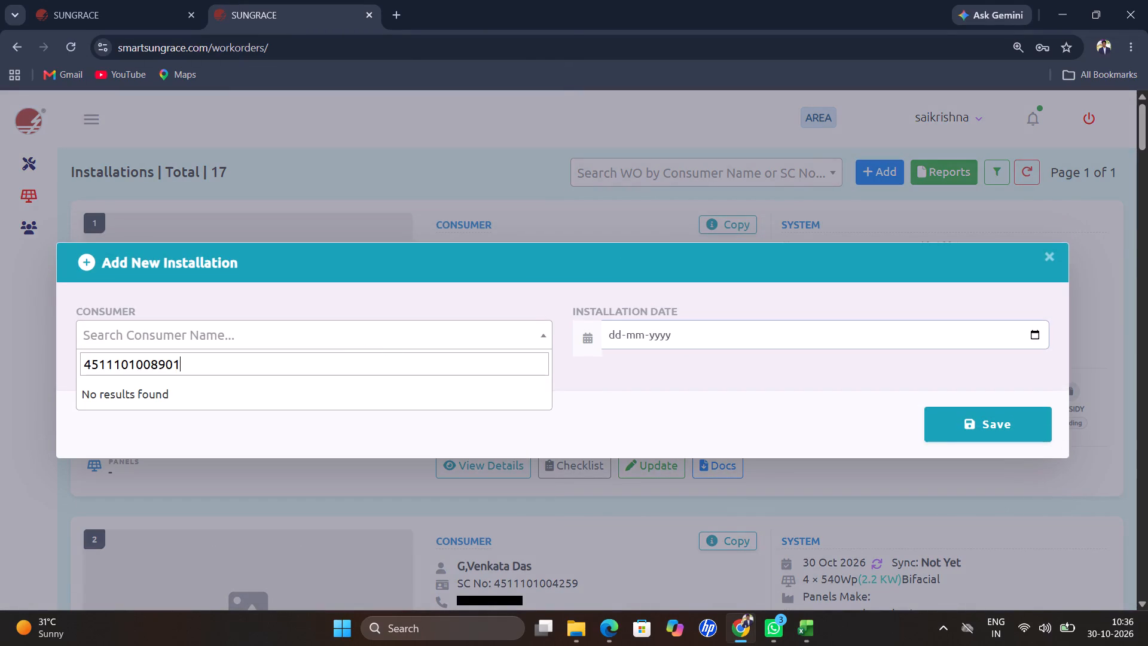
{"action": "left_click_drag", "start_coordinate": [497, 118], "coordinate": [491, 111]}
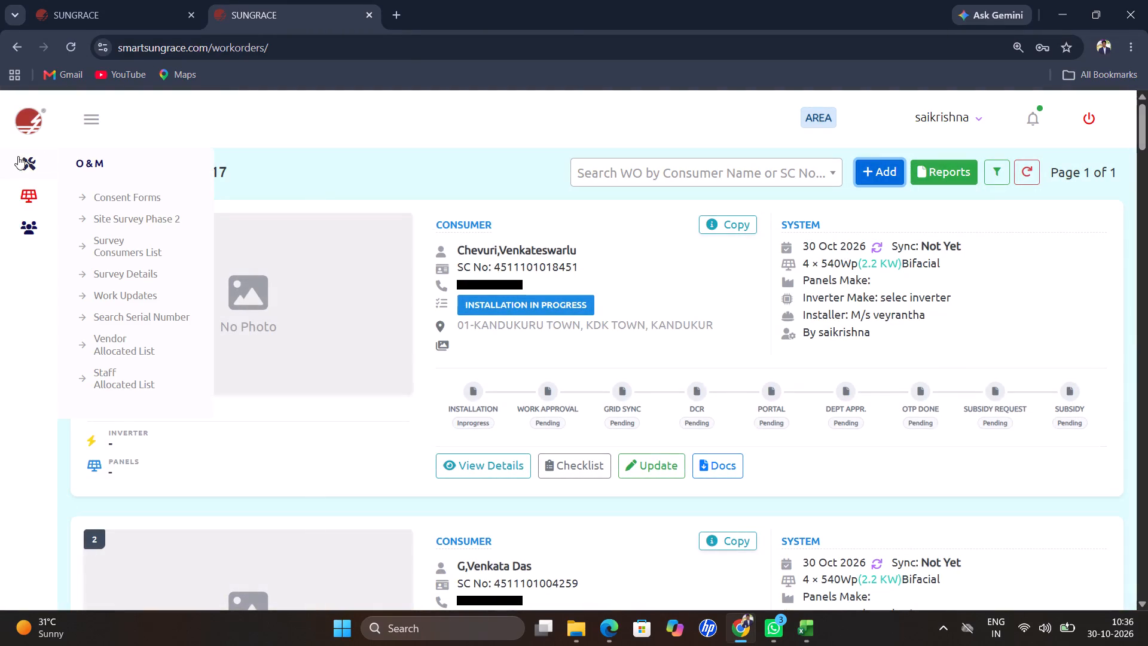
Search the Site Survey Phase 2 feasible sites and the non-feasible sites for the consumer number from row 18.
{"action": "left_click", "coordinate": [118, 214]}
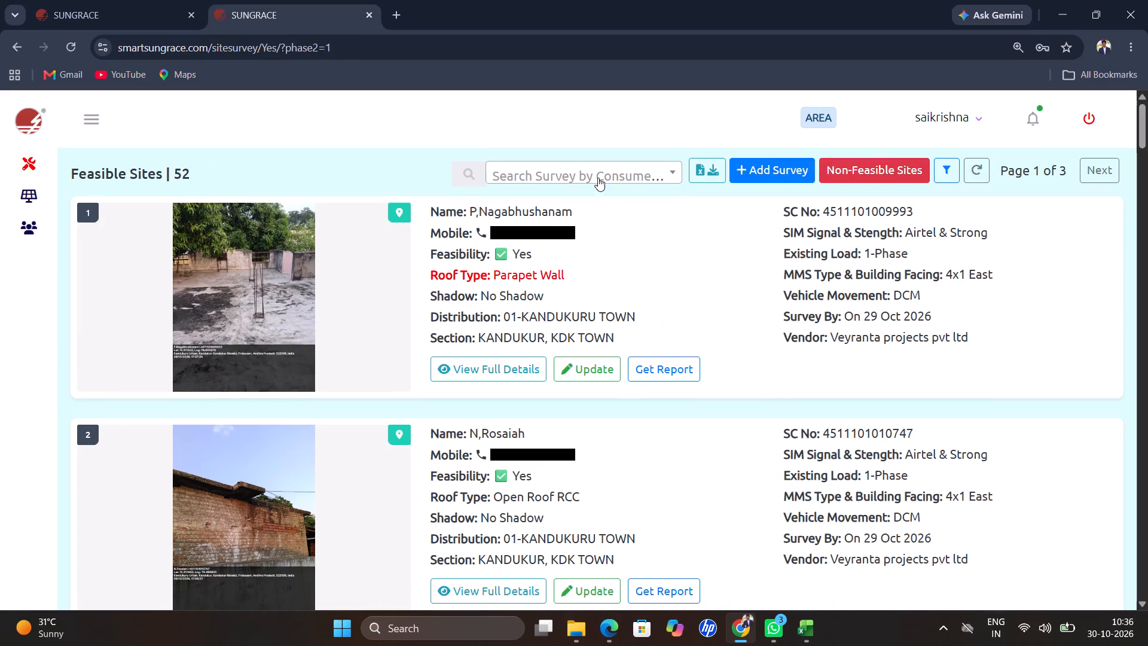
{"action": "left_click", "coordinate": [597, 174]}
{"action": "key", "text": "ctrl+v"}
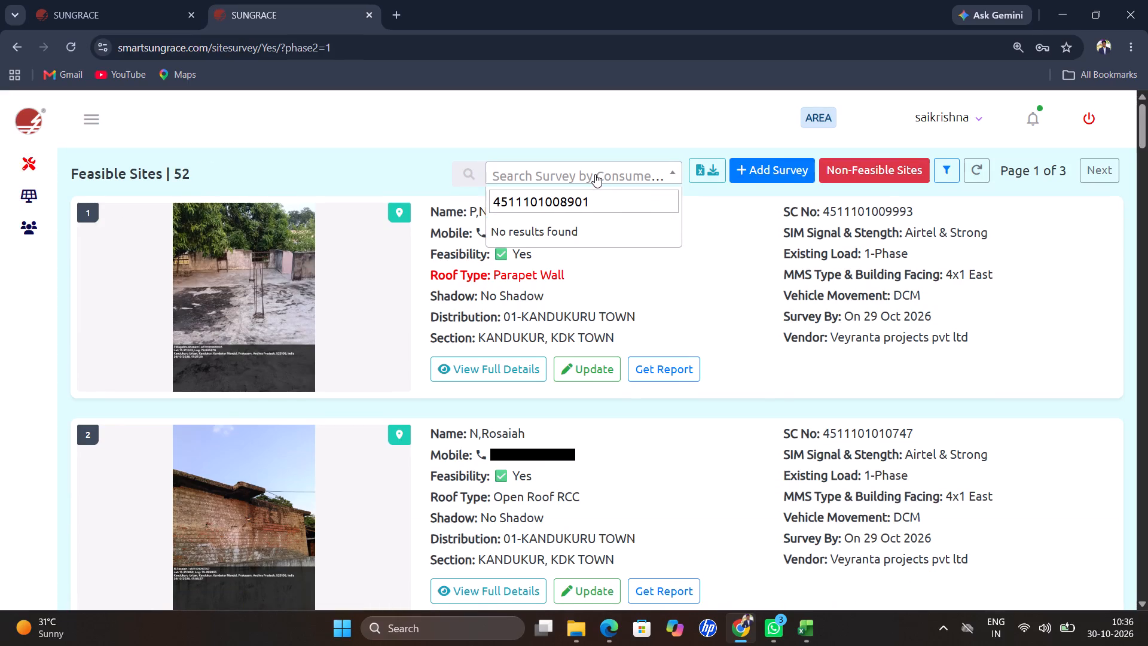
{"action": "left_click", "coordinate": [887, 173]}
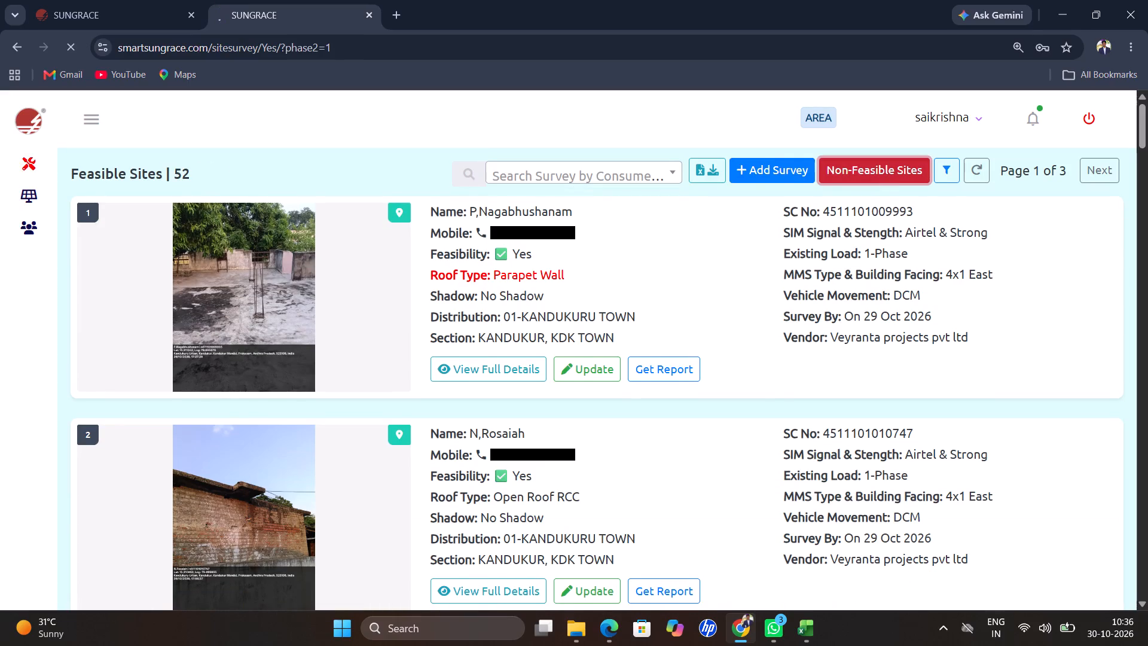
{"action": "left_click", "coordinate": [590, 169]}
{"action": "key", "text": "ctrl+v"}
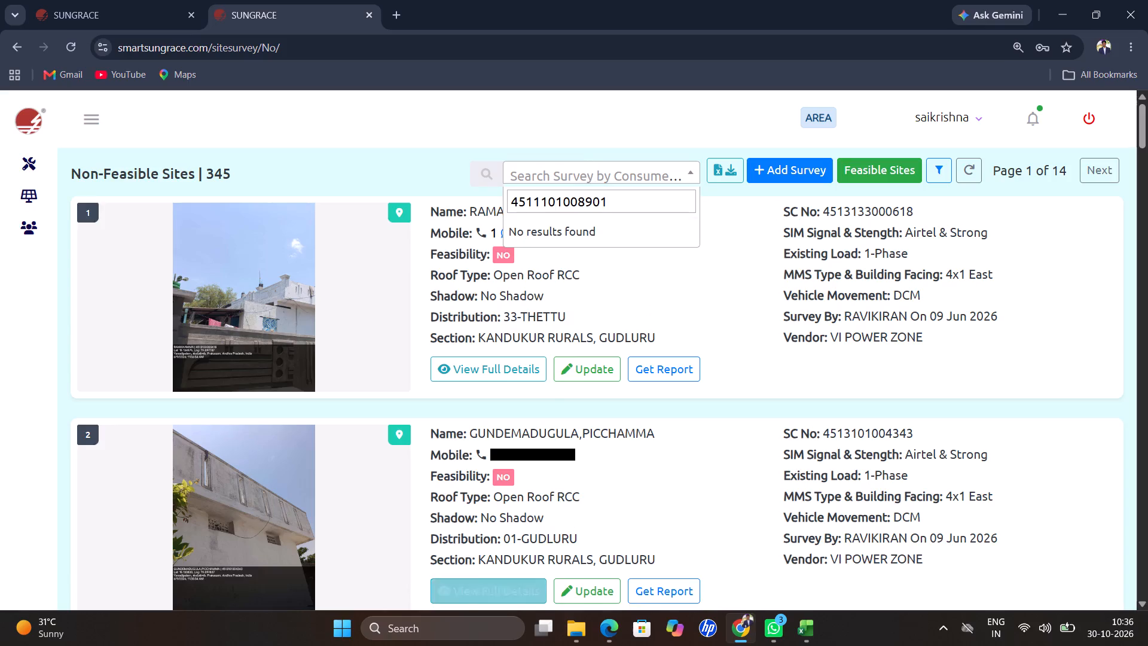
{"action": "left_click", "coordinate": [572, 580]}
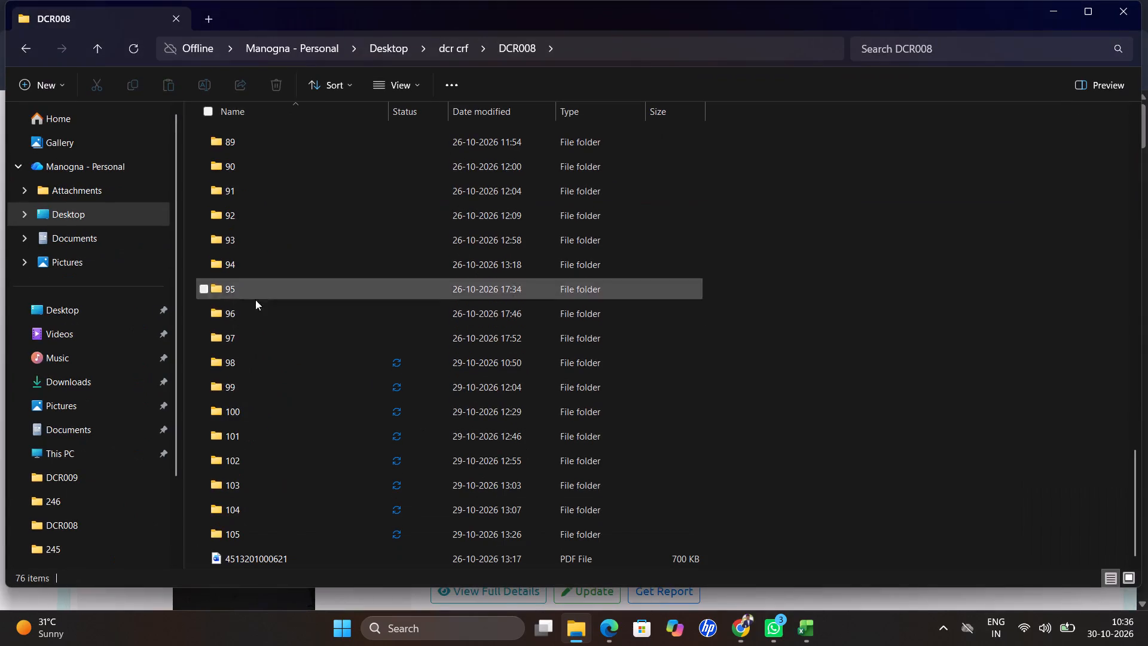
{"action": "scroll", "coordinate": [279, 297], "scroll_direction": "up", "scroll_amount": 7}
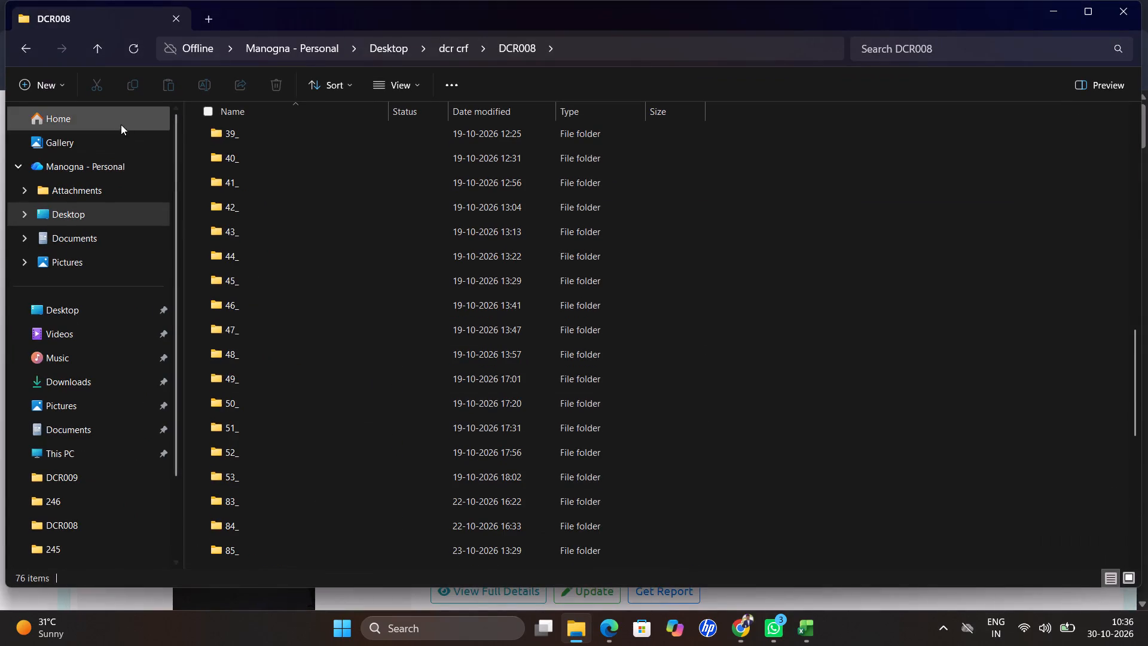
{"action": "left_click", "coordinate": [119, 118]}
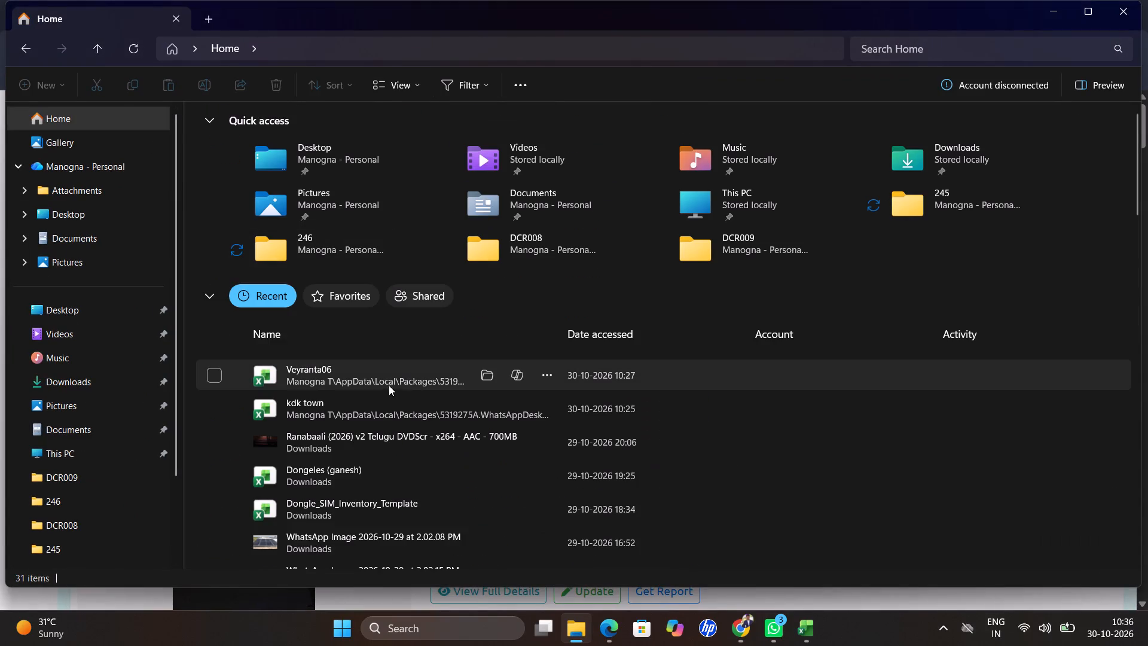
{"action": "scroll", "coordinate": [404, 376], "scroll_direction": "down", "scroll_amount": 8}
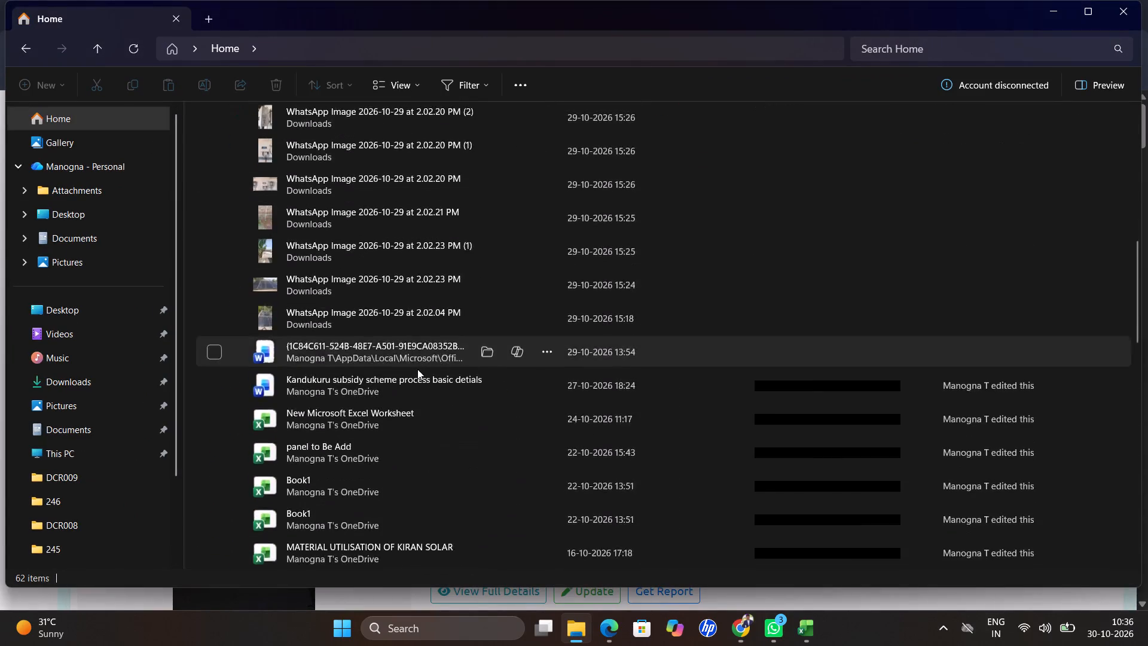
{"action": "scroll", "coordinate": [417, 369], "scroll_direction": "up", "scroll_amount": 2}
{"action": "scroll", "coordinate": [417, 369], "scroll_direction": "down", "scroll_amount": 1}
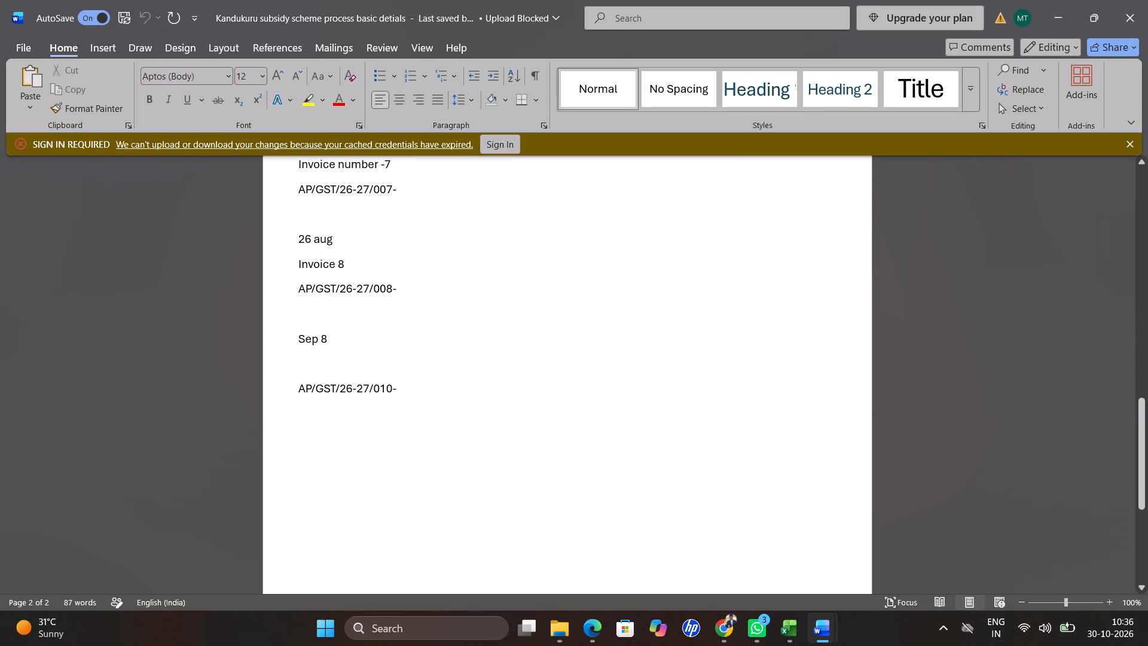
{"action": "left_click", "coordinate": [357, 415]}
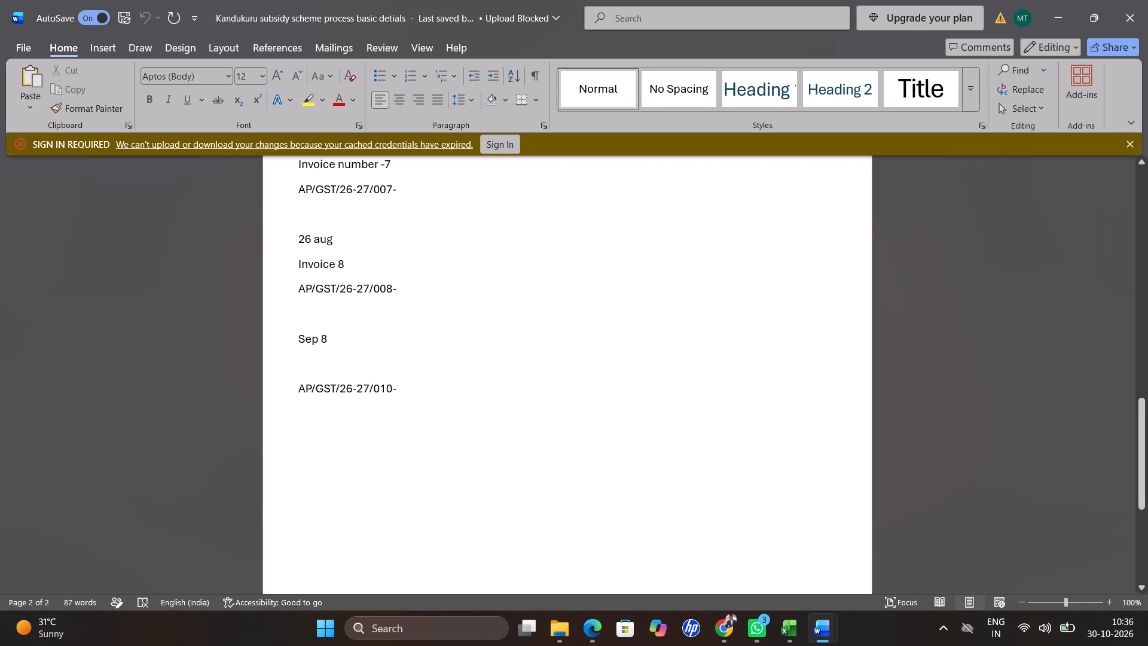
{"action": "left_click", "coordinate": [1058, 17]}
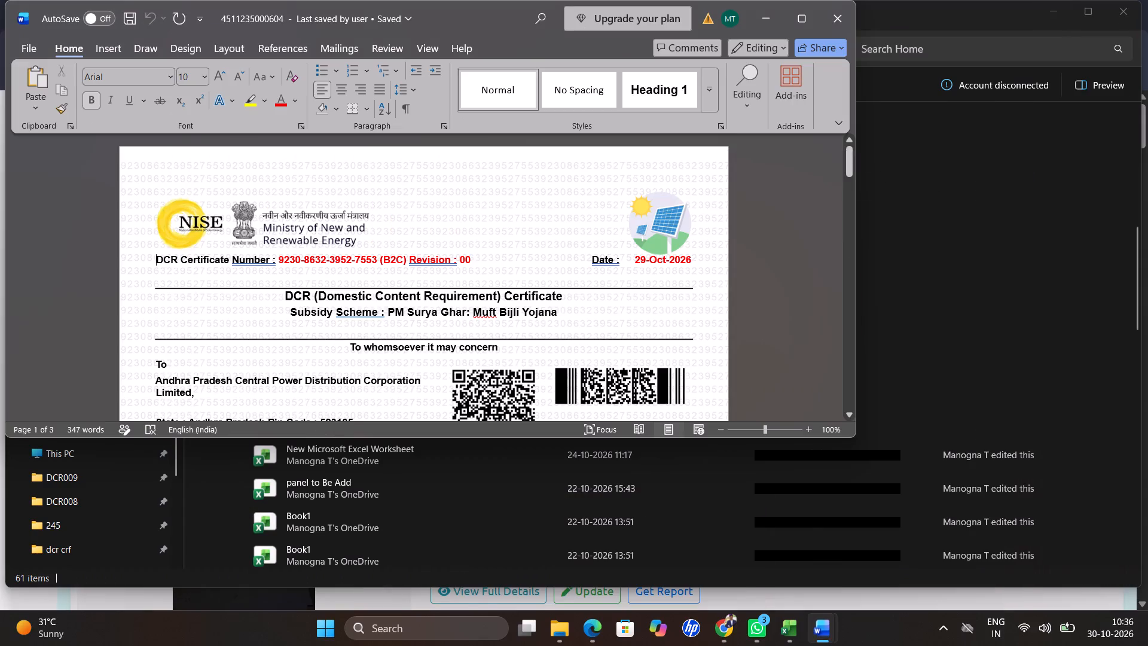
{"action": "left_click", "coordinate": [768, 22]}
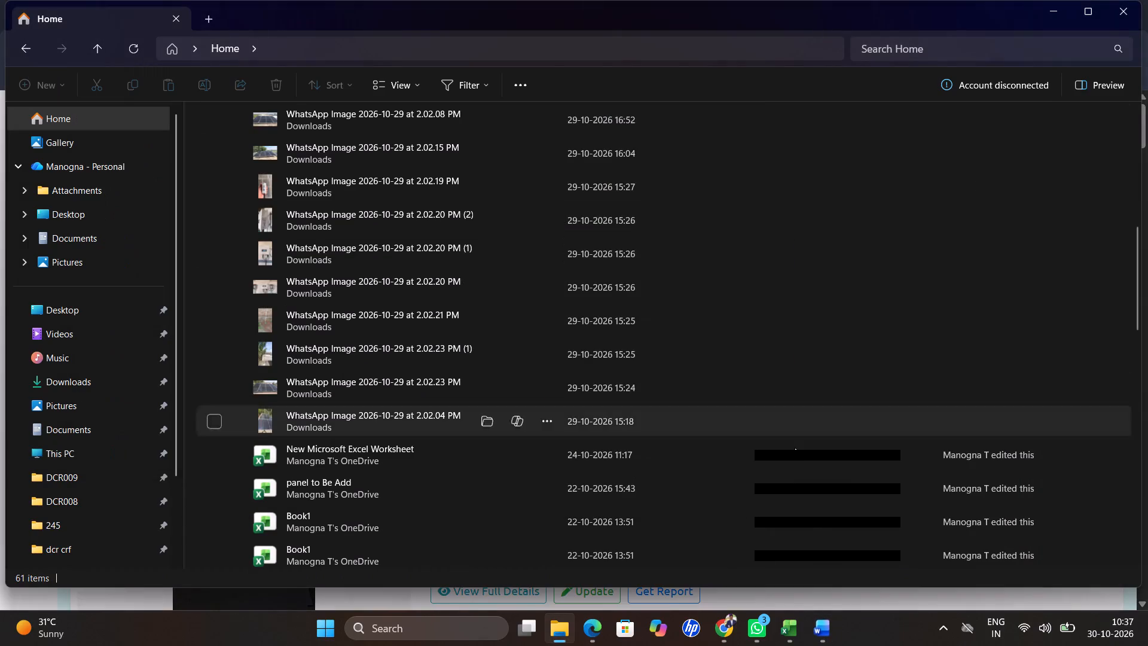
{"action": "left_click", "coordinate": [1055, 13]}
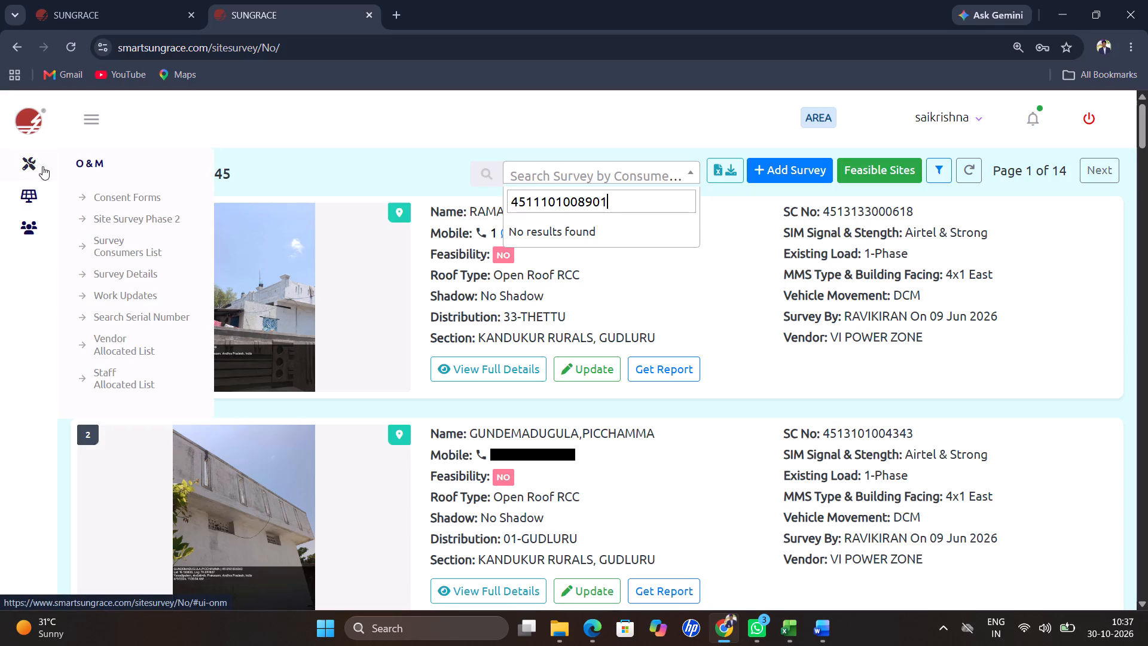
Search the consumers available for a new Site Survey Phase 2 entry for the consumer number from row 18 of Veyranta06.
{"action": "left_click", "coordinate": [132, 212]}
{"action": "left_click", "coordinate": [132, 212]}
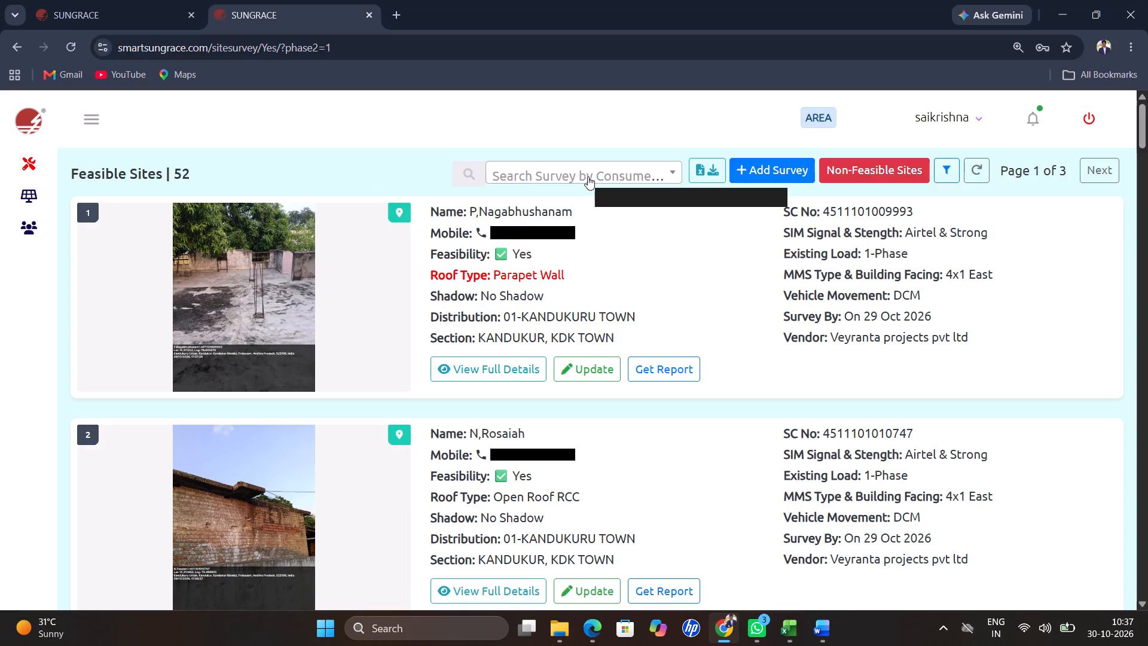
{"action": "left_click", "coordinate": [791, 166]}
{"action": "left_click", "coordinate": [469, 212]}
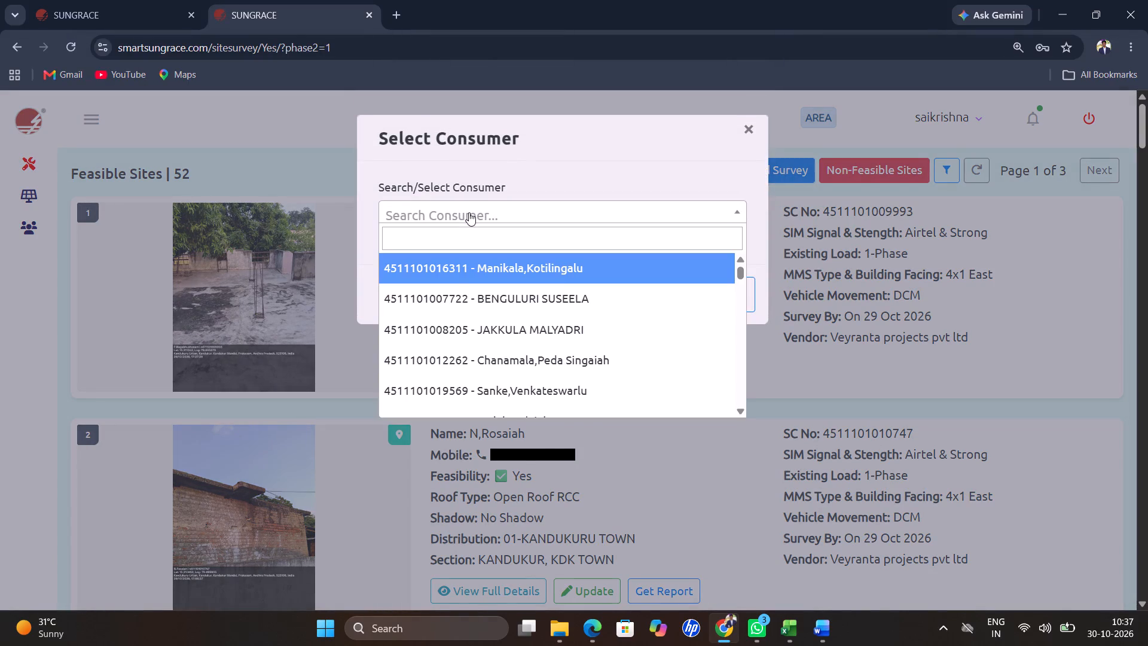
{"action": "key", "text": "ctrl+v"}
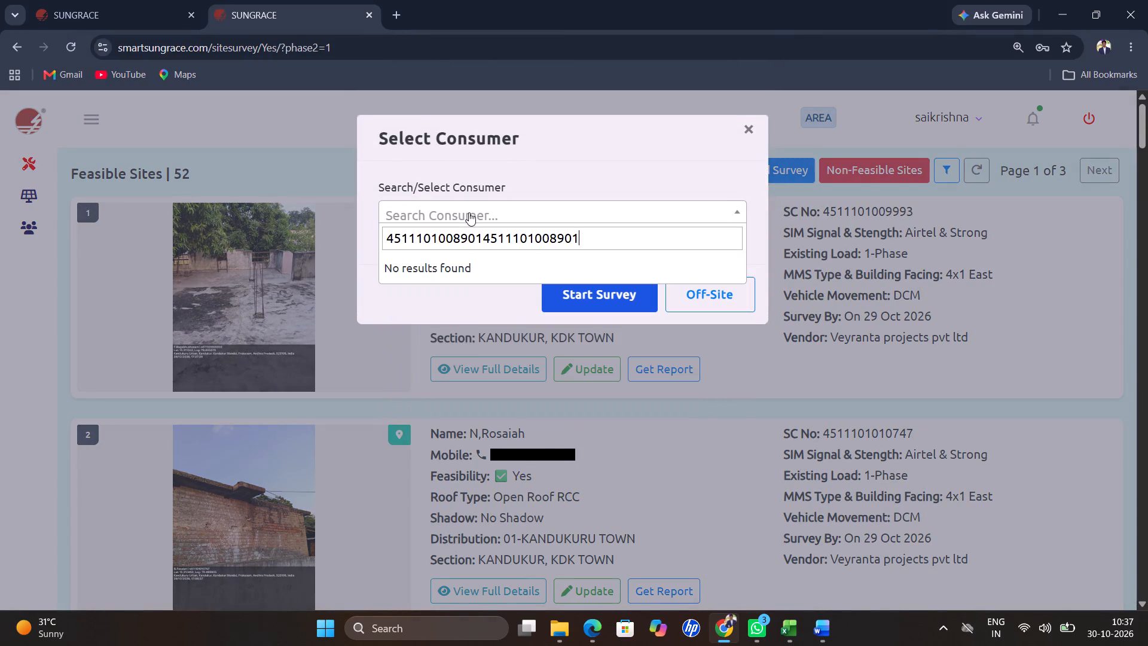
{"action": "key", "text": "BackSpace"}
{"action": "key", "text": "BackSpace"}
{"action": "key", "text": "BackSpace"}
{"action": "key", "text": "BackSpace"}
{"action": "key", "text": "BackSpace"}
{"action": "key", "text": "BackSpace"}
{"action": "key", "text": "BackSpace"}
{"action": "key", "text": "BackSpace"}
{"action": "key", "text": "BackSpace"}
{"action": "key", "text": "BackSpace"}
{"action": "key", "text": "BackSpace"}
{"action": "key", "text": "BackSpace"}
{"action": "key", "text": "BackSpace"}
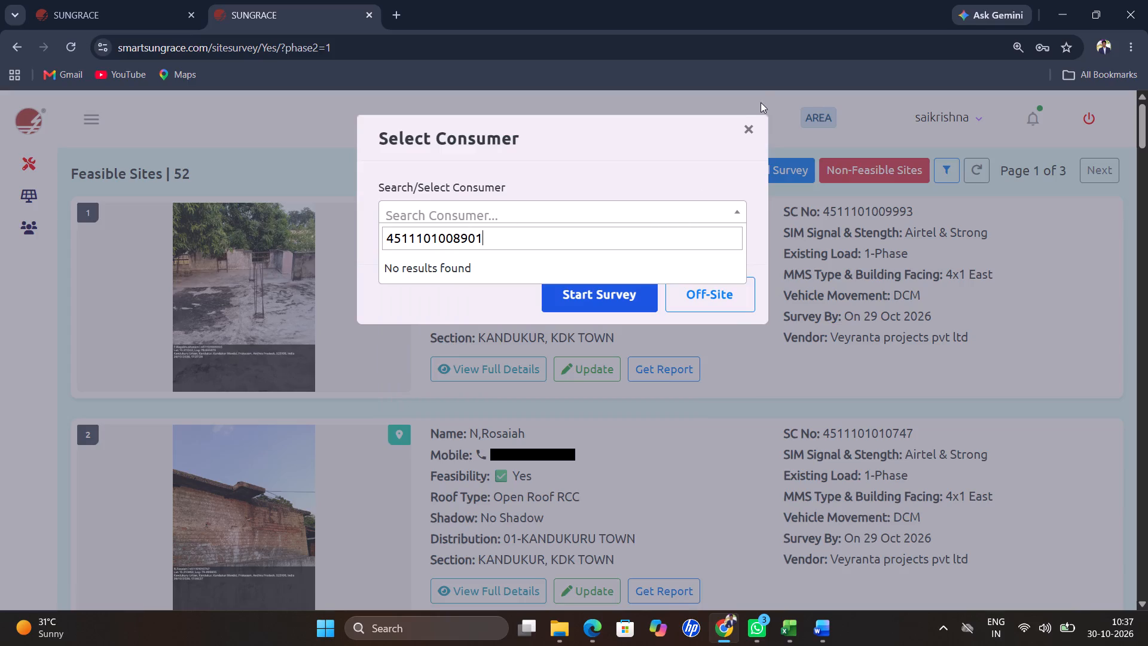
{"action": "left_click", "coordinate": [752, 129]}
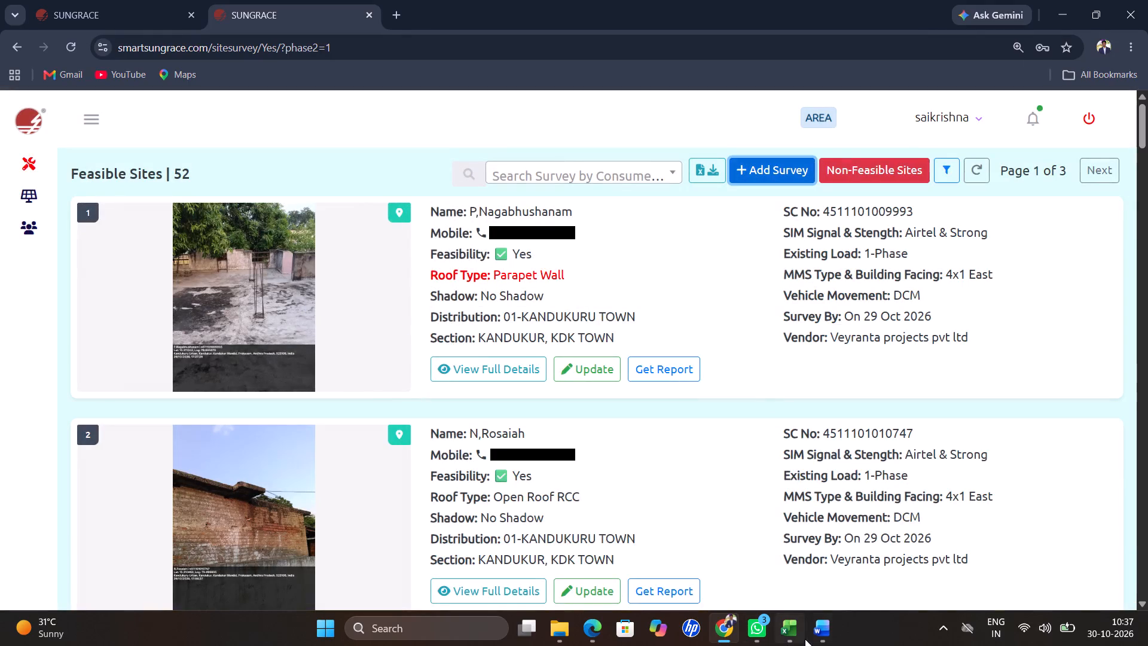
Copy the consumer number in row 19 of Veyranta06 and add that consumer's SUNGRACE installation dated 30-10-2026.
{"action": "left_click", "coordinate": [794, 580]}
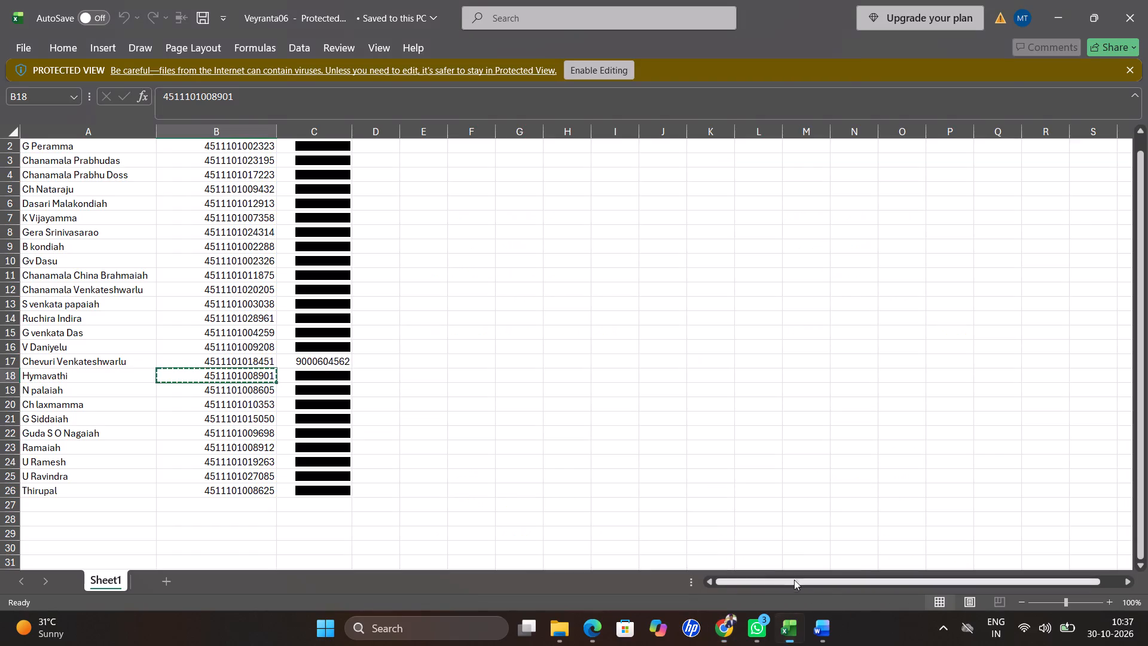
{"action": "key", "text": "Down"}
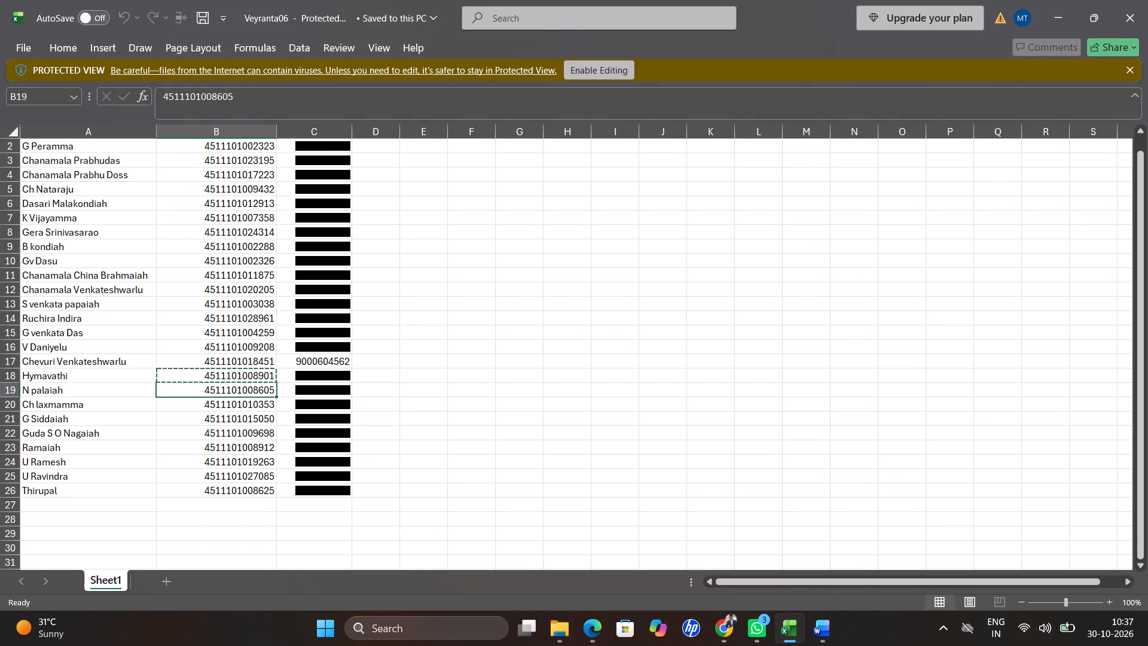
{"action": "key", "text": "ctrl+c"}
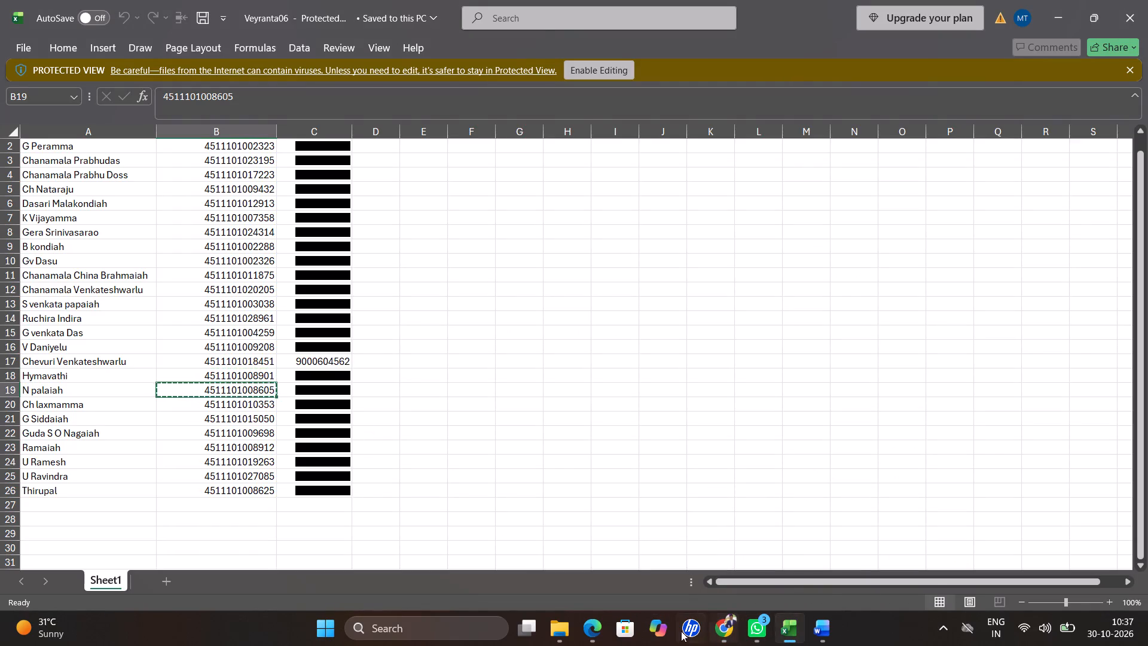
{"action": "left_click", "coordinate": [720, 575]}
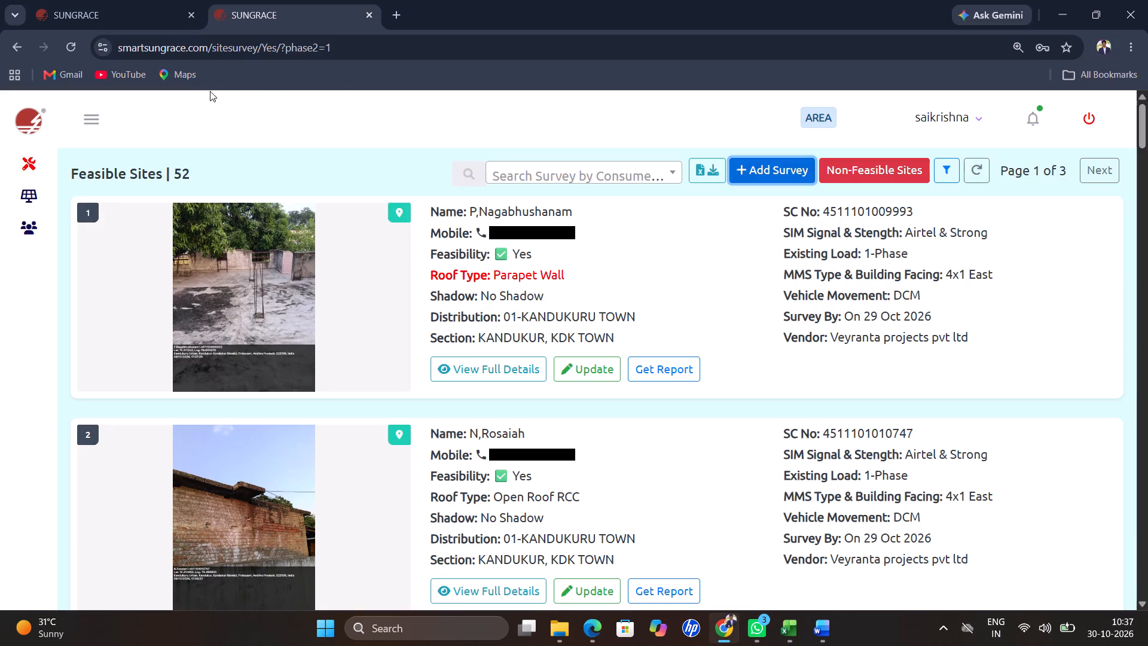
{"action": "left_click", "coordinate": [100, 230]}
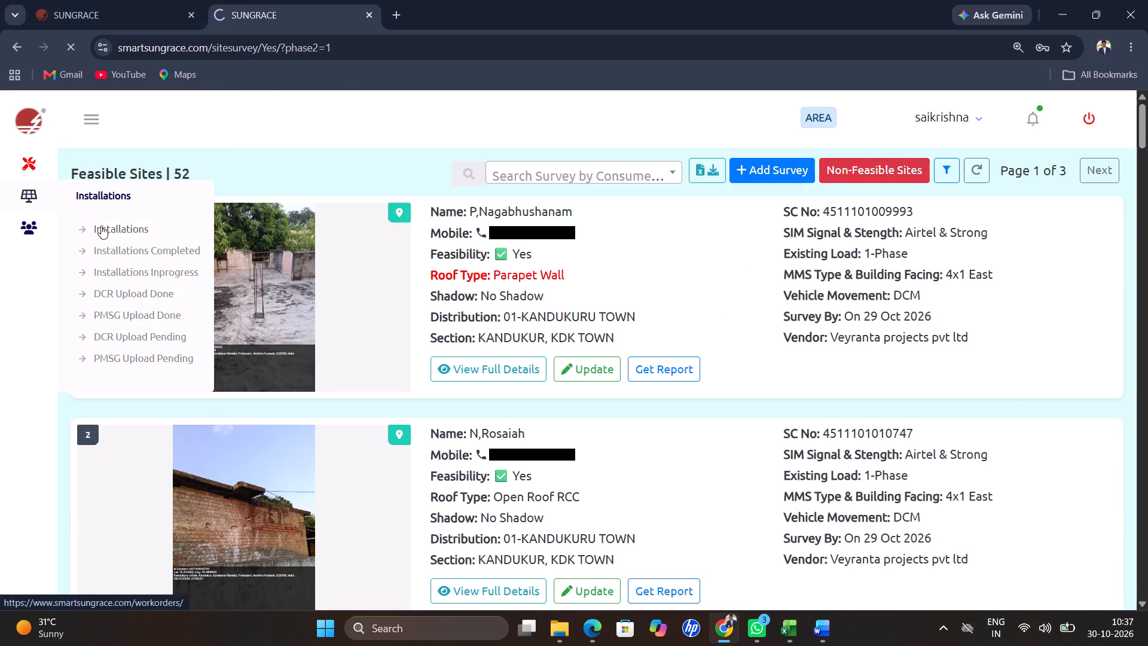
{"action": "left_click", "coordinate": [880, 169]}
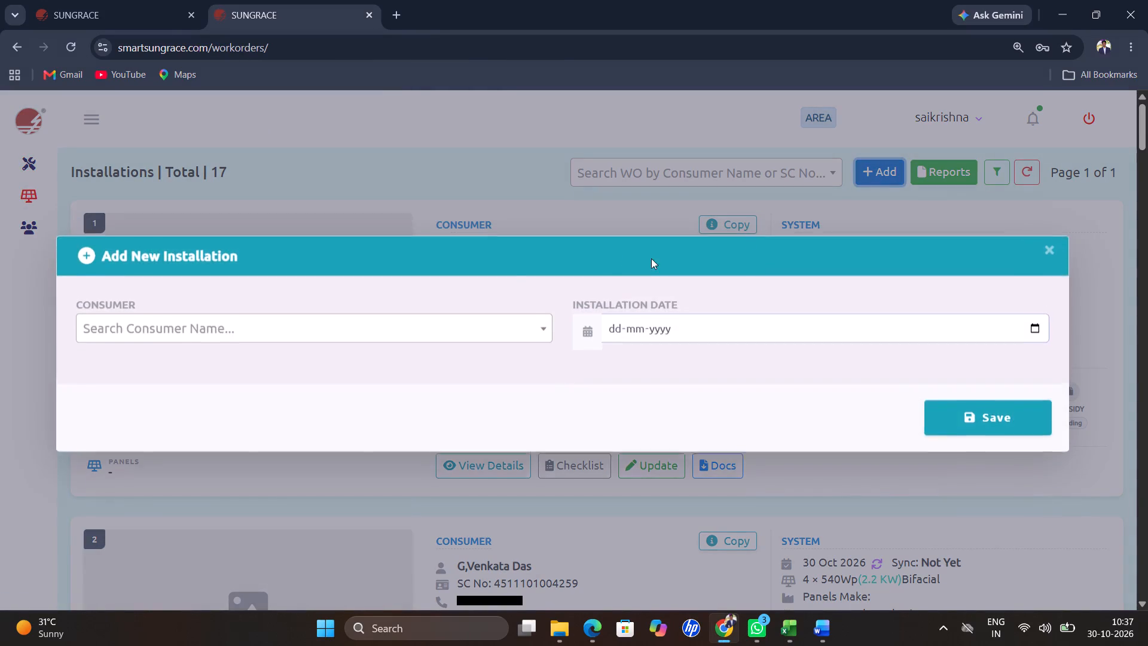
{"action": "left_click", "coordinate": [377, 328]}
{"action": "key", "text": "ctrl+v"}
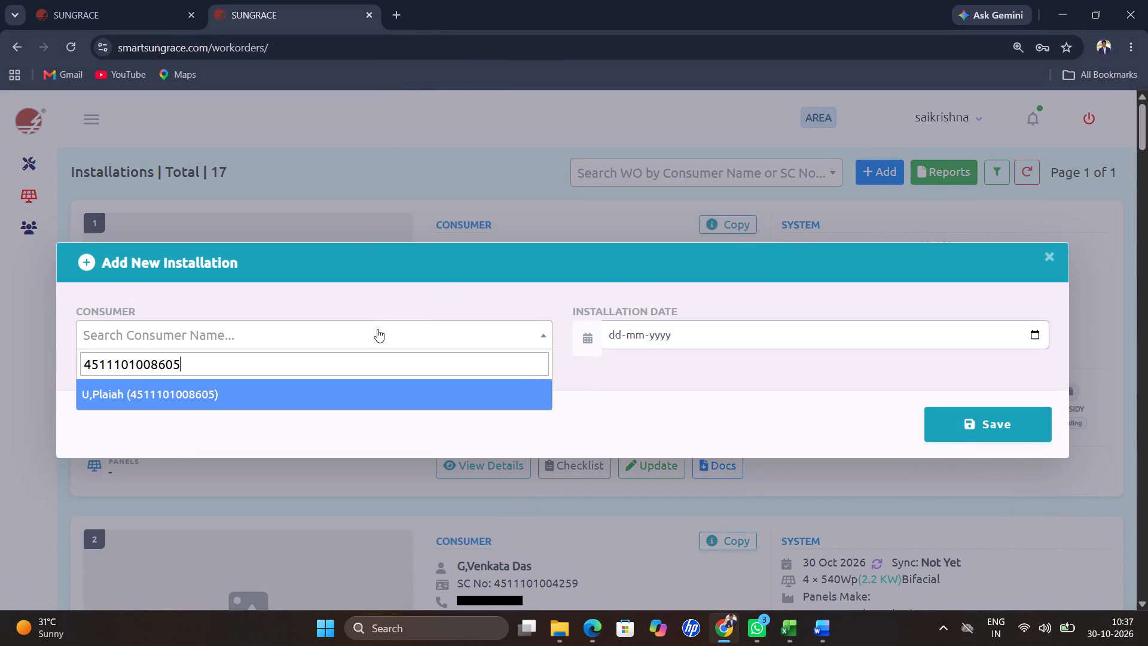
{"action": "key", "text": "Return"}
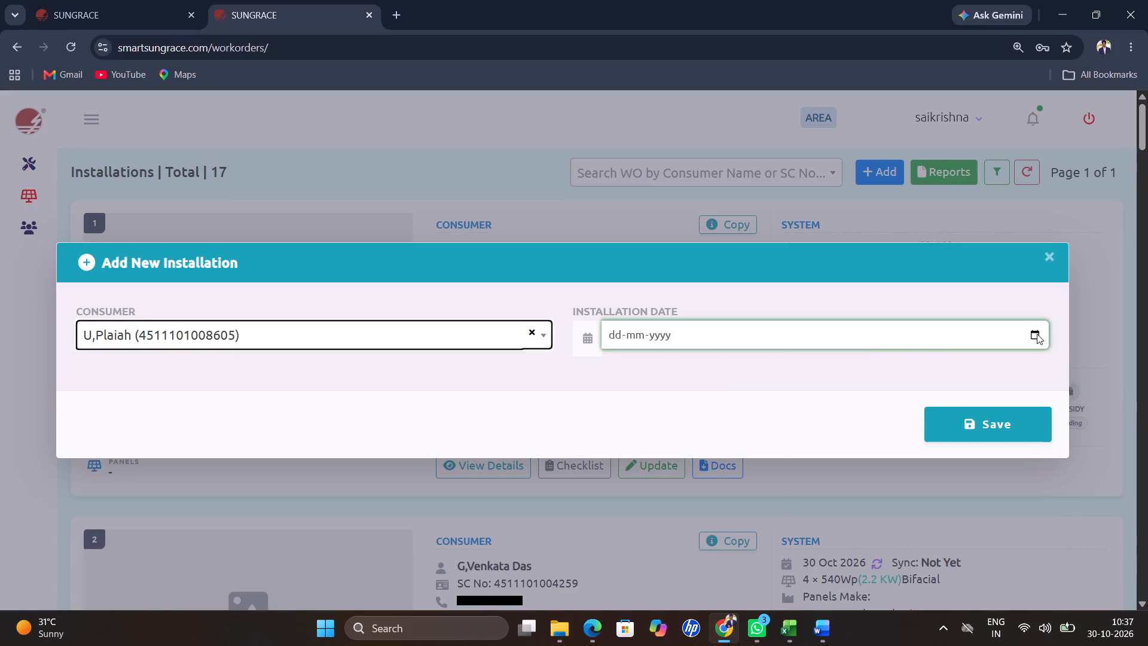
{"action": "left_click", "coordinate": [1037, 334]}
{"action": "left_click", "coordinate": [729, 512]}
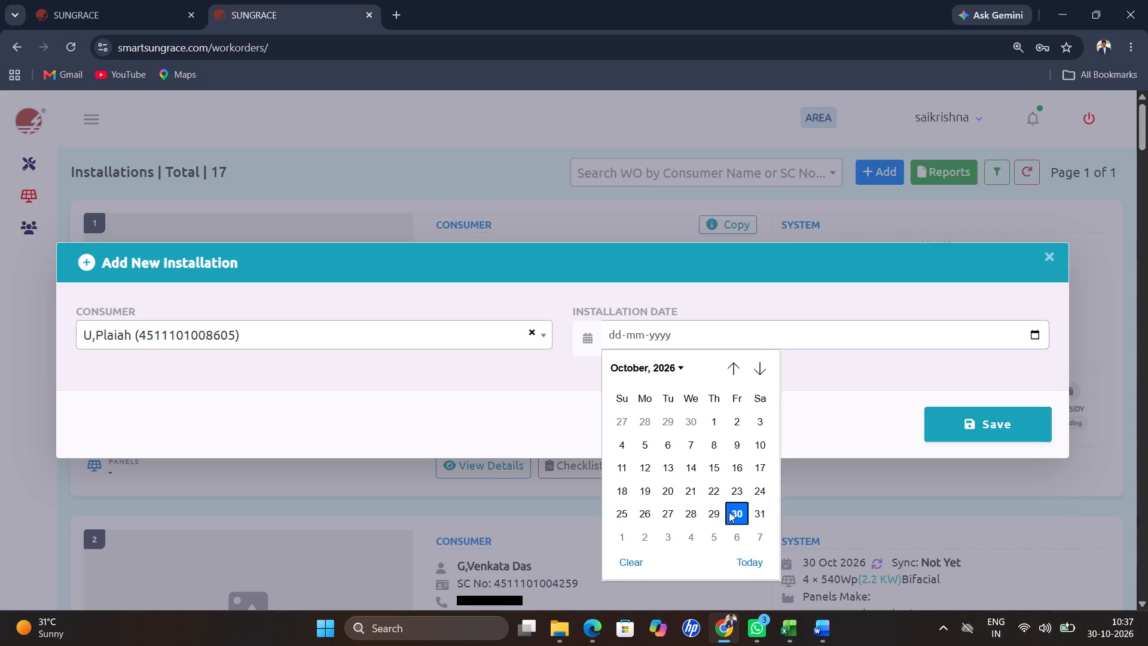
{"action": "left_click", "coordinate": [984, 412]}
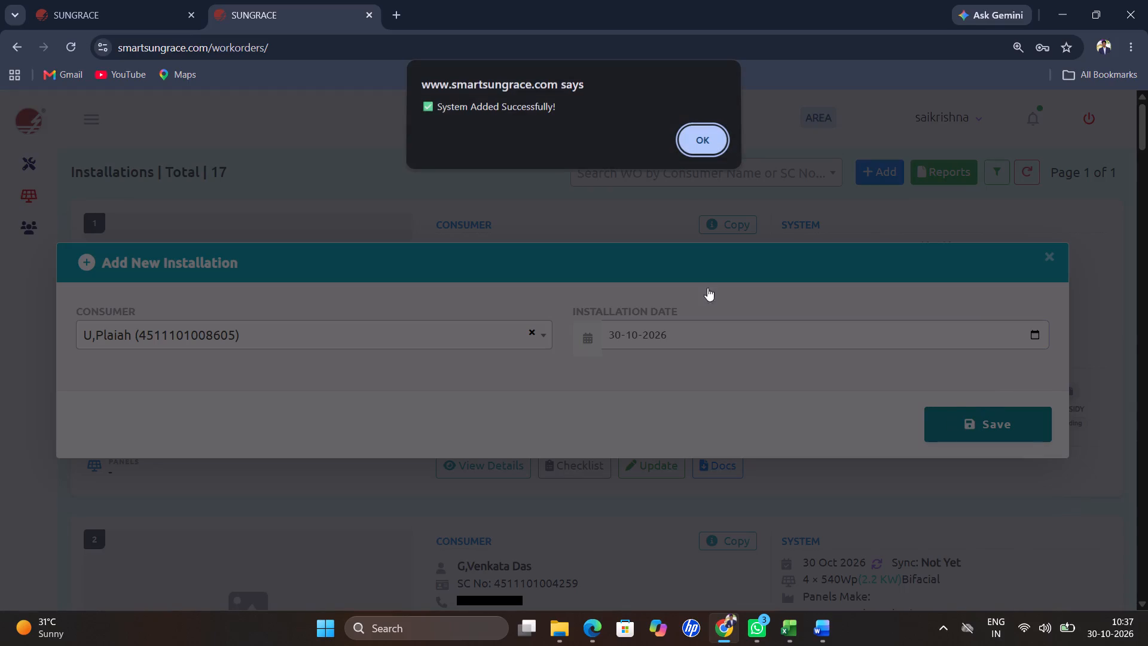
{"action": "left_click", "coordinate": [684, 145]}
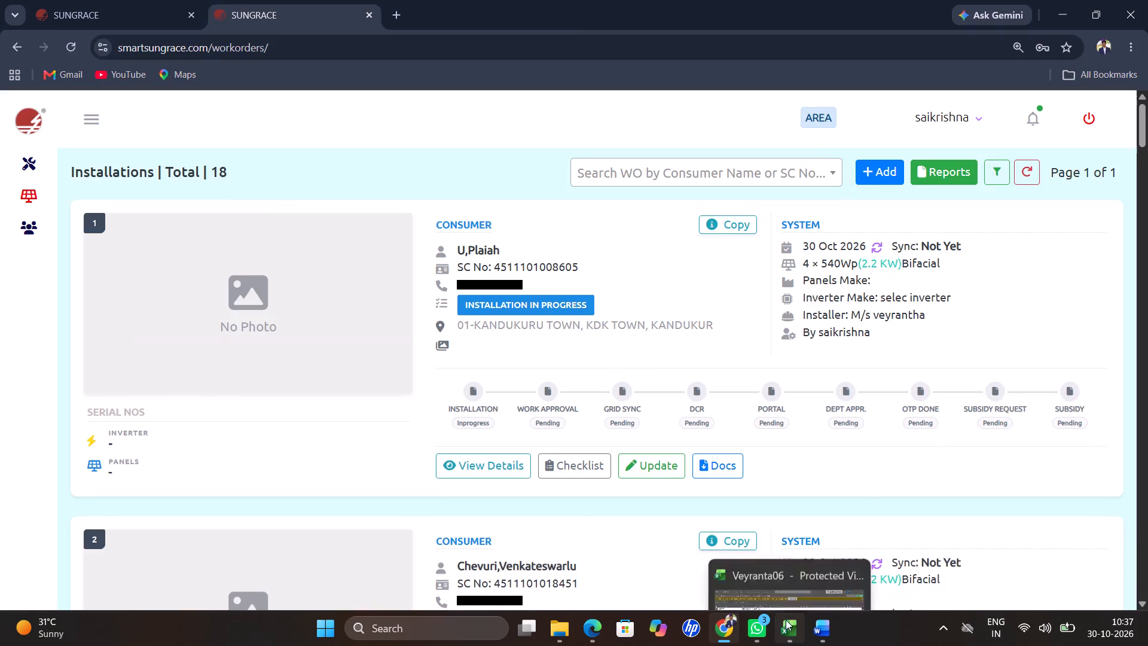
Enable editing in Veyranta06 and highlight the consumer numbers in cells B18 and B16 with yellow fill.
{"action": "left_click", "coordinate": [777, 560]}
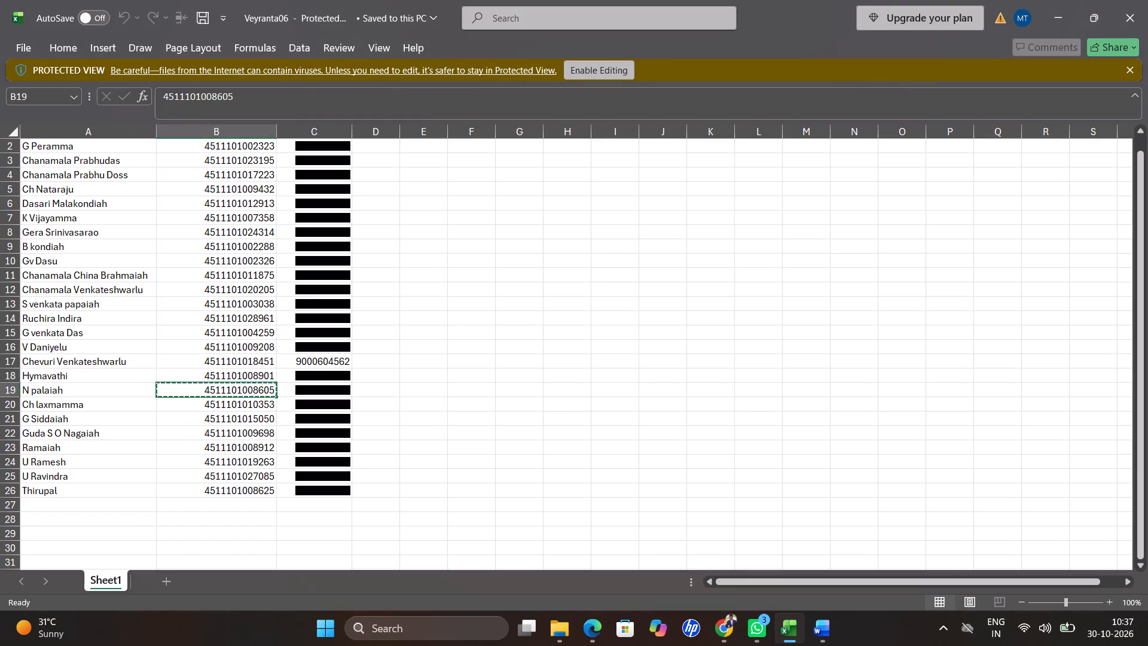
{"action": "left_click", "coordinate": [241, 371]}
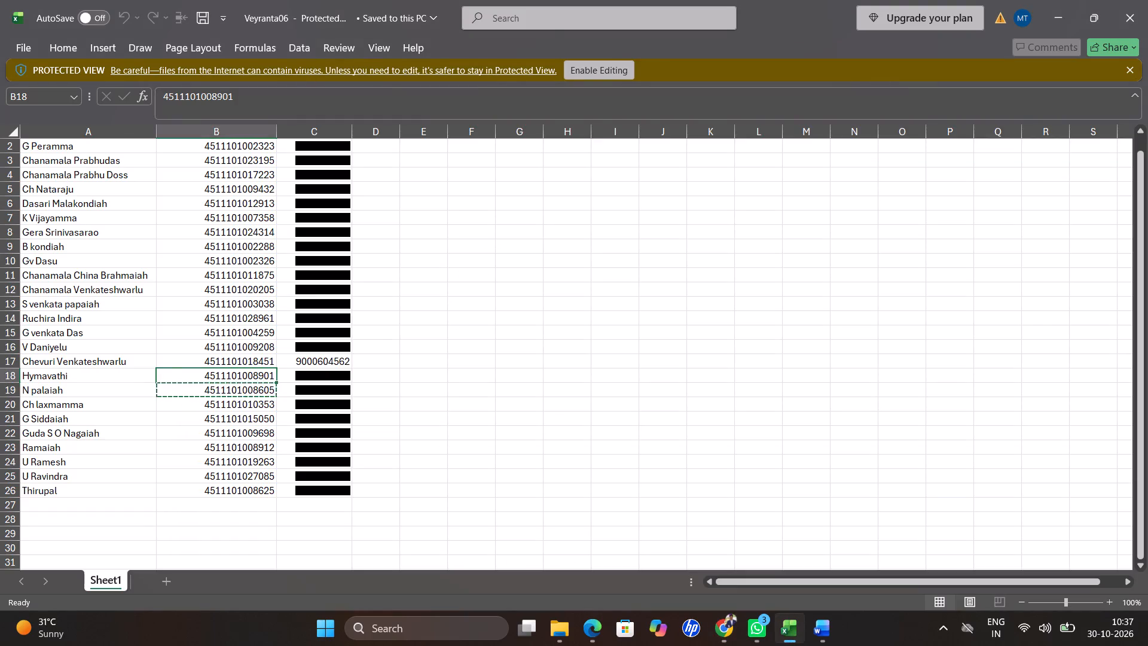
{"action": "left_click", "coordinate": [604, 72]}
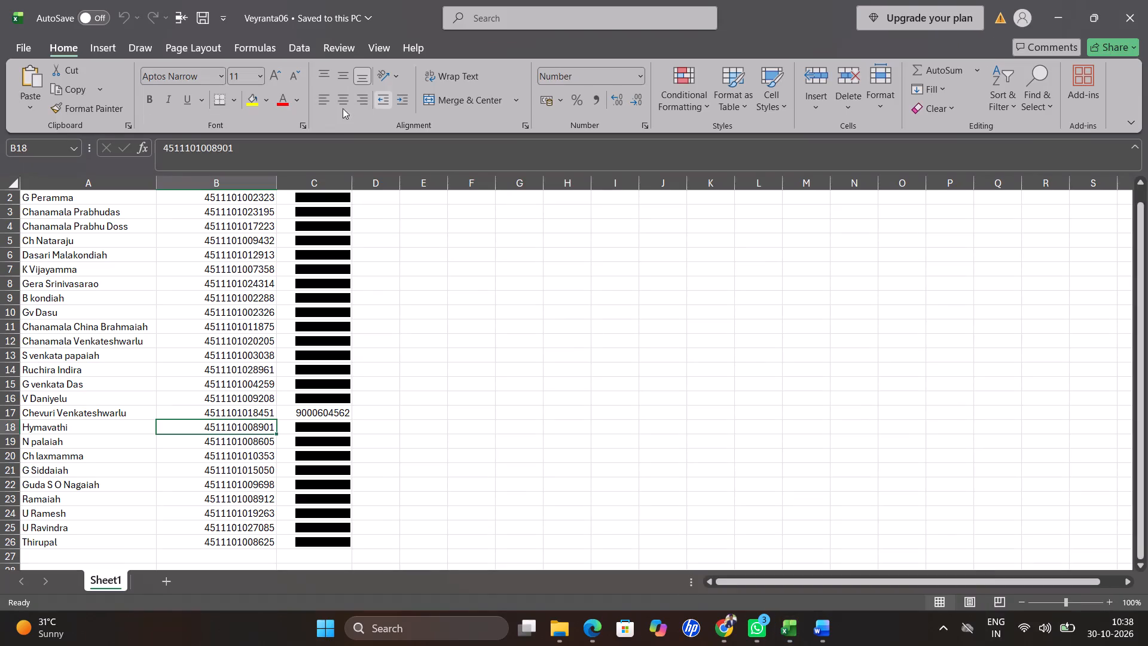
{"action": "left_click", "coordinate": [256, 99]}
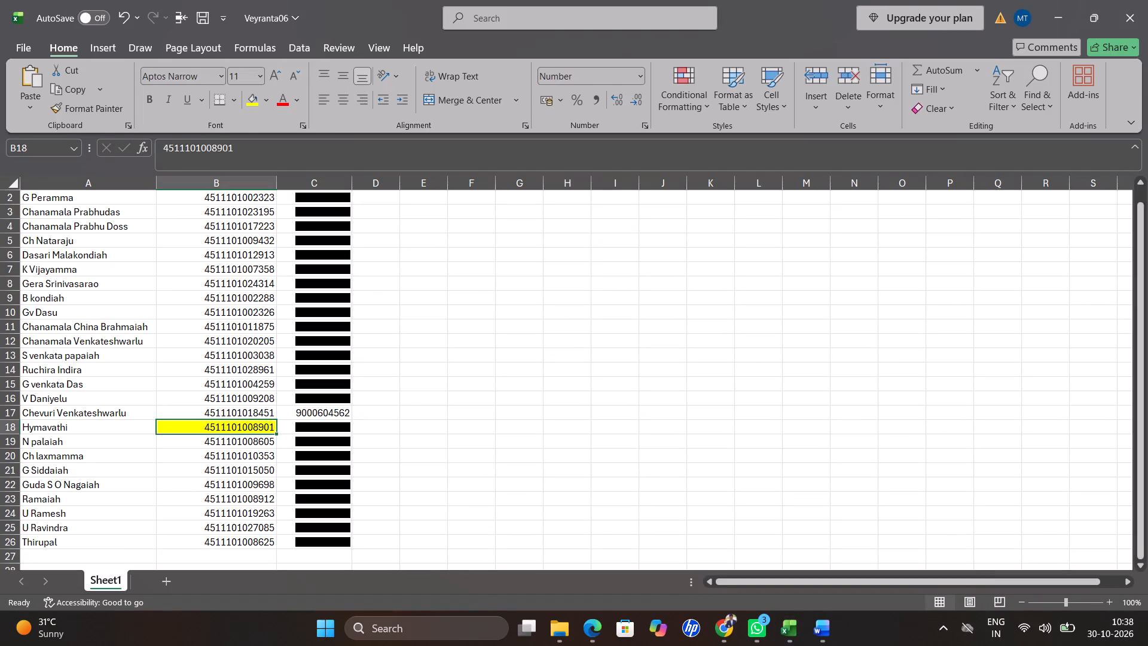
{"action": "key", "text": "Up"}
{"action": "key", "text": "Up"}
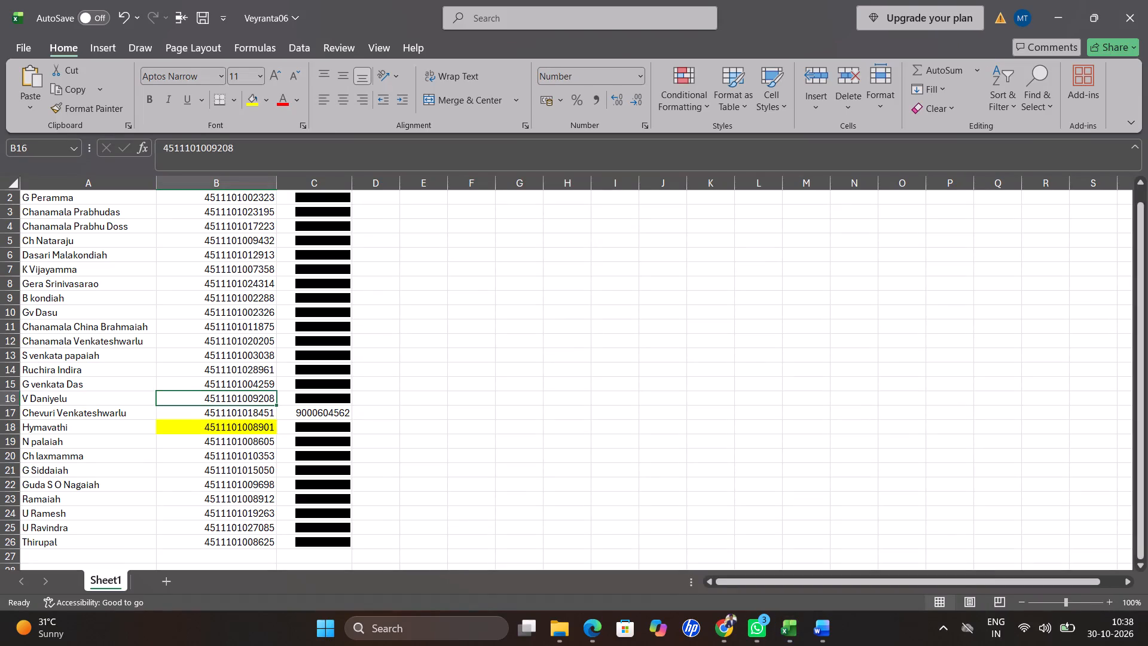
{"action": "left_click", "coordinate": [251, 101]}
Copy the consumer number in row 20 of Veyranta06 and try to find that consumer for a new SUNGRACE installation.
{"action": "key", "text": "Down"}
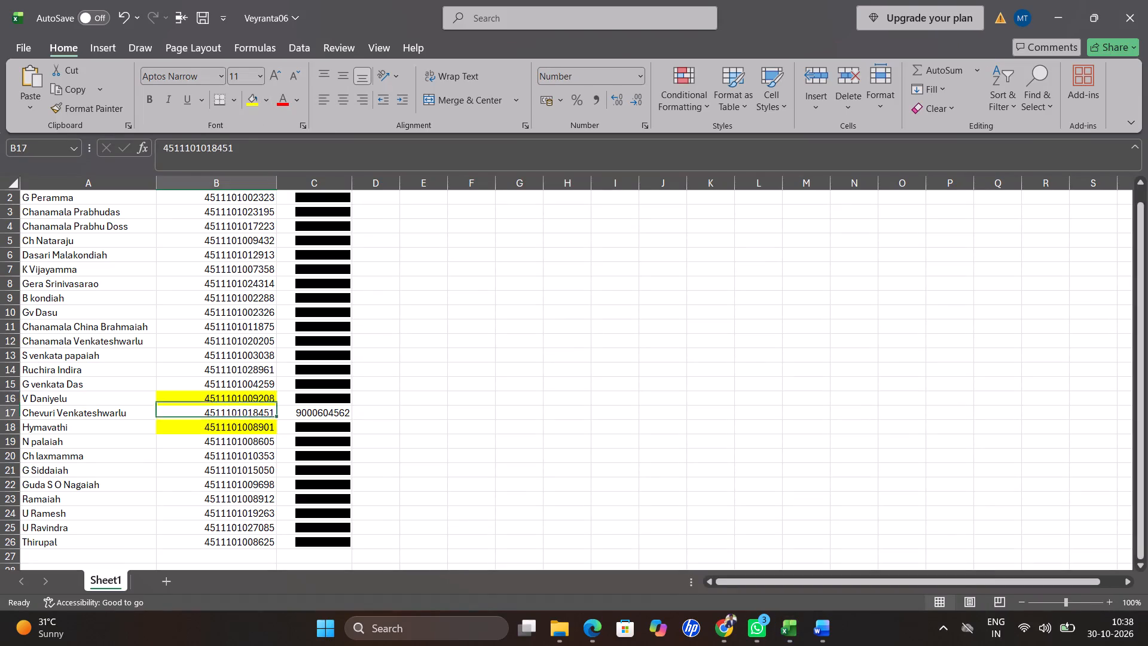
{"action": "key", "text": "Down"}
{"action": "key", "text": "Down"}
{"action": "key", "text": "Down"}
{"action": "key", "text": "ctrl+c"}
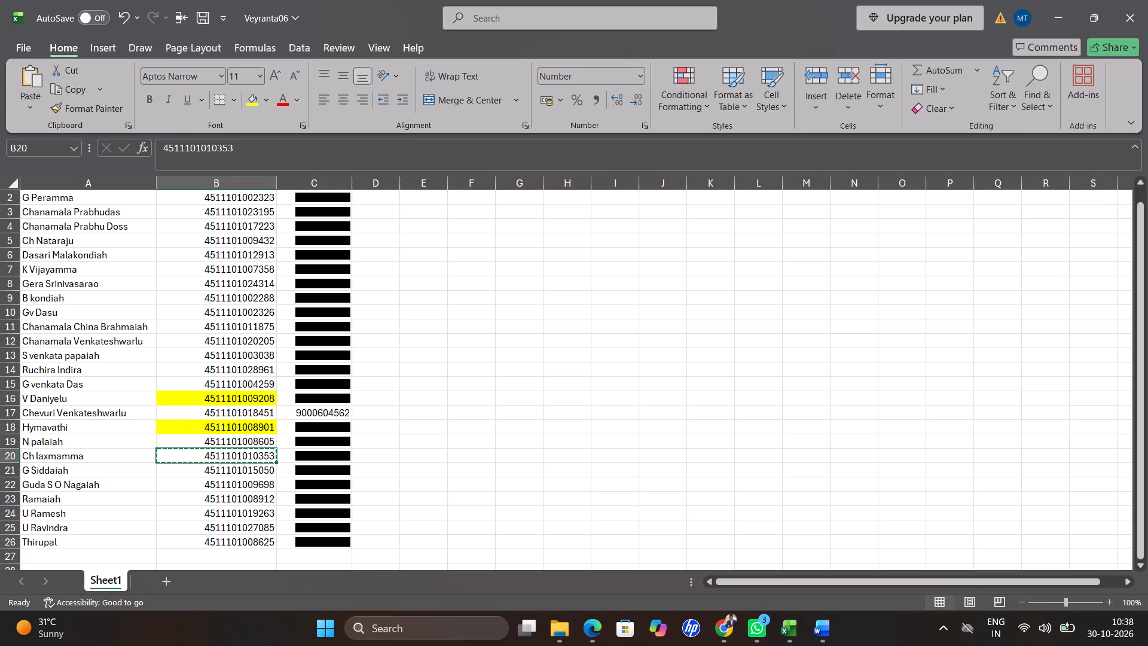
{"action": "left_click", "coordinate": [729, 559]}
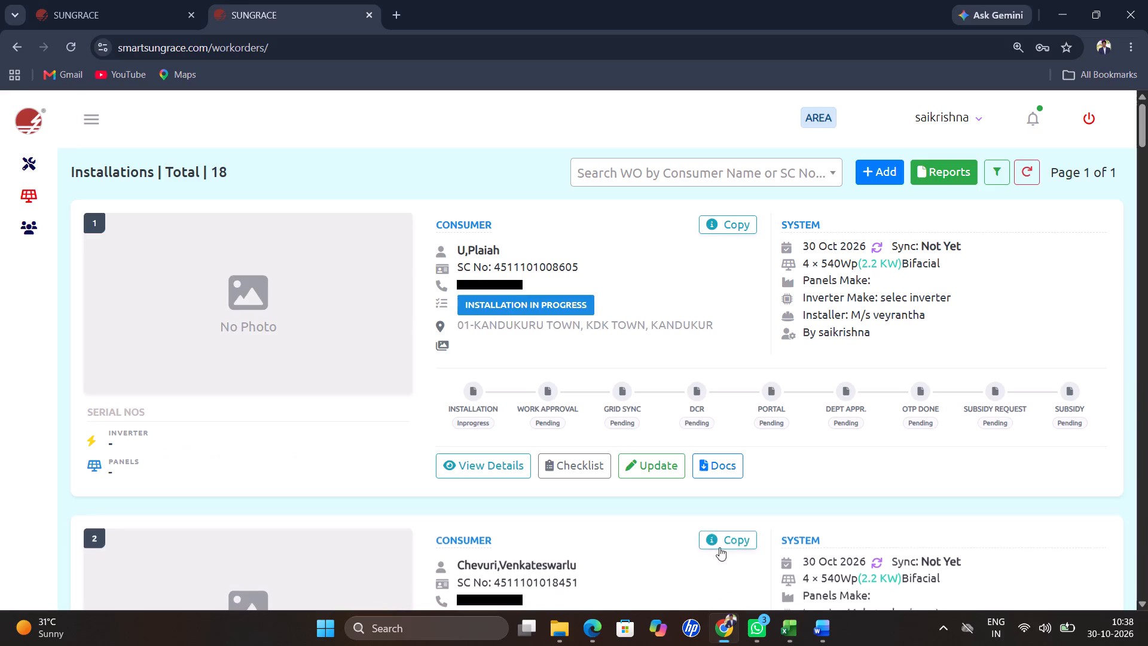
{"action": "left_click", "coordinate": [874, 169]}
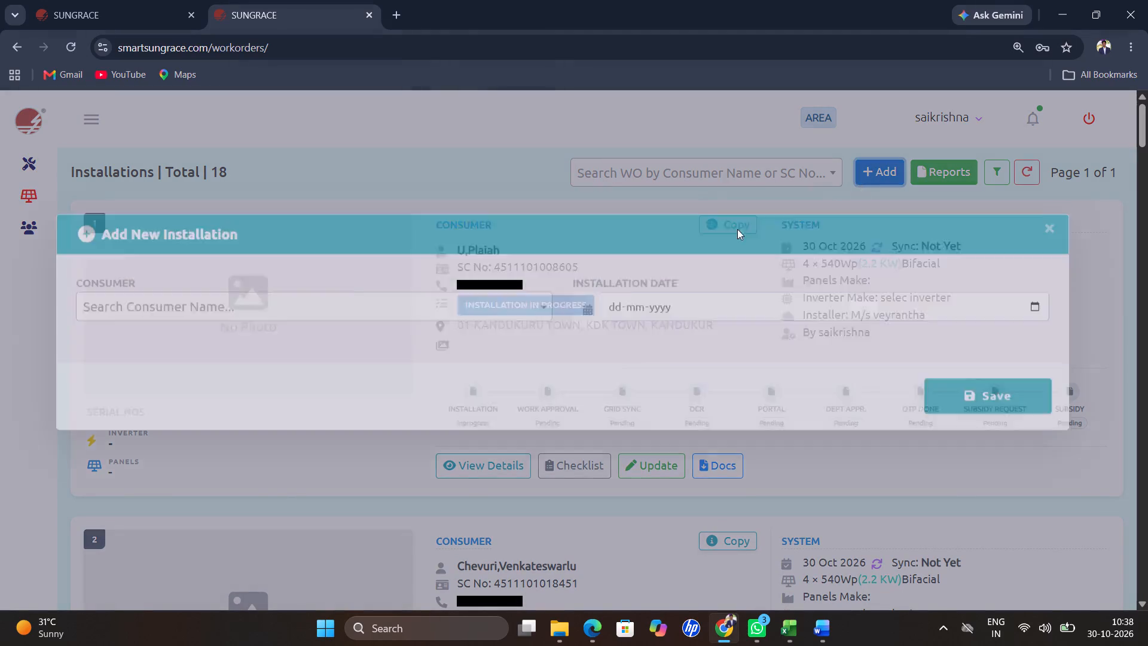
{"action": "left_click", "coordinate": [353, 336]}
{"action": "key", "text": "ctrl+v"}
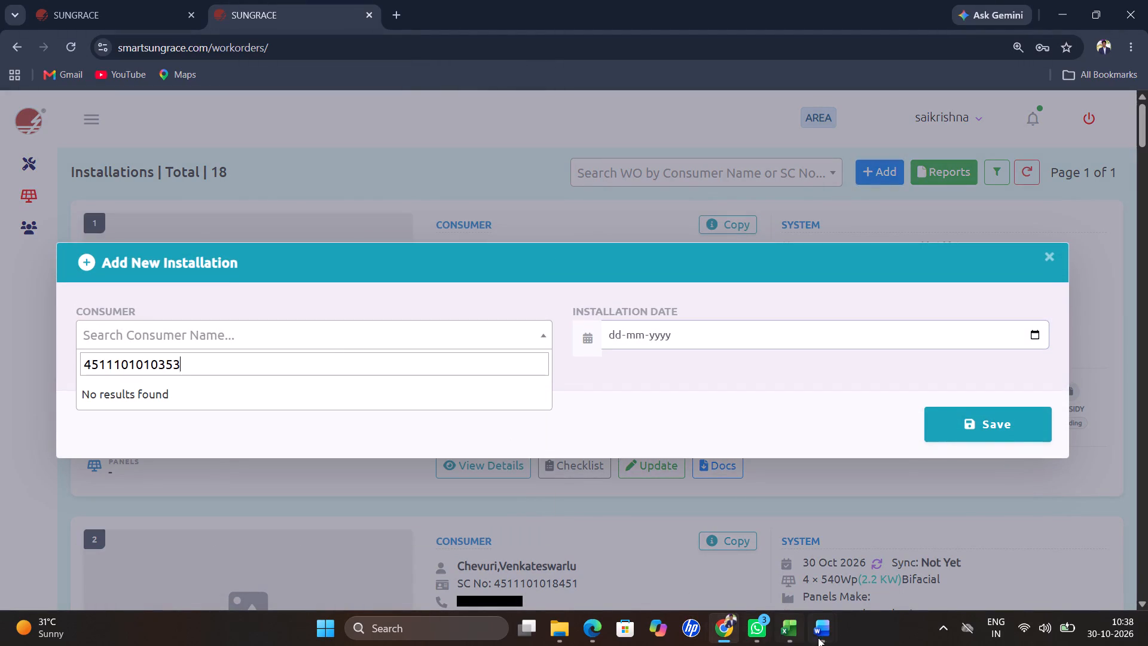
Switch to Veyranta06 in Excel and highlight the consumer number in cell B20 with yellow fill.
{"action": "left_click", "coordinate": [794, 571]}
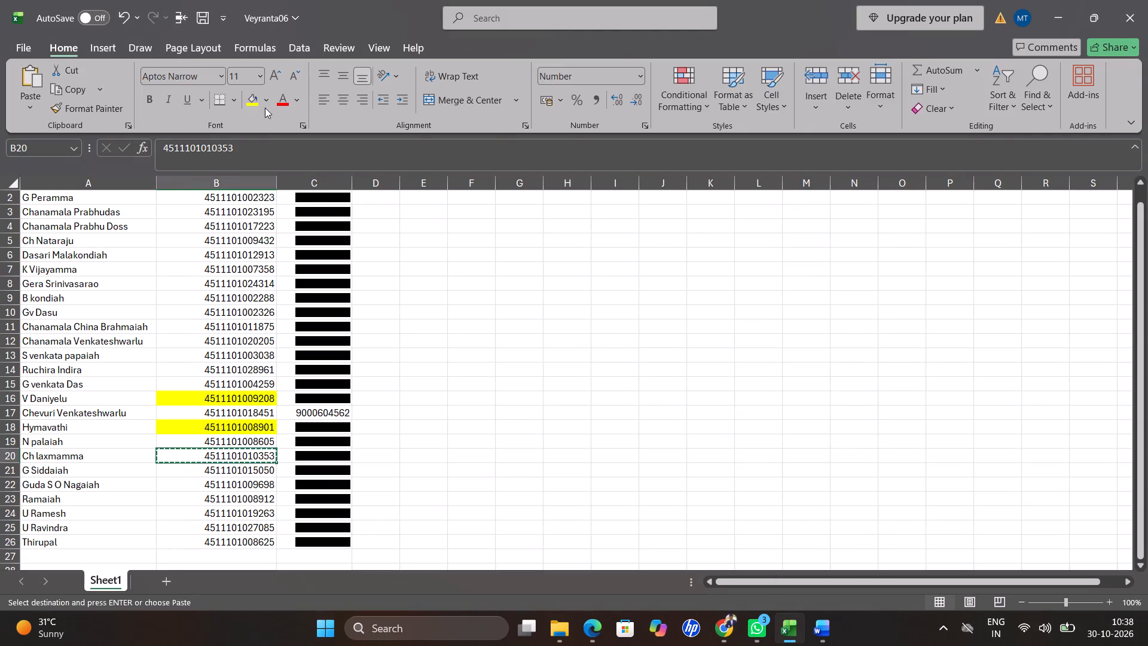
{"action": "left_click", "coordinate": [251, 104]}
Copy the consumer number in row 21 of Veyranta06 and search for that consumer in the new SUNGRACE installation.
{"action": "key", "text": "Down"}
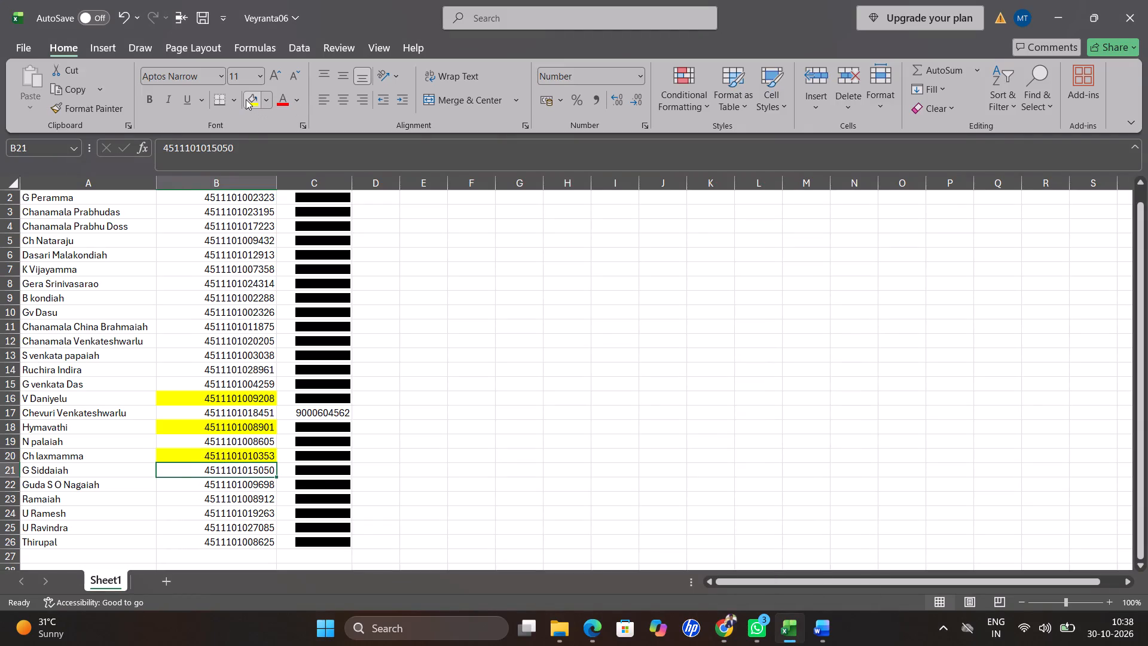
{"action": "key", "text": "ctrl+c"}
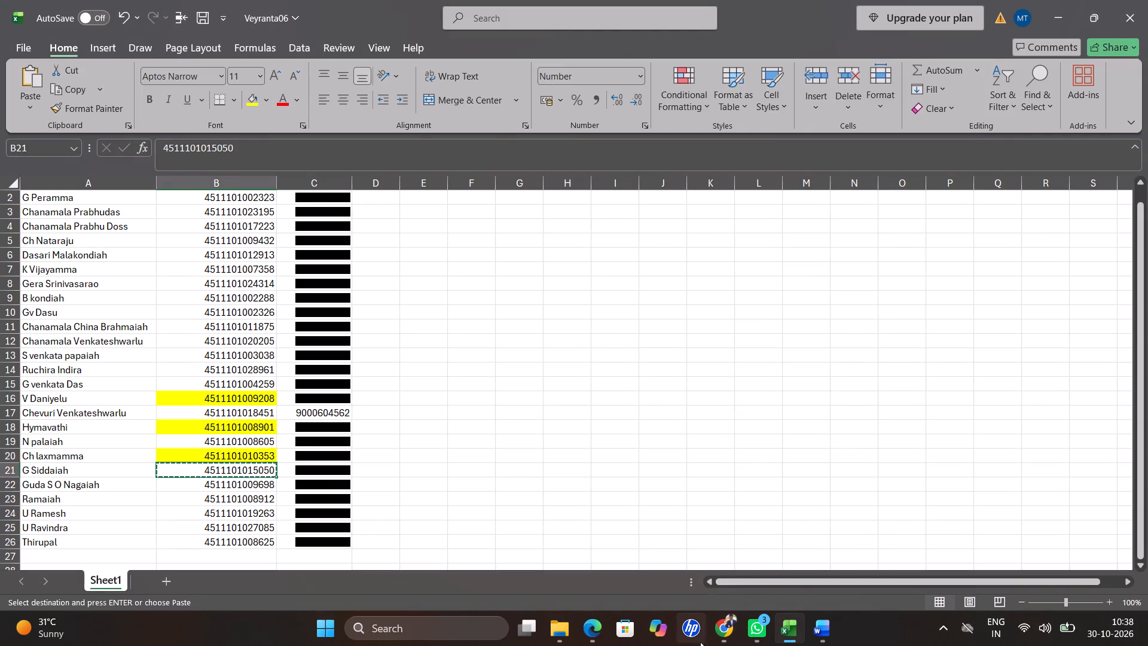
{"action": "left_click_drag", "start_coordinate": [716, 547], "coordinate": [720, 553]}
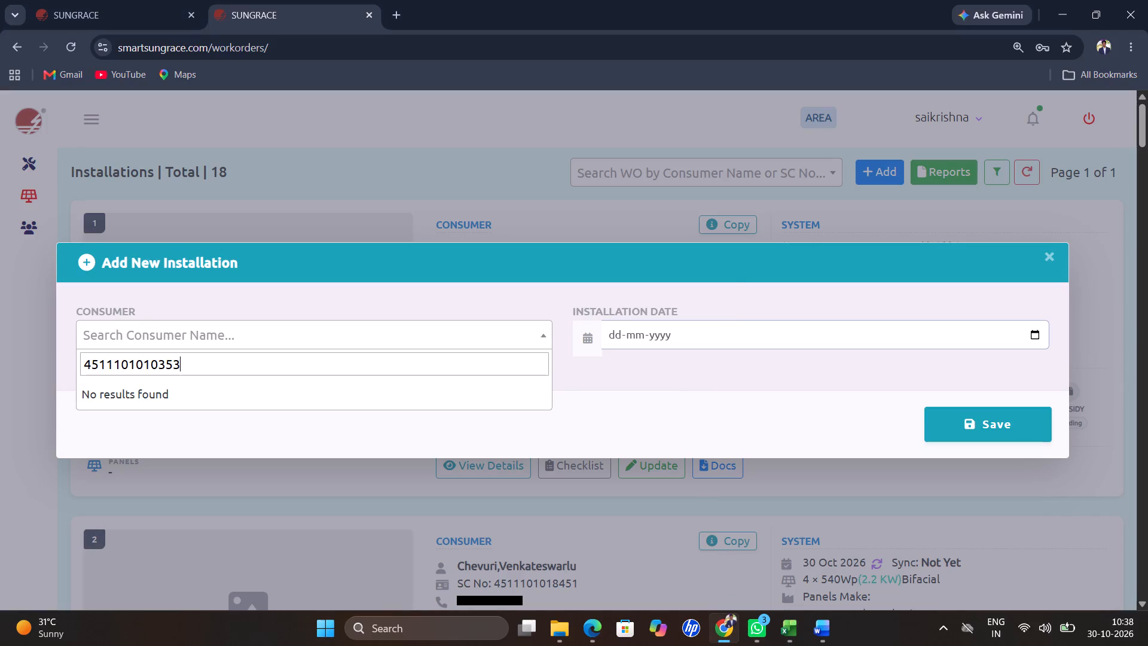
{"action": "key", "text": "BackSpace"}
{"action": "key", "text": "BackSpace"}
{"action": "key", "text": "BackSpace"}
{"action": "key", "text": "BackSpace"}
{"action": "key", "text": "BackSpace"}
{"action": "key", "text": "BackSpace"}
{"action": "key", "text": "BackSpace"}
{"action": "key", "text": "BackSpace"}
{"action": "key", "text": "BackSpace"}
{"action": "key", "text": "BackSpace"}
{"action": "key", "text": "BackSpace"}
{"action": "key", "text": "BackSpace"}
{"action": "key", "text": "BackSpace"}
{"action": "key", "text": "BackSpace"}
{"action": "key", "text": "BackSpace"}
{"action": "key", "text": "BackSpace"}
{"action": "key", "text": "BackSpace"}
{"action": "key", "text": "BackSpace"}
{"action": "key", "text": "BackSpace"}
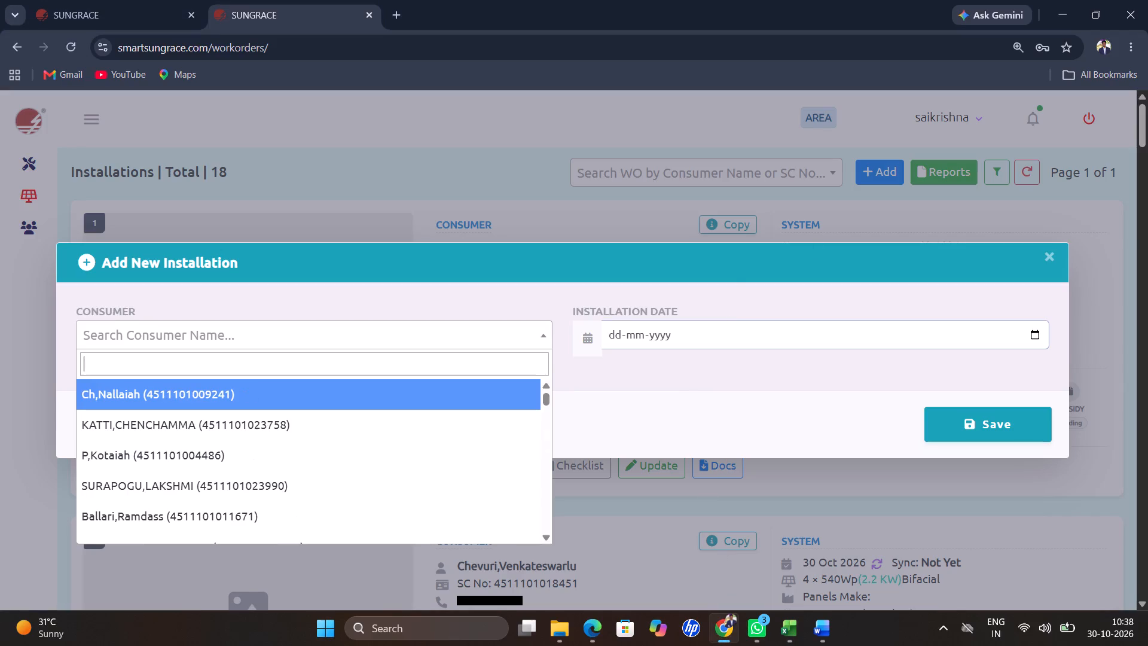
{"action": "key", "text": "ctrl+v"}
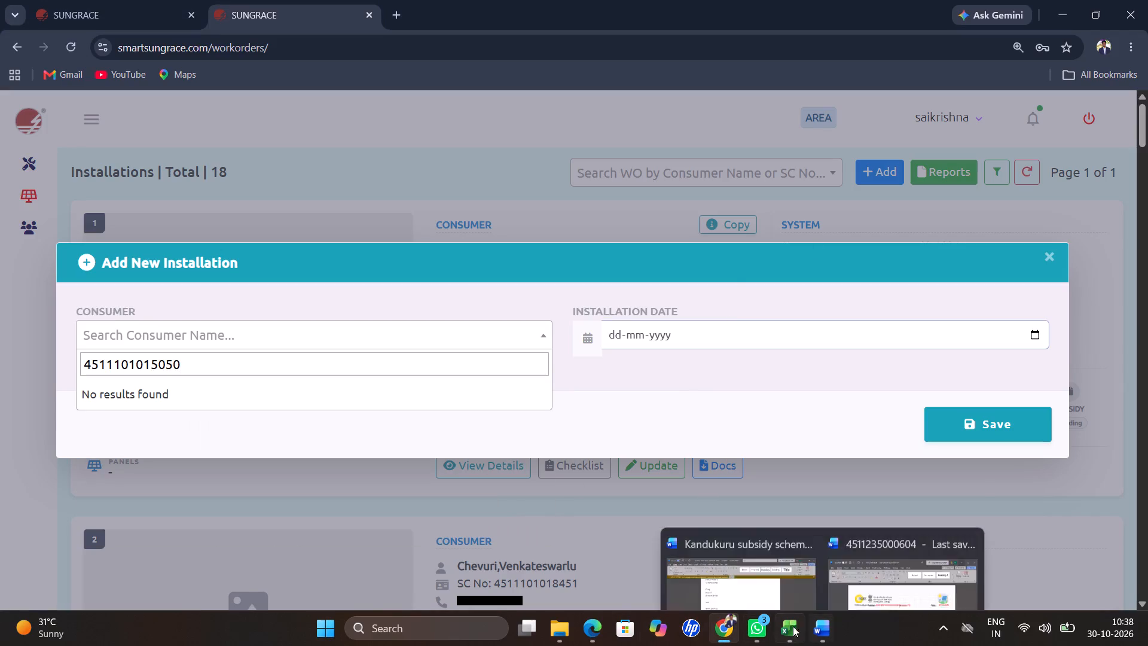
Return to Veyranta06 and highlight the consumer number in cell B21 with yellow fill.
{"action": "left_click", "coordinate": [779, 574]}
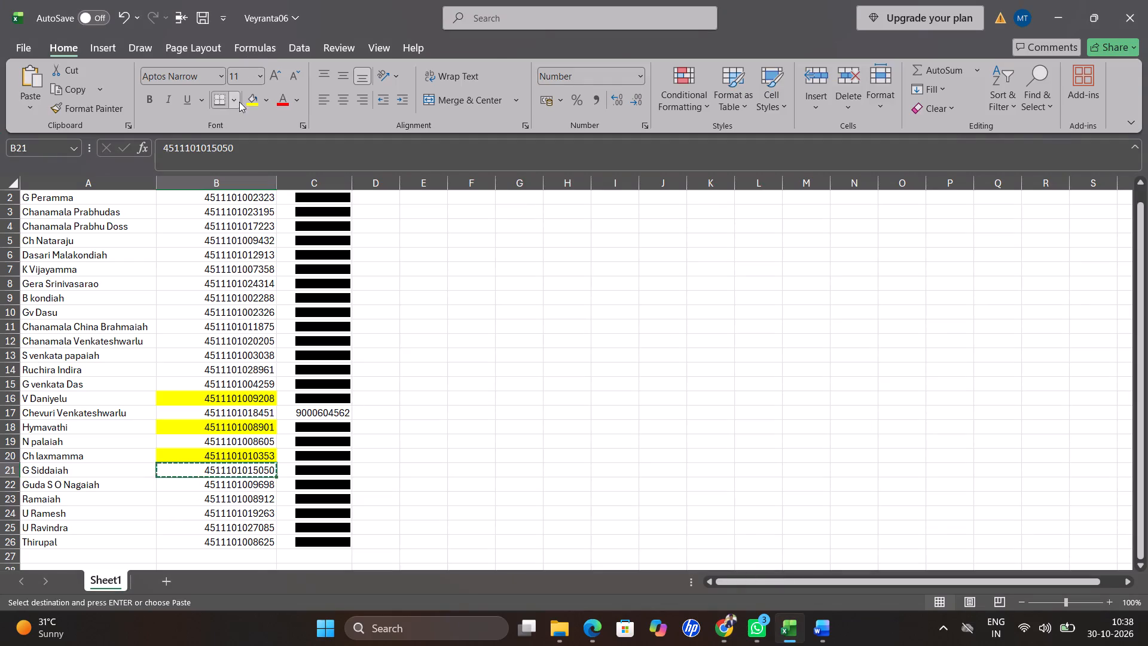
{"action": "left_click", "coordinate": [253, 95]}
Copy the consumer number in row 22 of Veyranta06 and add that consumer's SUNGRACE installation dated 30-10-2026.
{"action": "key", "text": "Down"}
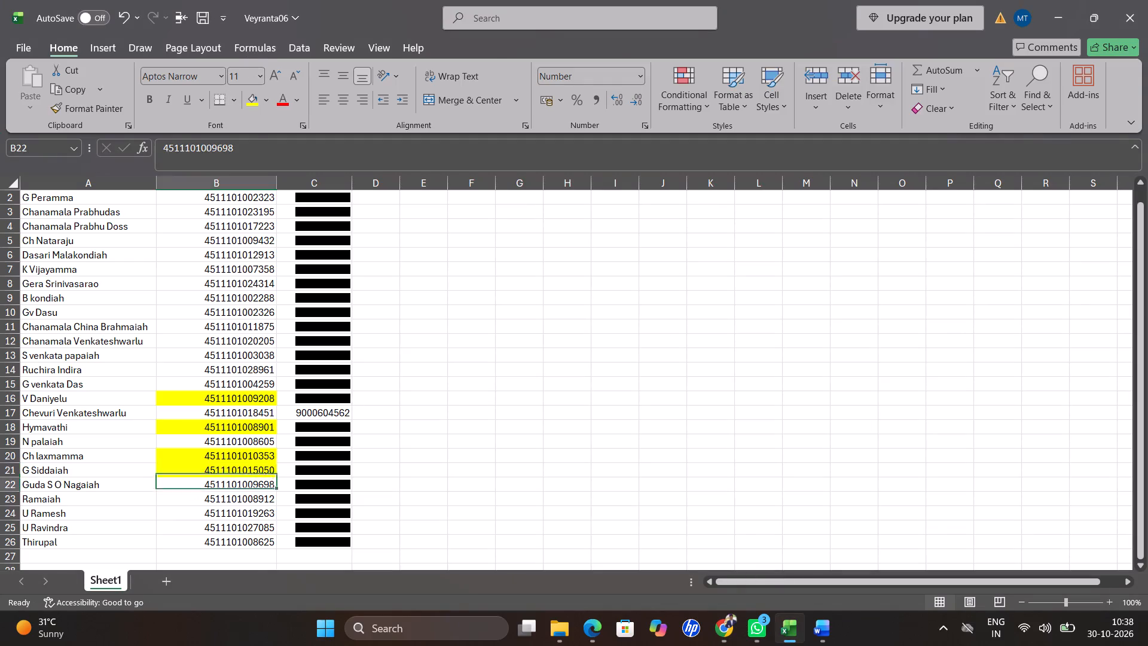
{"action": "key", "text": "ctrl+c"}
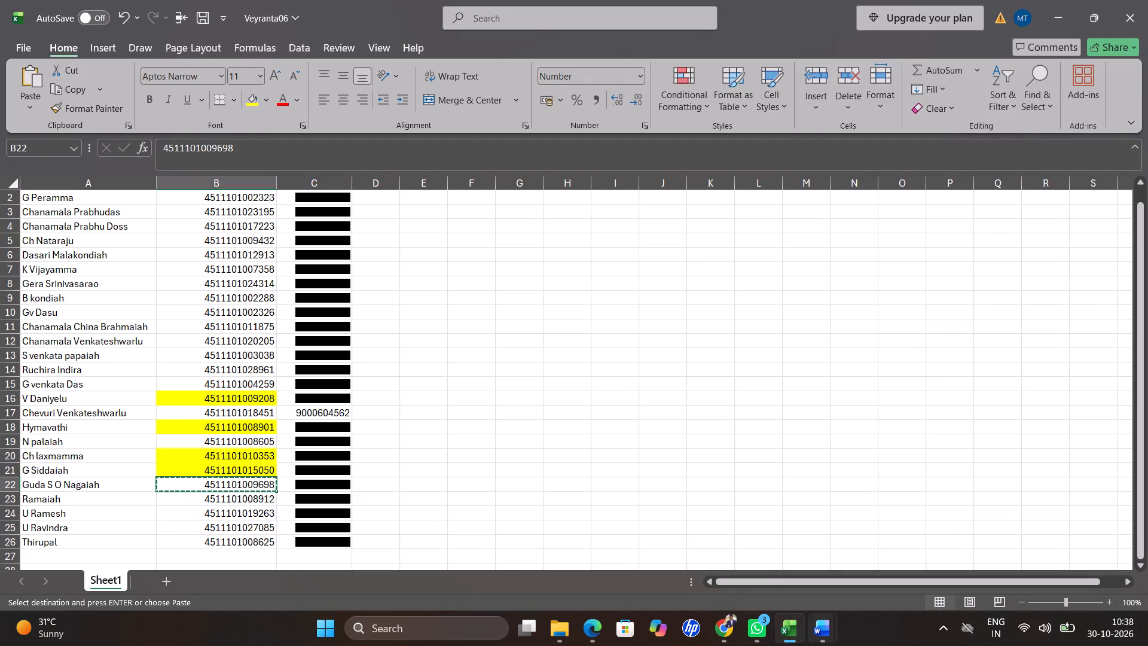
{"action": "left_click", "coordinate": [734, 587]}
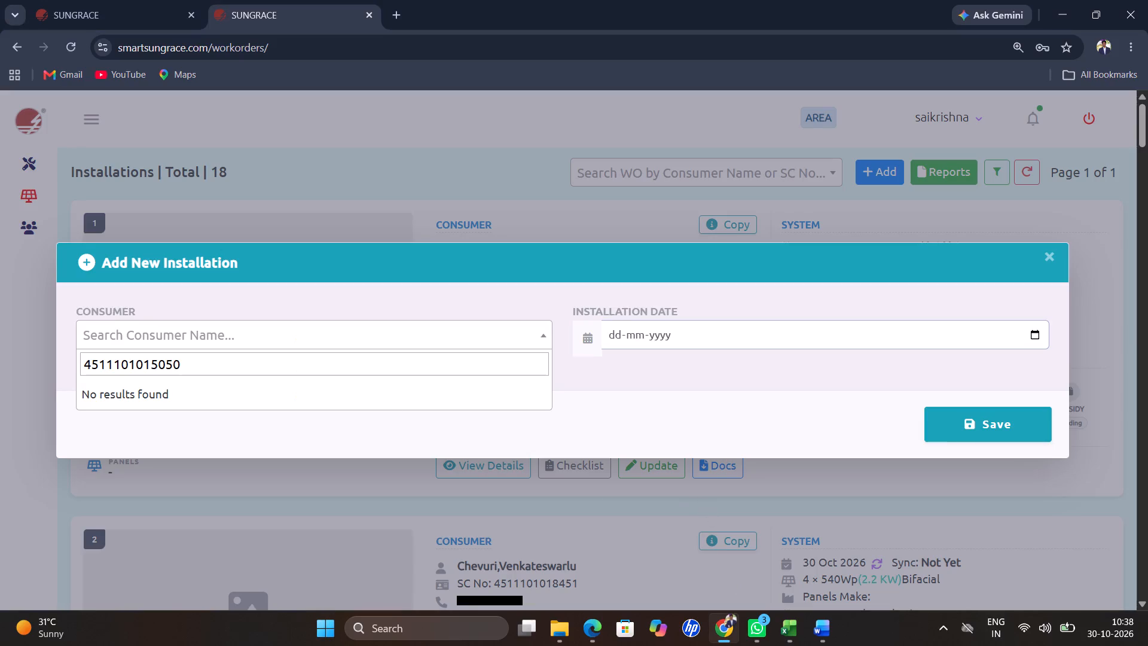
{"action": "key", "text": "BackSpace"}
{"action": "key", "text": "BackSpace"}
{"action": "key", "text": "BackSpace"}
{"action": "key", "text": "BackSpace"}
{"action": "key", "text": "BackSpace"}
{"action": "key", "text": "BackSpace"}
{"action": "key", "text": "BackSpace"}
{"action": "key", "text": "BackSpace"}
{"action": "key", "text": "BackSpace"}
{"action": "key", "text": "BackSpace"}
{"action": "key", "text": "BackSpace"}
{"action": "key", "text": "BackSpace"}
{"action": "key", "text": "BackSpace"}
{"action": "key", "text": "BackSpace"}
{"action": "key", "text": "BackSpace"}
{"action": "key", "text": "BackSpace"}
{"action": "key", "text": "BackSpace"}
{"action": "key", "text": "BackSpace"}
{"action": "key", "text": "ctrl+v"}
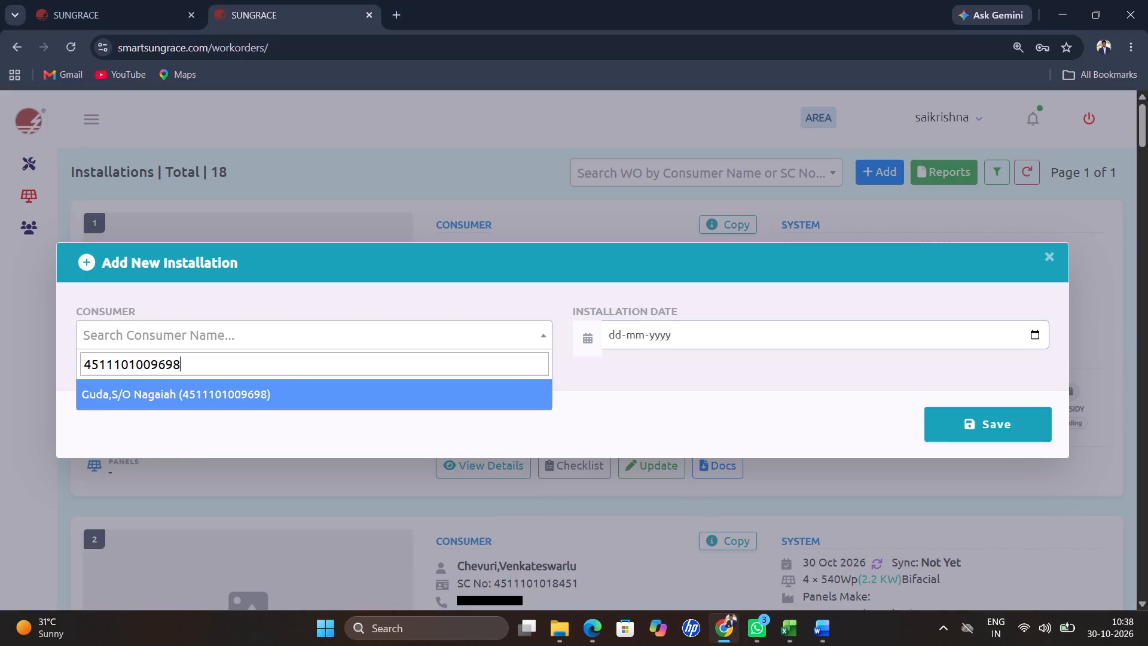
{"action": "left_click", "coordinate": [425, 402]}
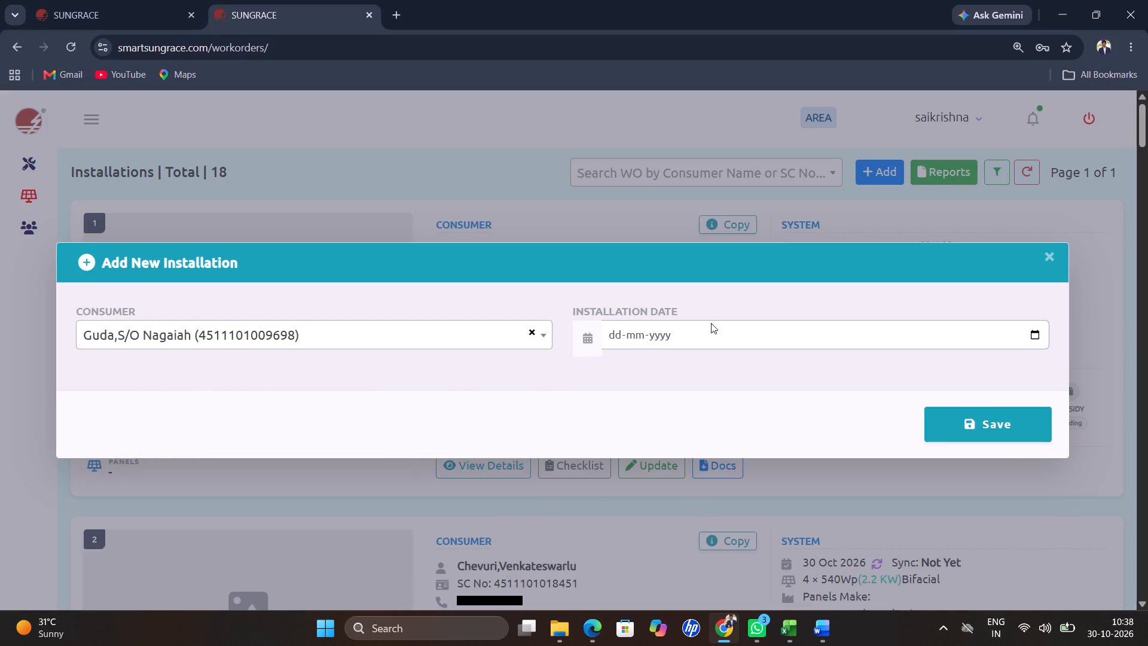
{"action": "left_click", "coordinate": [1031, 333]}
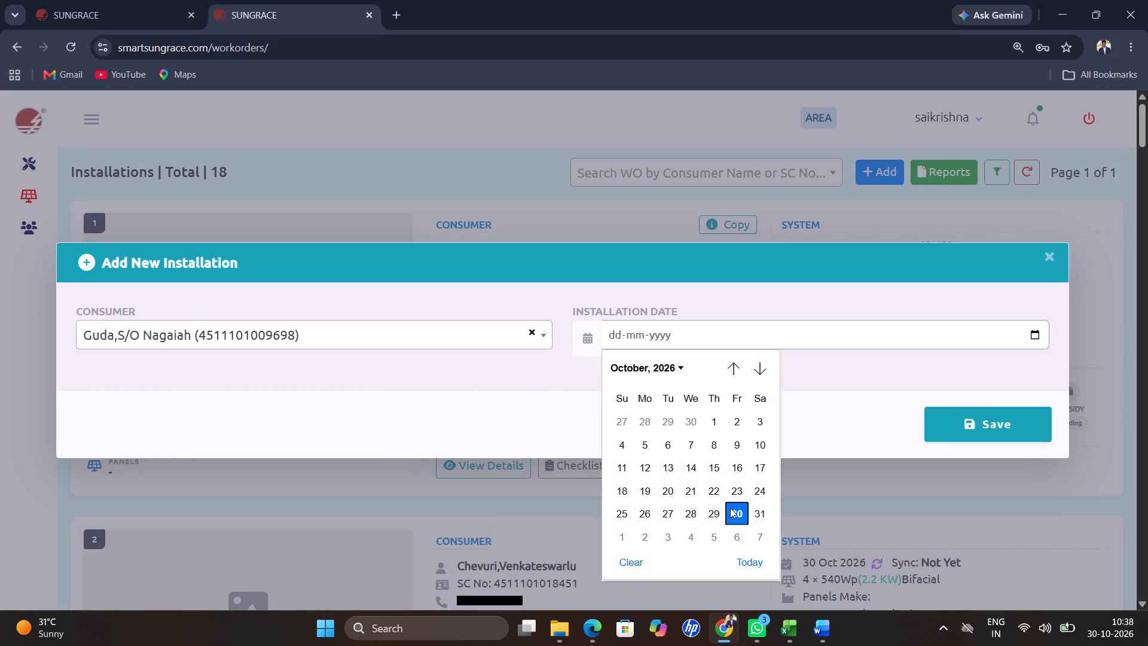
{"action": "left_click", "coordinate": [731, 510]}
{"action": "left_click", "coordinate": [1005, 420]}
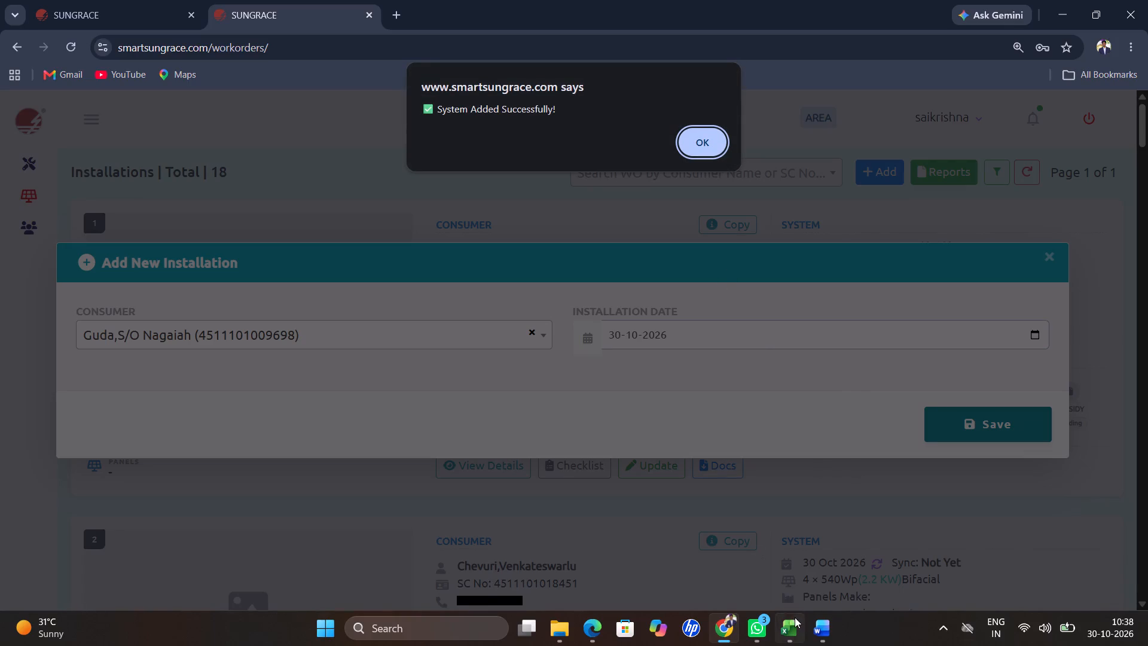
Copy the consumer number in row 23 of Veyranta06 and add that consumer's SUNGRACE installation dated 30-10-2026.
{"action": "left_click", "coordinate": [787, 532]}
{"action": "key", "text": "Down"}
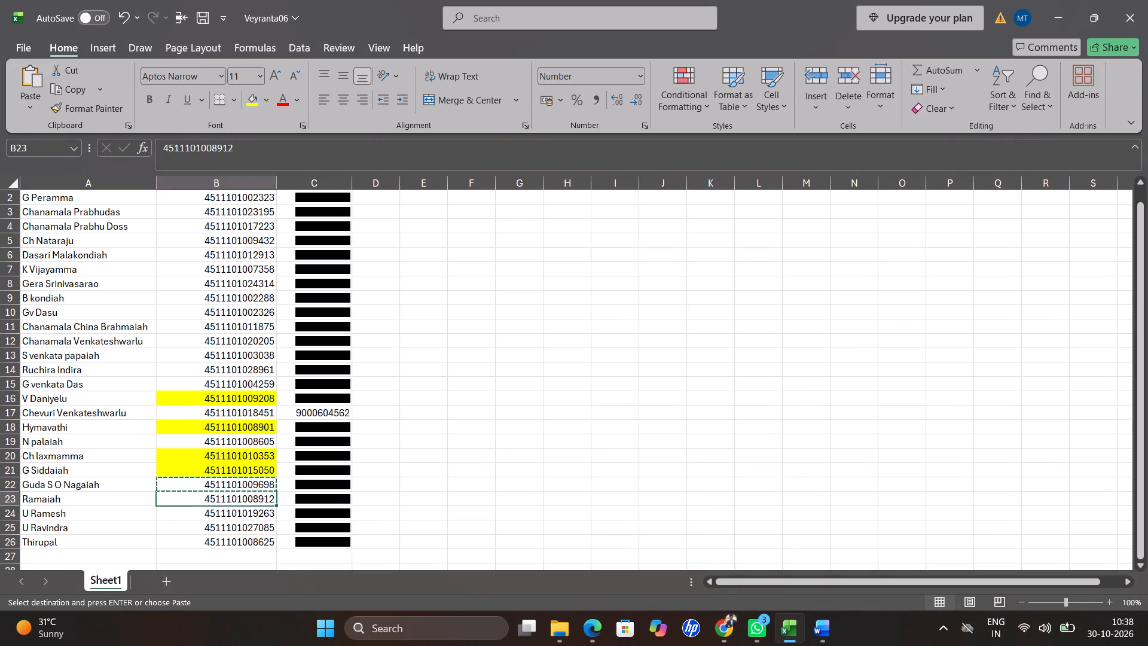
{"action": "key", "text": "ctrl+c"}
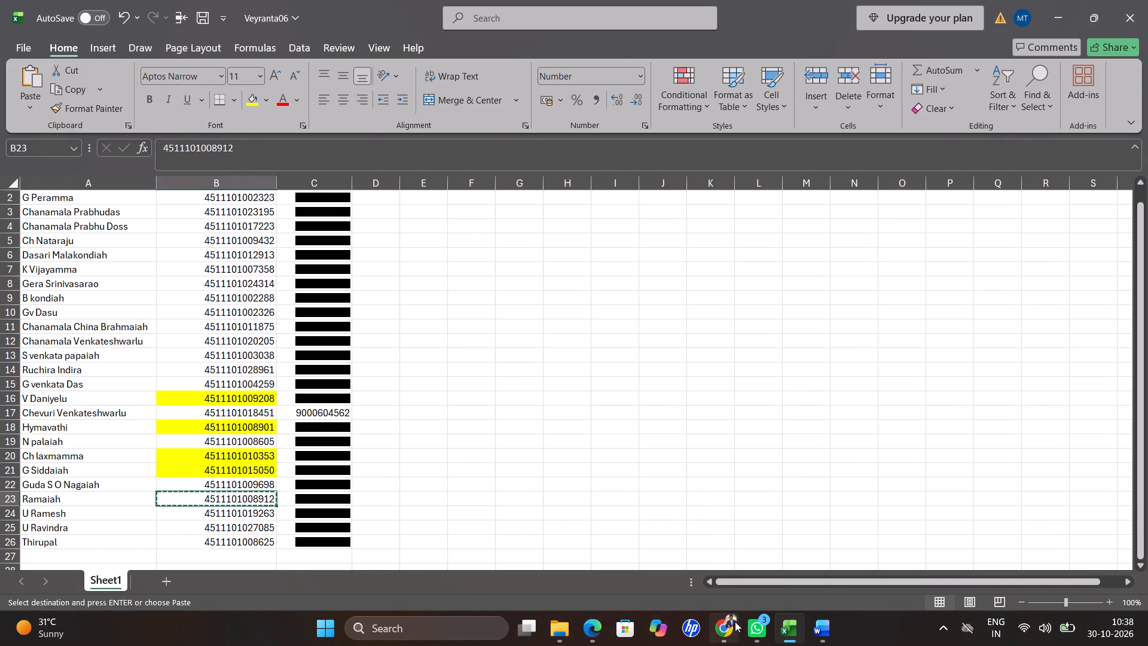
{"action": "left_click_drag", "start_coordinate": [758, 530], "coordinate": [759, 544]}
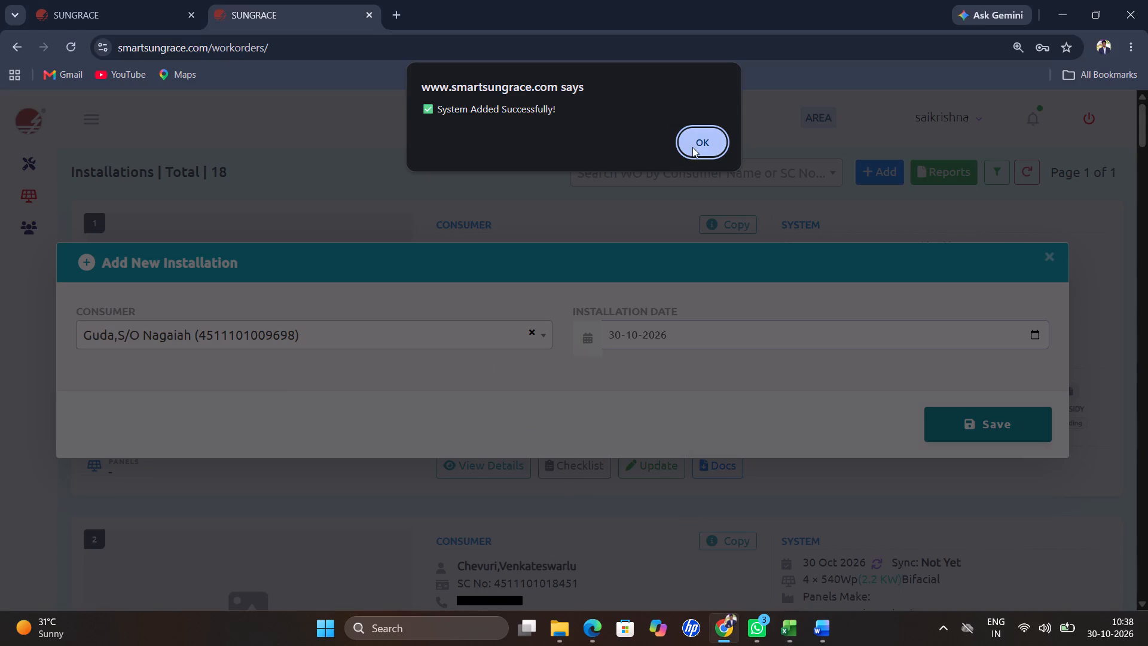
{"action": "left_click", "coordinate": [692, 147]}
{"action": "left_click", "coordinate": [698, 158]}
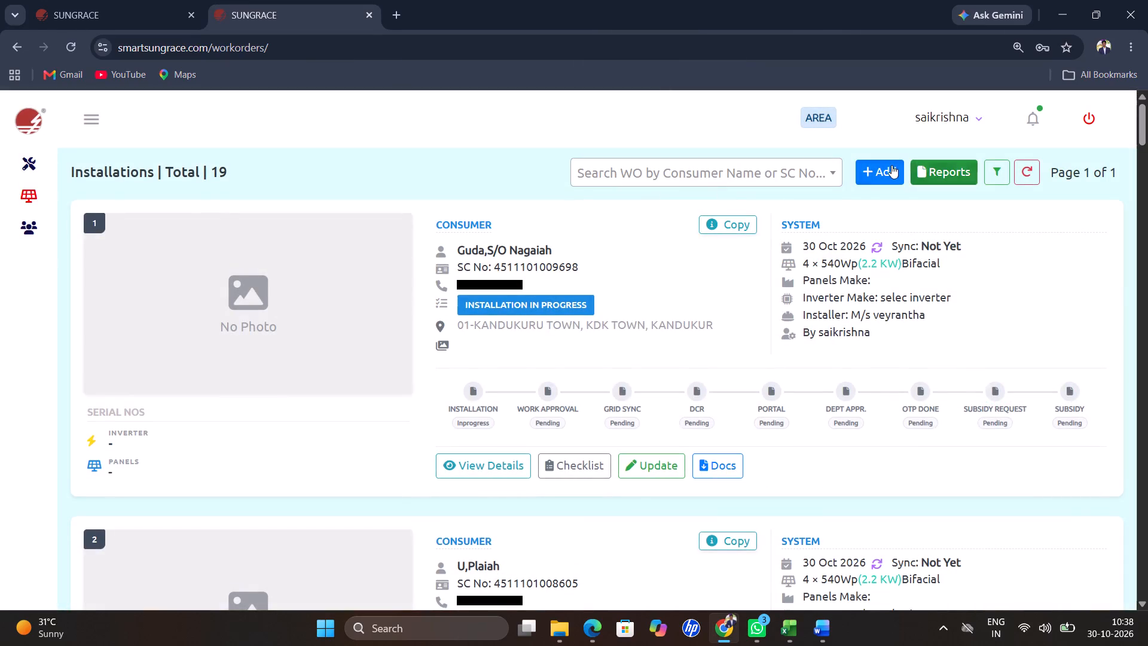
{"action": "left_click", "coordinate": [871, 171]}
{"action": "left_click", "coordinate": [298, 330]}
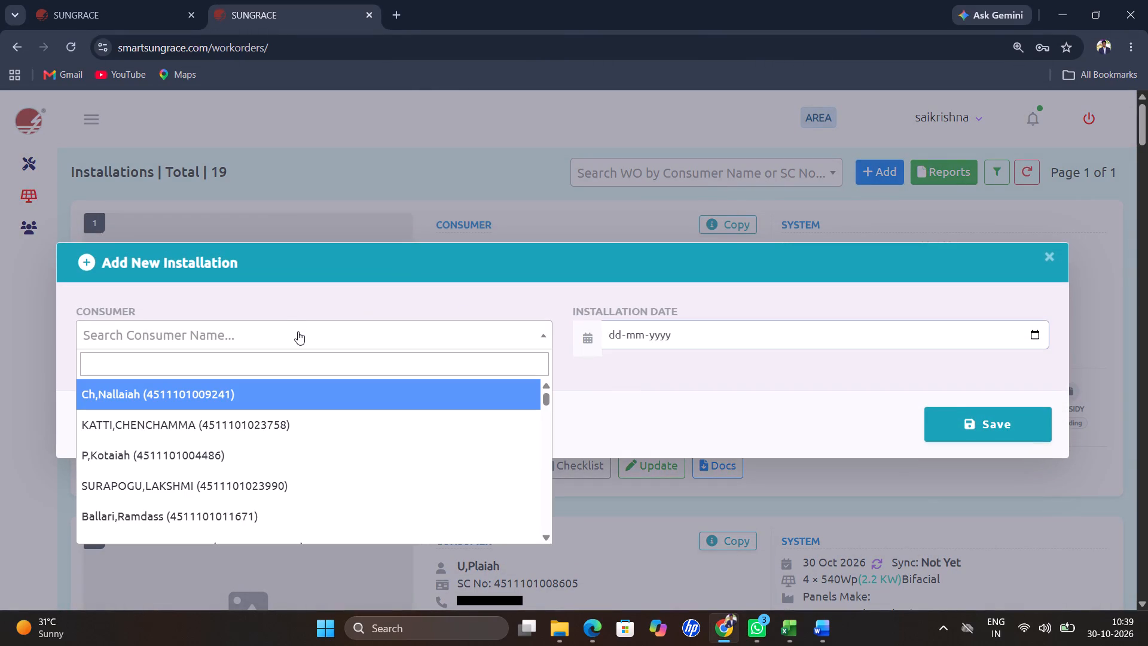
{"action": "key", "text": "ctrl+v"}
{"action": "key", "text": "Return"}
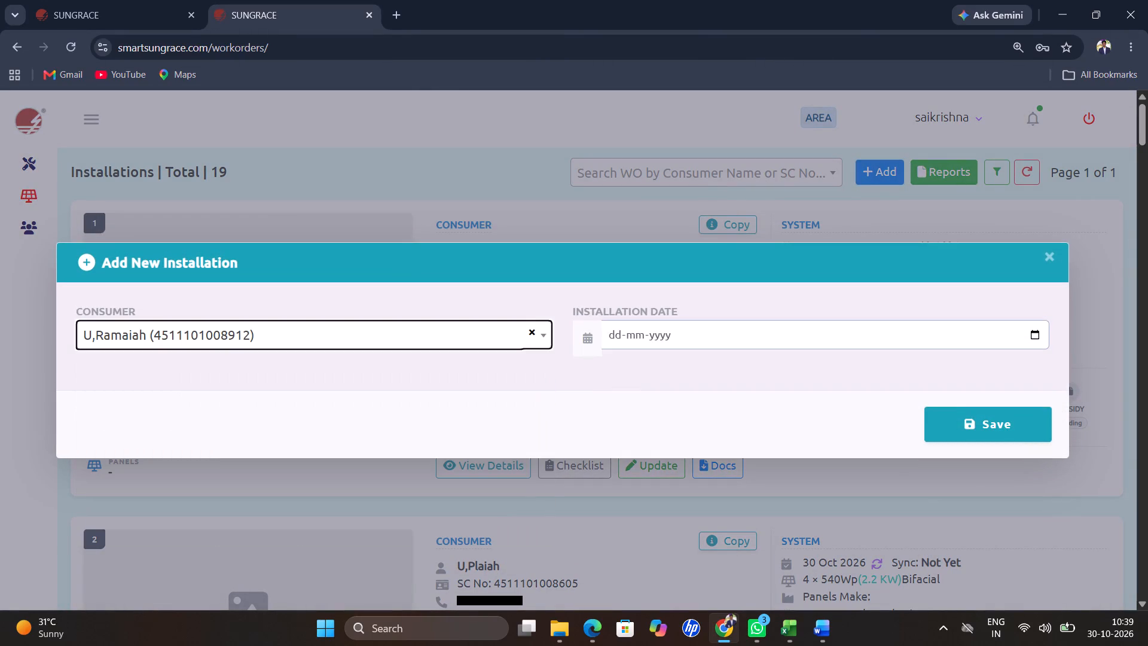
{"action": "left_click", "coordinate": [1039, 333]}
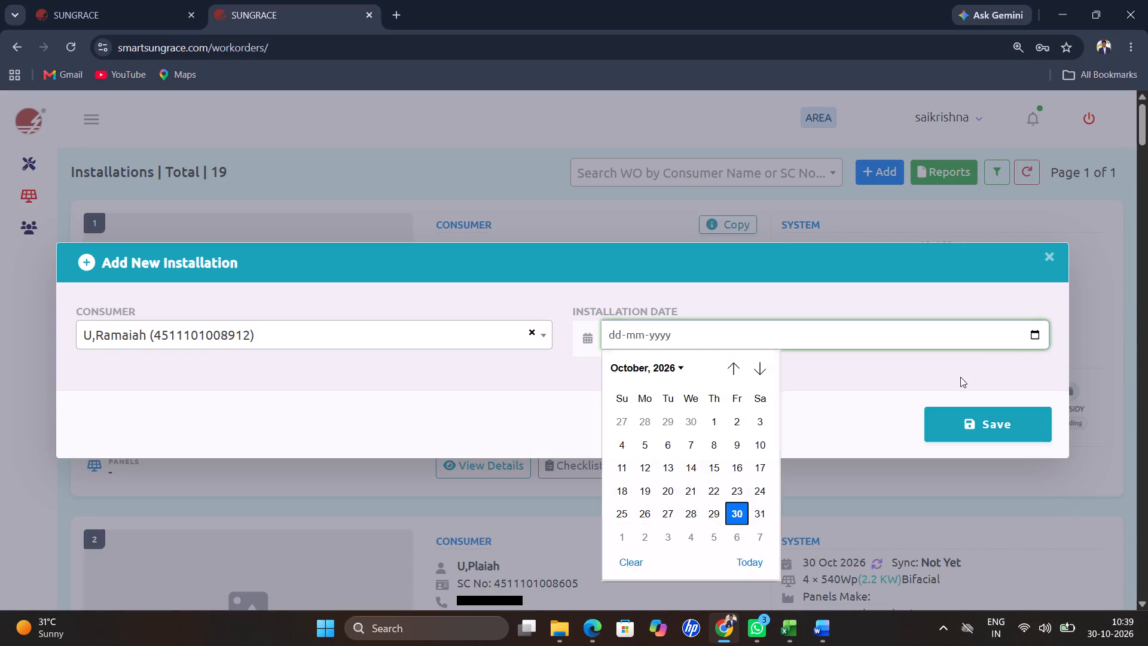
{"action": "left_click", "coordinate": [734, 511]}
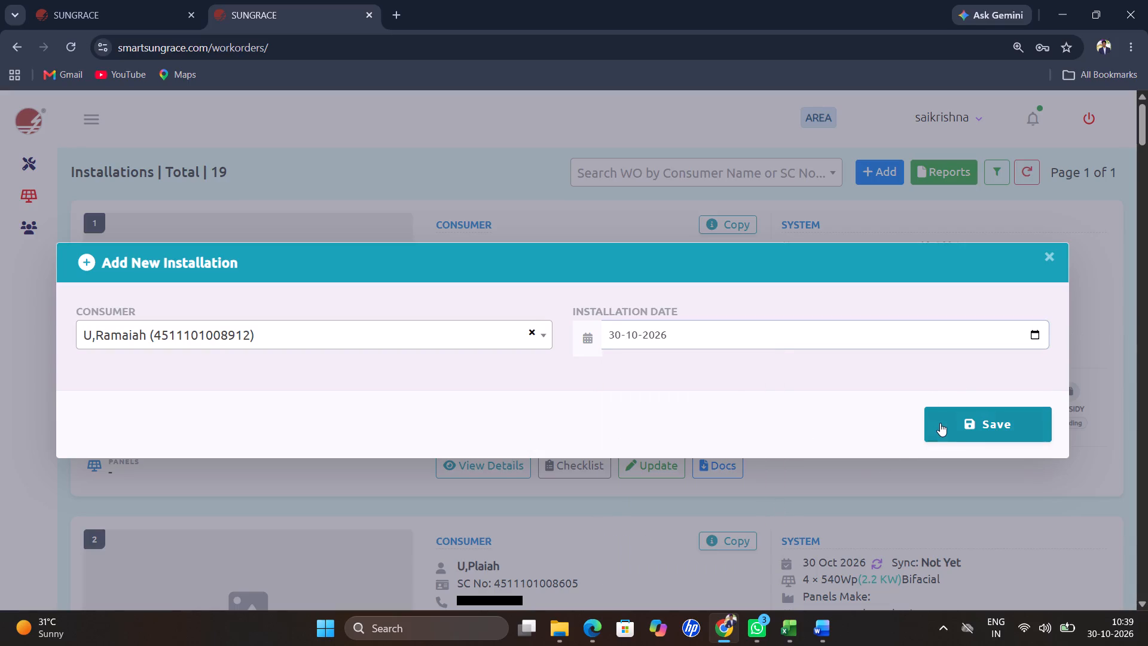
{"action": "left_click", "coordinate": [948, 420]}
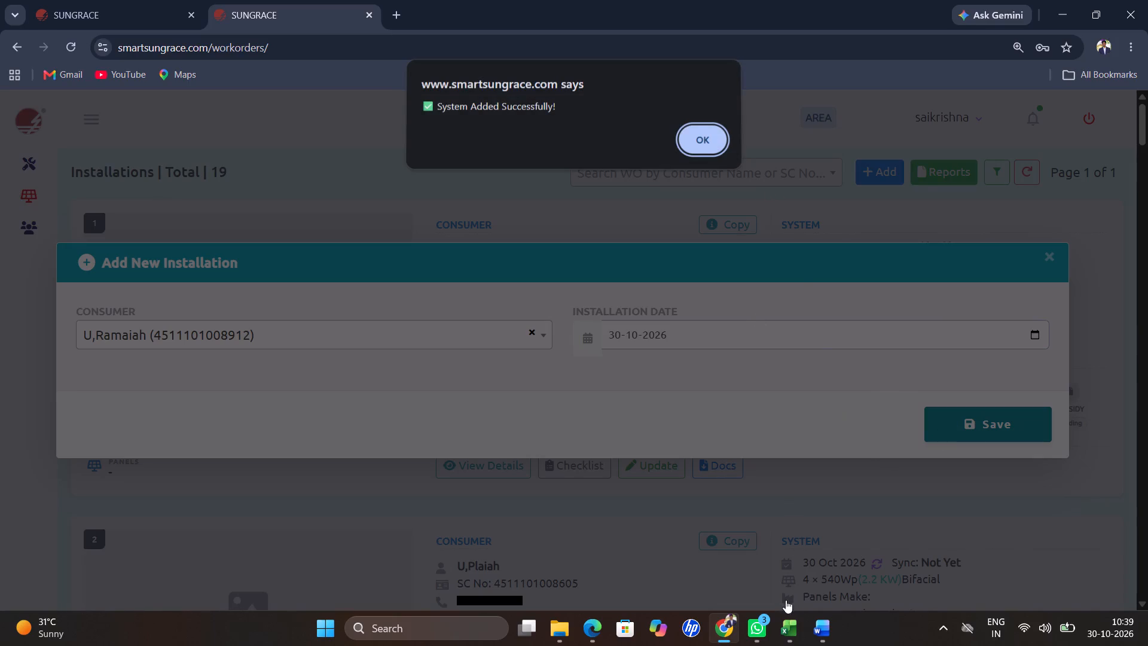
Copy the consumer number in row 24 of Veyranta06 and add that consumer's SUNGRACE installation dated 30-10-2026.
{"action": "left_click", "coordinate": [774, 565]}
{"action": "key", "text": "Down"}
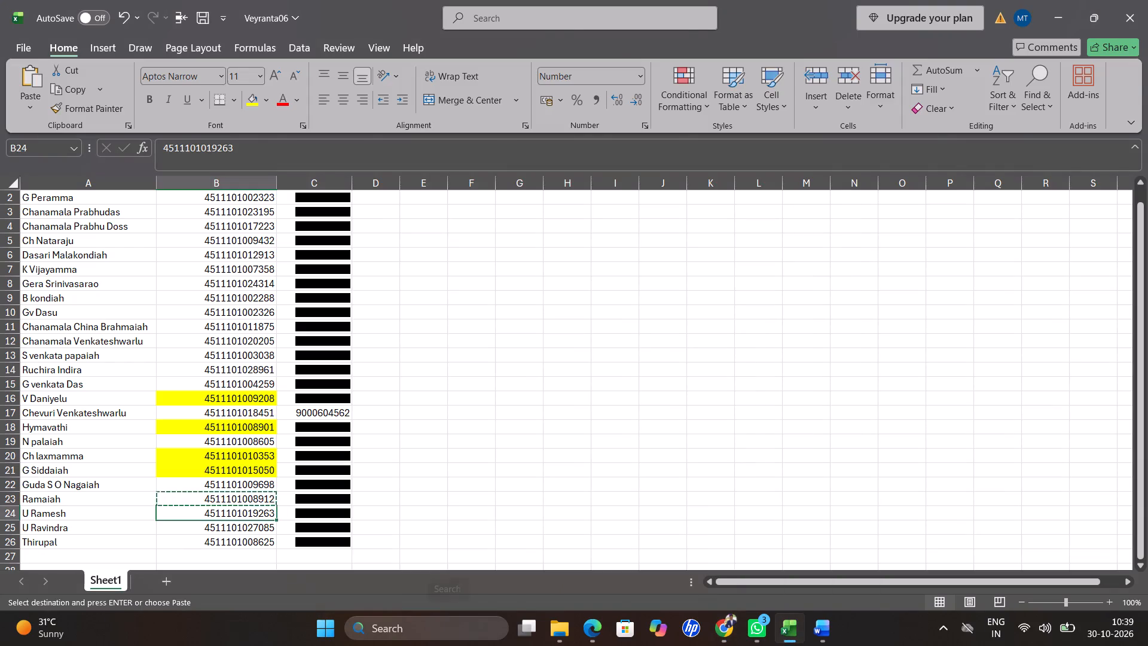
{"action": "key", "text": "ctrl+c"}
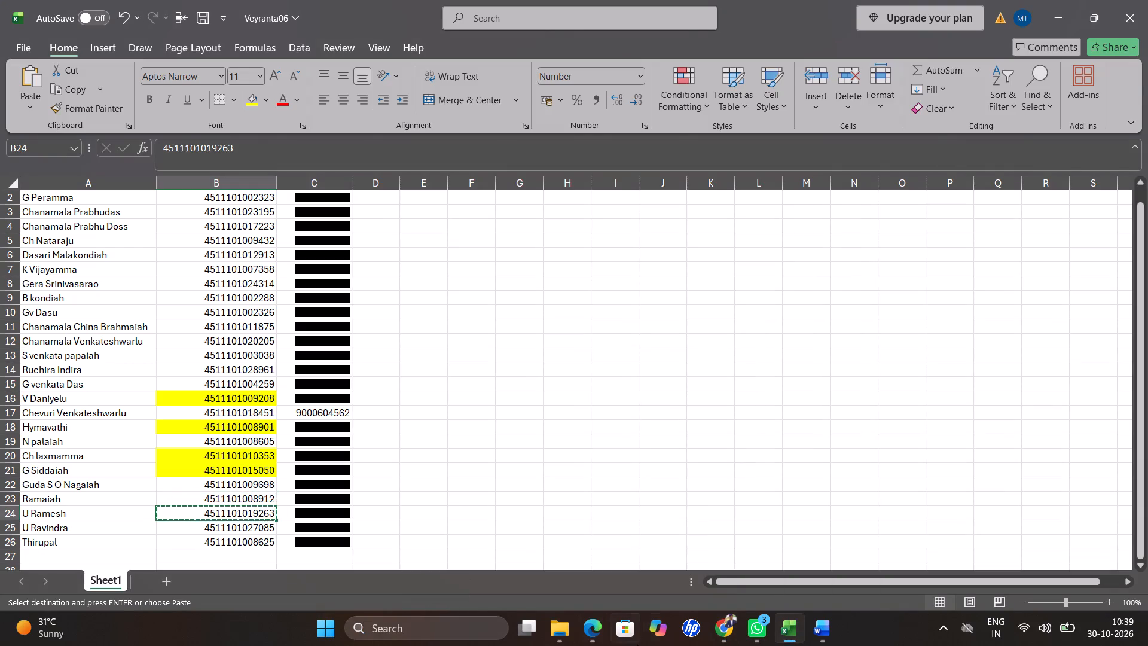
{"action": "left_click", "coordinate": [744, 557]}
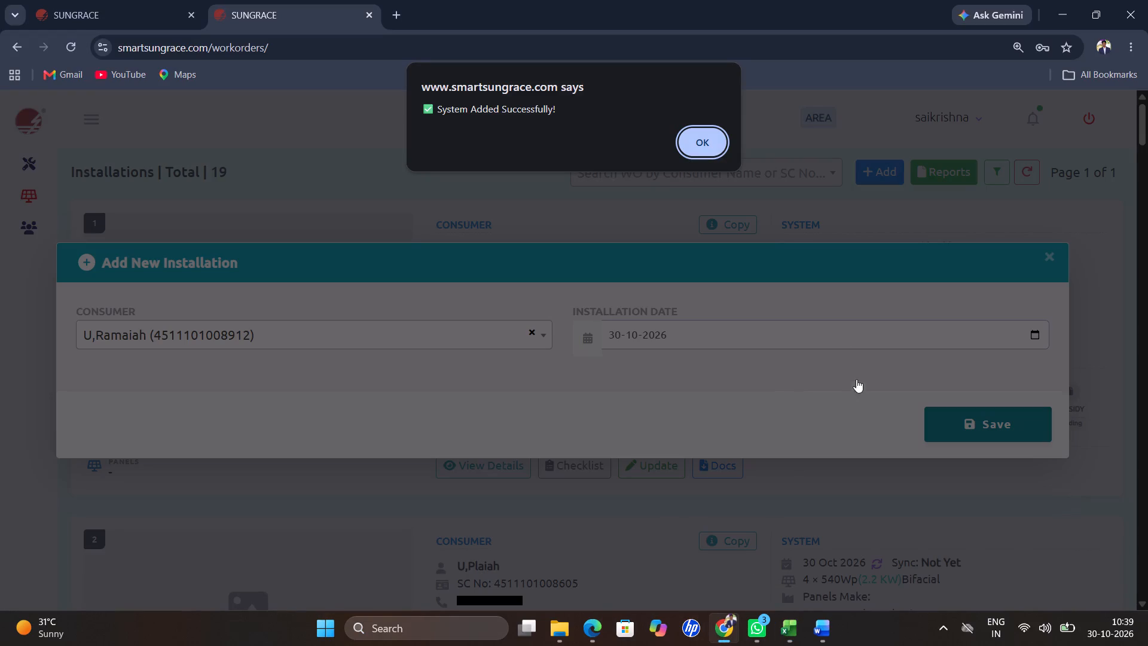
{"action": "left_click", "coordinate": [706, 138]}
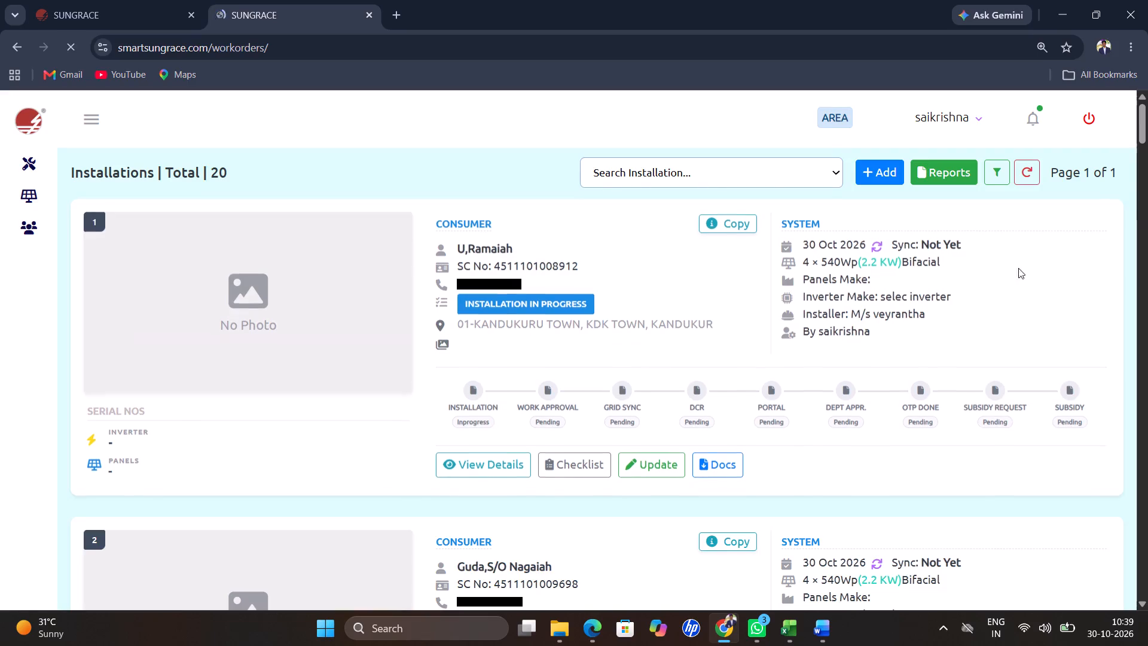
{"action": "left_click", "coordinate": [859, 171]}
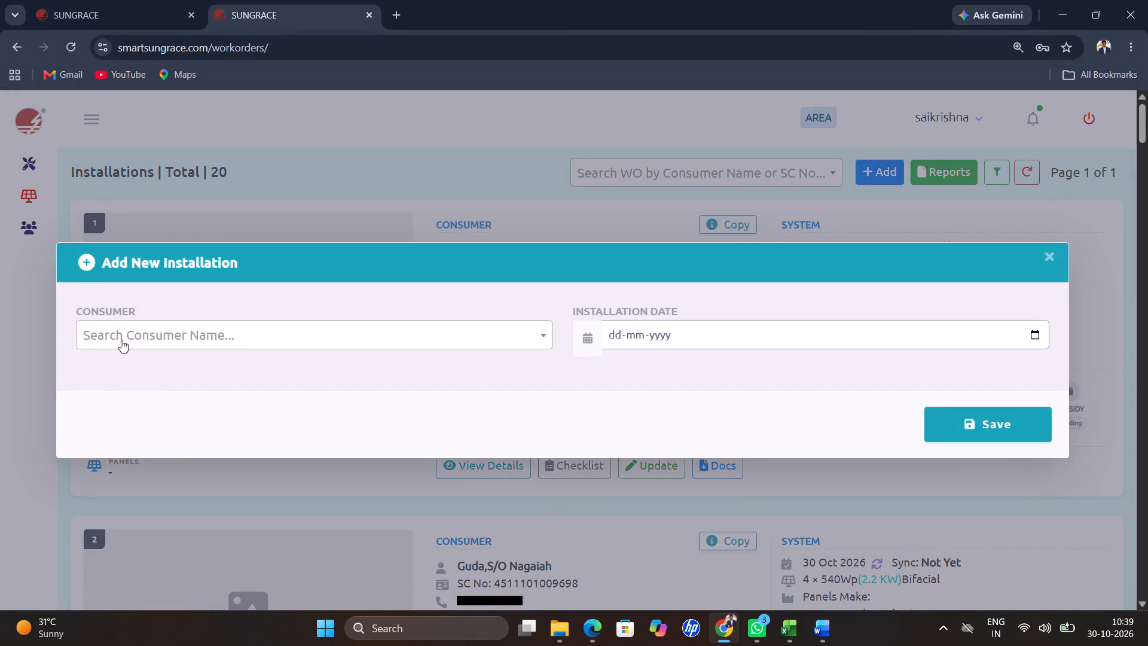
{"action": "left_click", "coordinate": [126, 337]}
{"action": "key", "text": "ctrl+v"}
{"action": "key", "text": "Return"}
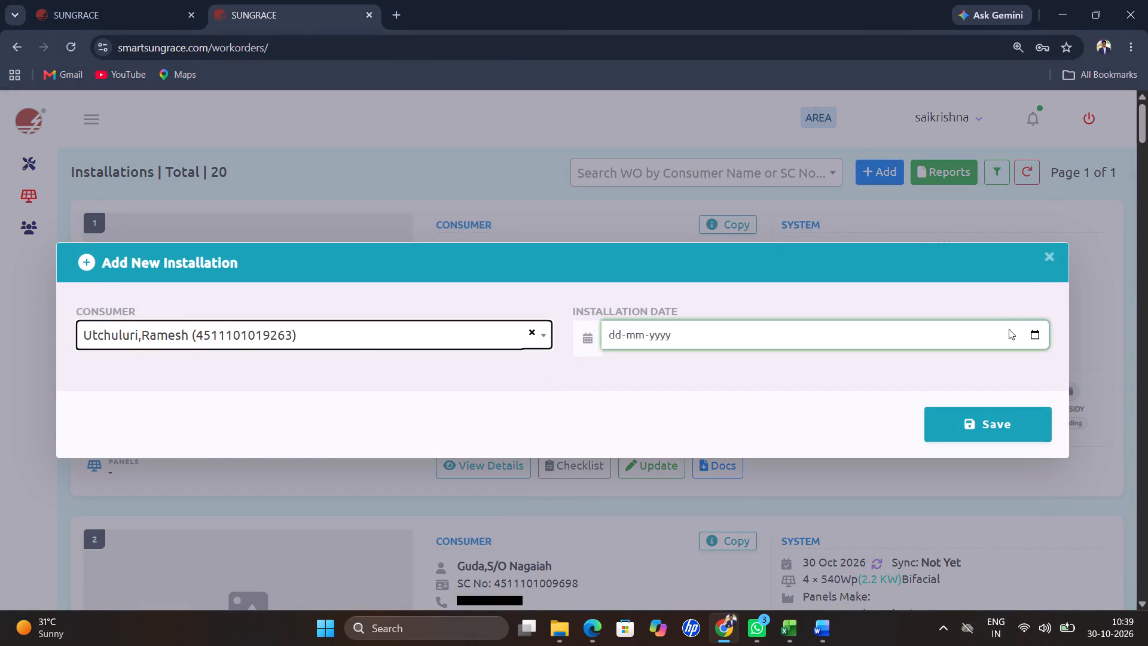
{"action": "left_click", "coordinate": [1034, 331]}
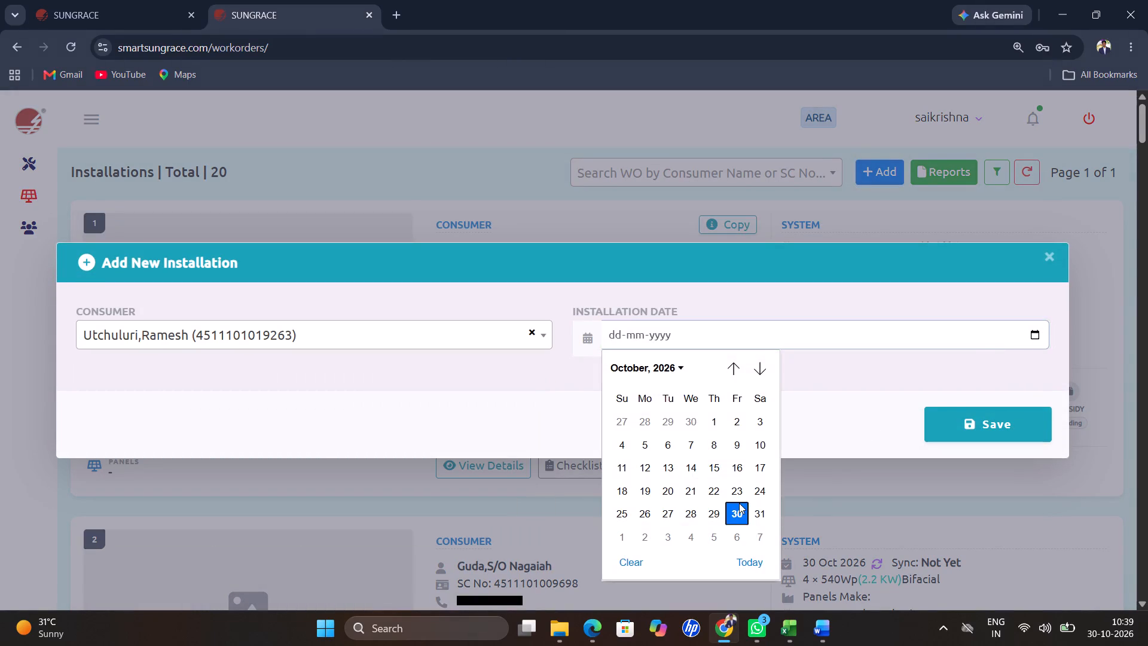
{"action": "left_click", "coordinate": [737, 516]}
{"action": "left_click", "coordinate": [1031, 422]}
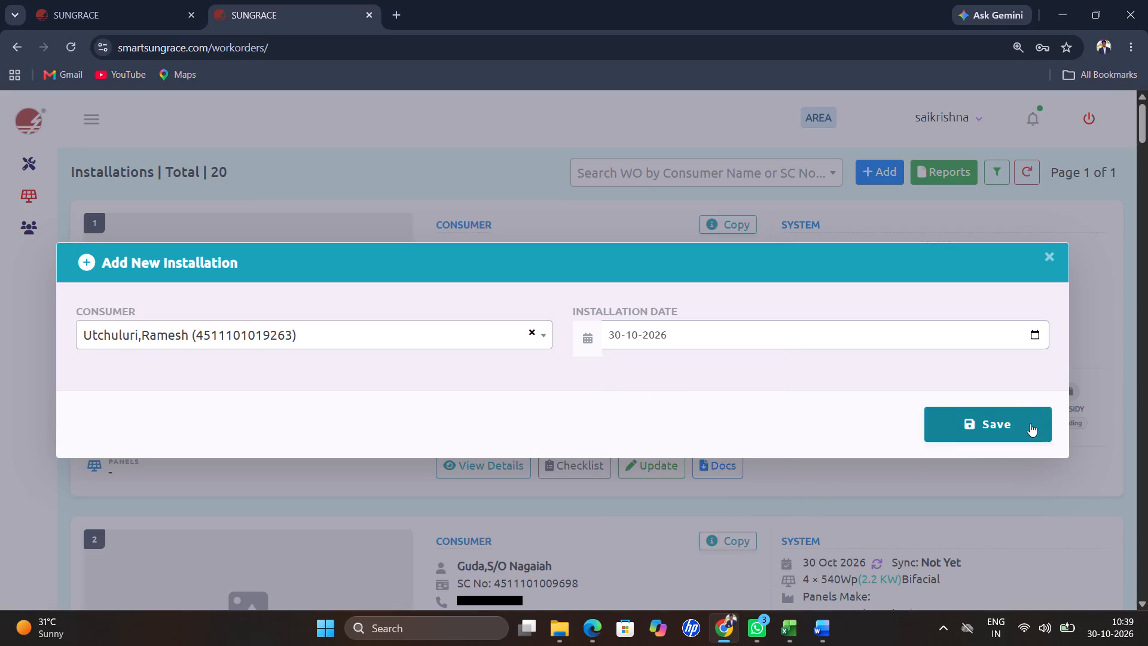
{"action": "left_click", "coordinate": [704, 145]}
{"action": "left_click", "coordinate": [625, 226]}
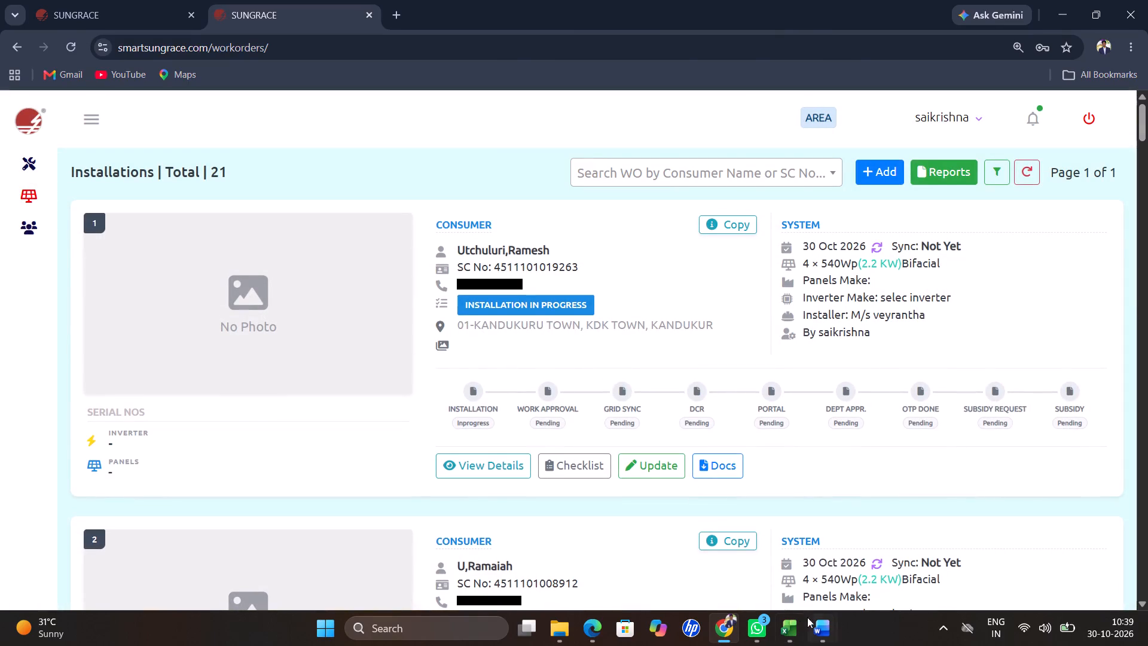
Copy the consumer number in row 25 of Veyranta06 and add that consumer's SUNGRACE installation dated 30-10-2026.
{"action": "left_click", "coordinate": [780, 578]}
{"action": "key", "text": "Down"}
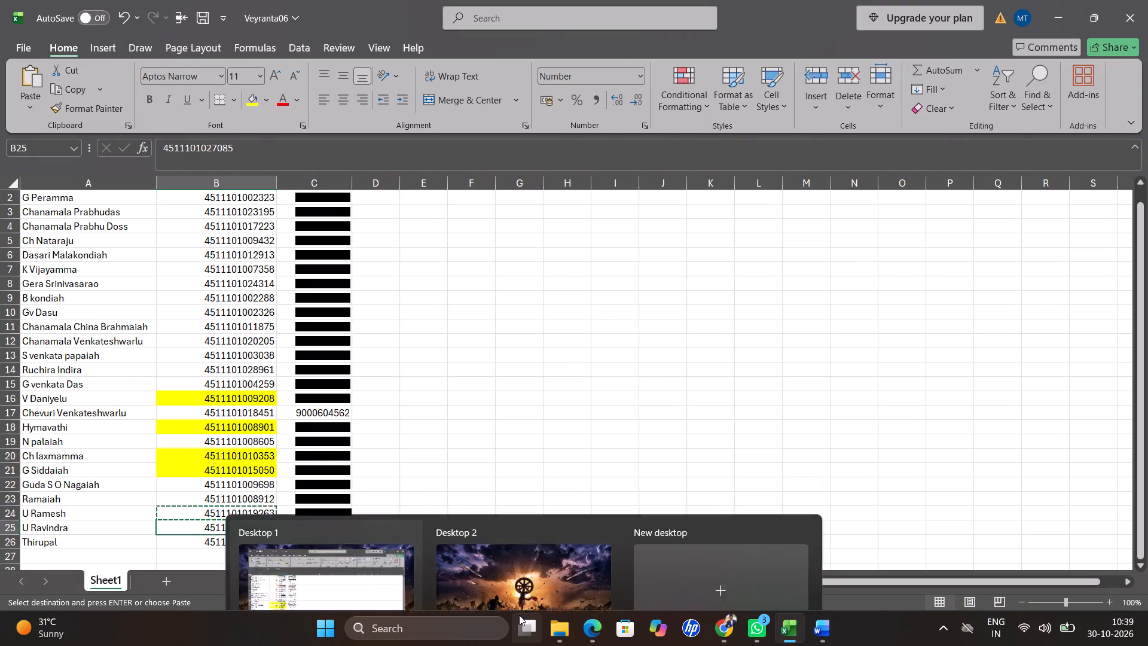
{"action": "key", "text": "ctrl+c"}
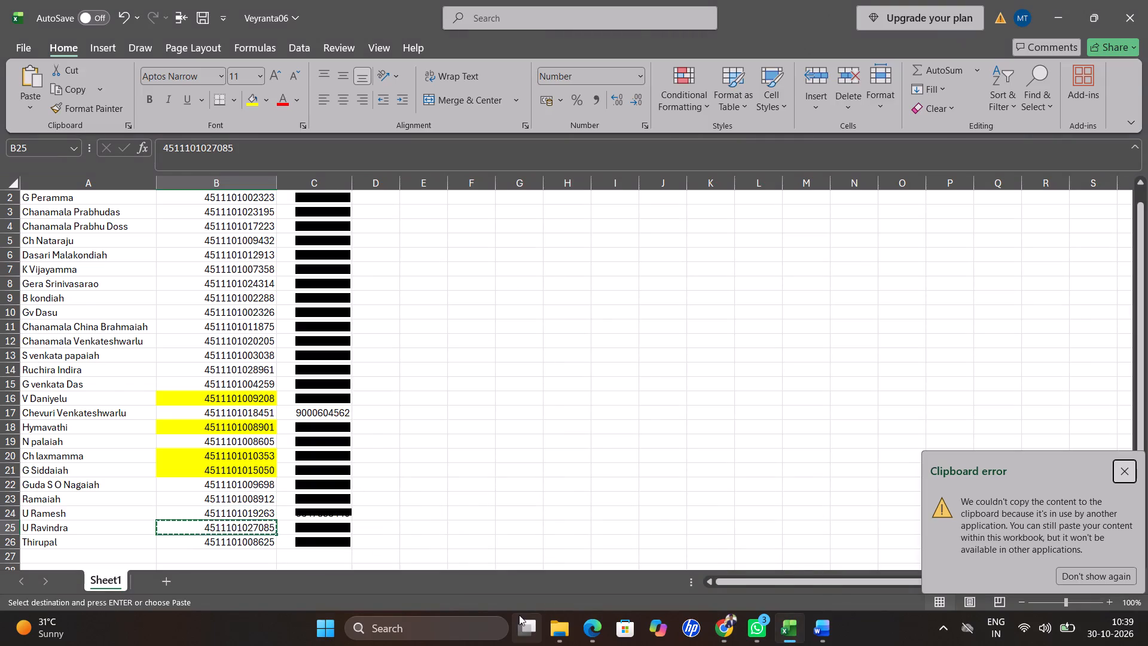
{"action": "left_click", "coordinate": [1133, 471]}
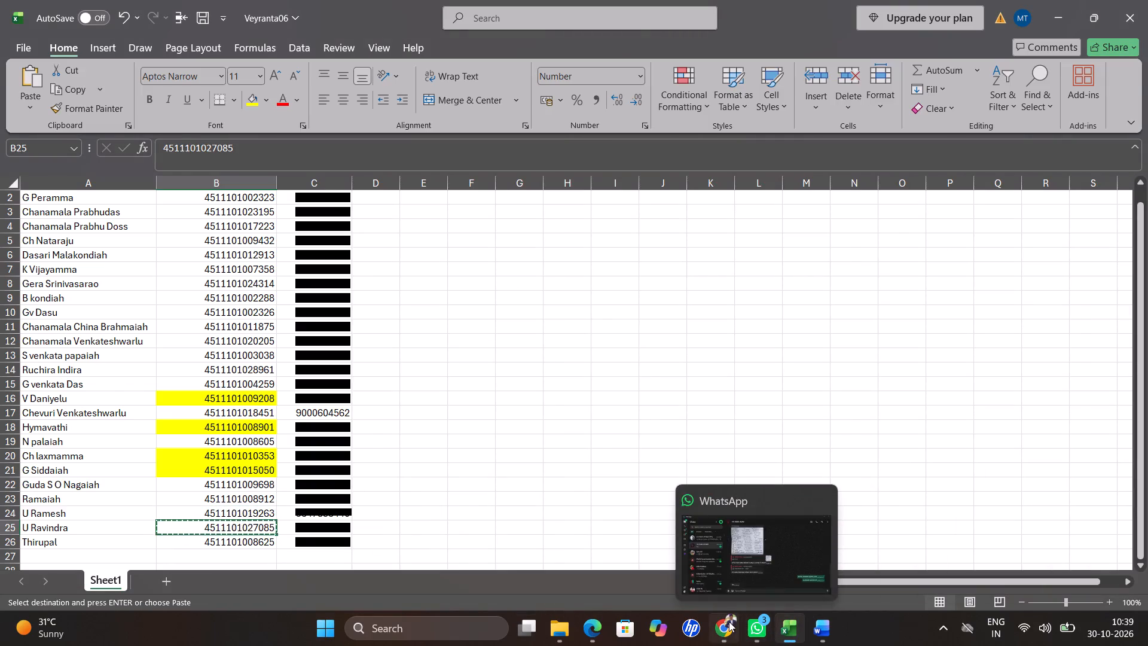
{"action": "left_click", "coordinate": [744, 558]}
{"action": "left_click", "coordinate": [875, 165]}
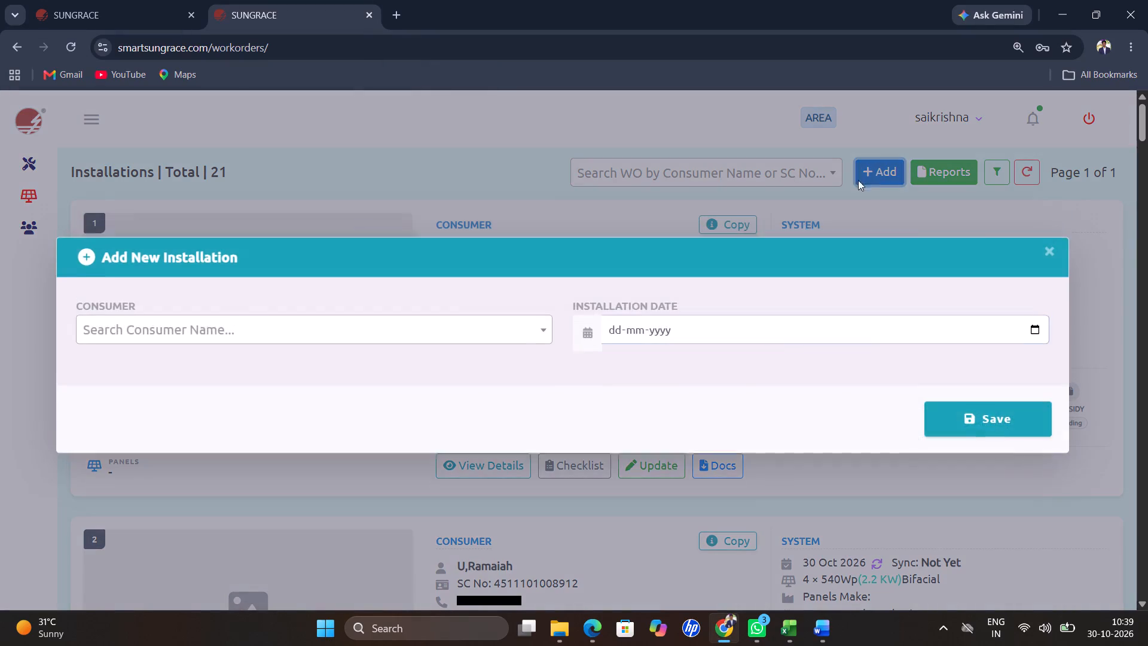
{"action": "left_click", "coordinate": [423, 326]}
{"action": "key", "text": "ctrl+v"}
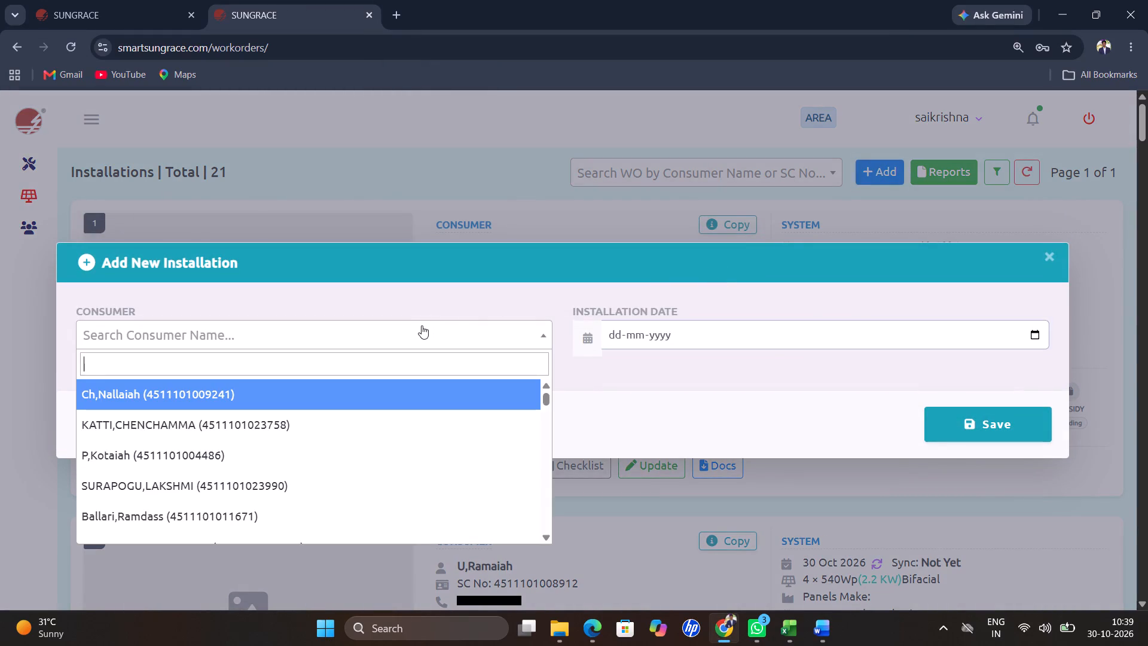
{"action": "key", "text": "ctrl+v"}
{"action": "key", "text": "ctrl+v"}
{"action": "left_click", "coordinate": [779, 575]}
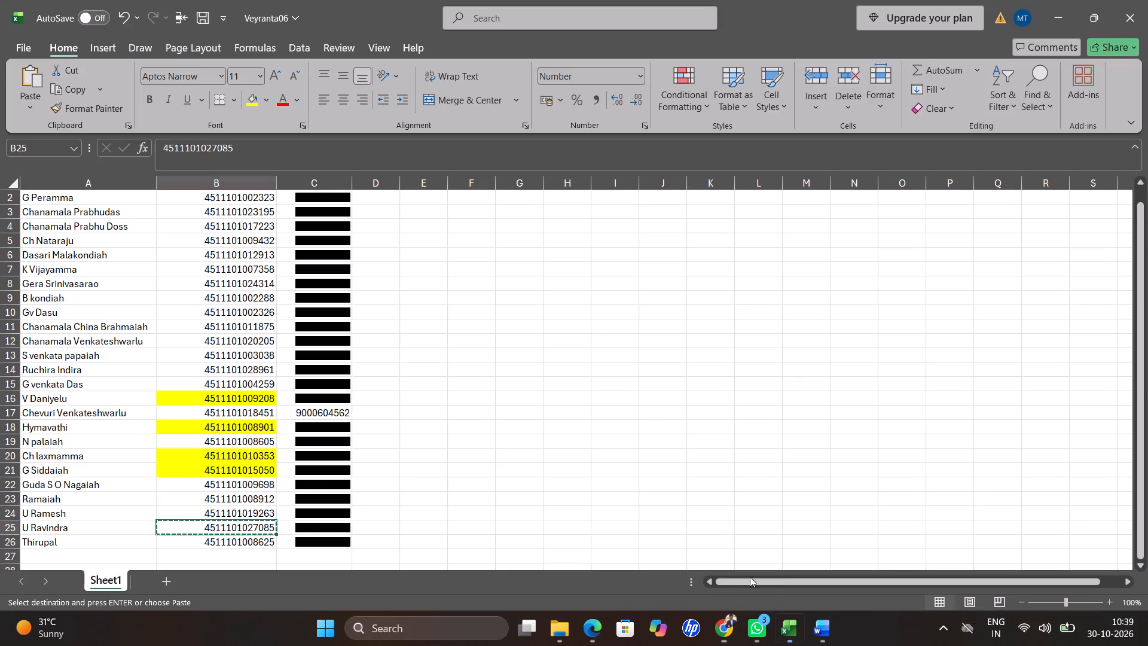
{"action": "key", "text": "ctrl+c"}
{"action": "left_click", "coordinate": [726, 604]}
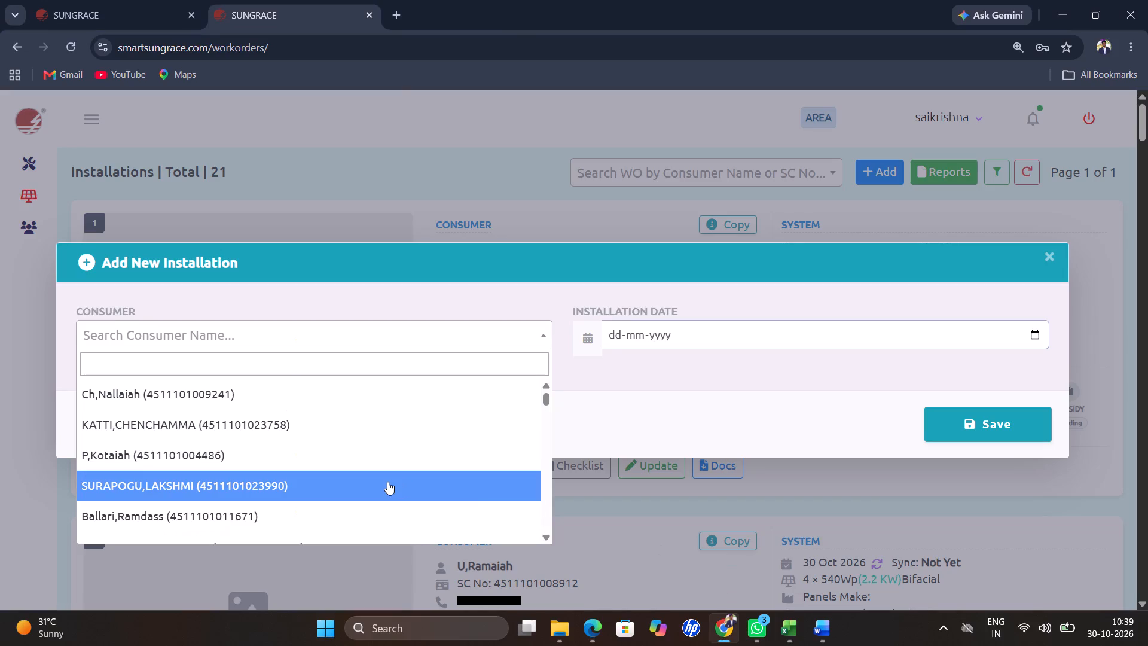
{"action": "key", "text": "ctrl+v"}
{"action": "key", "text": "Return"}
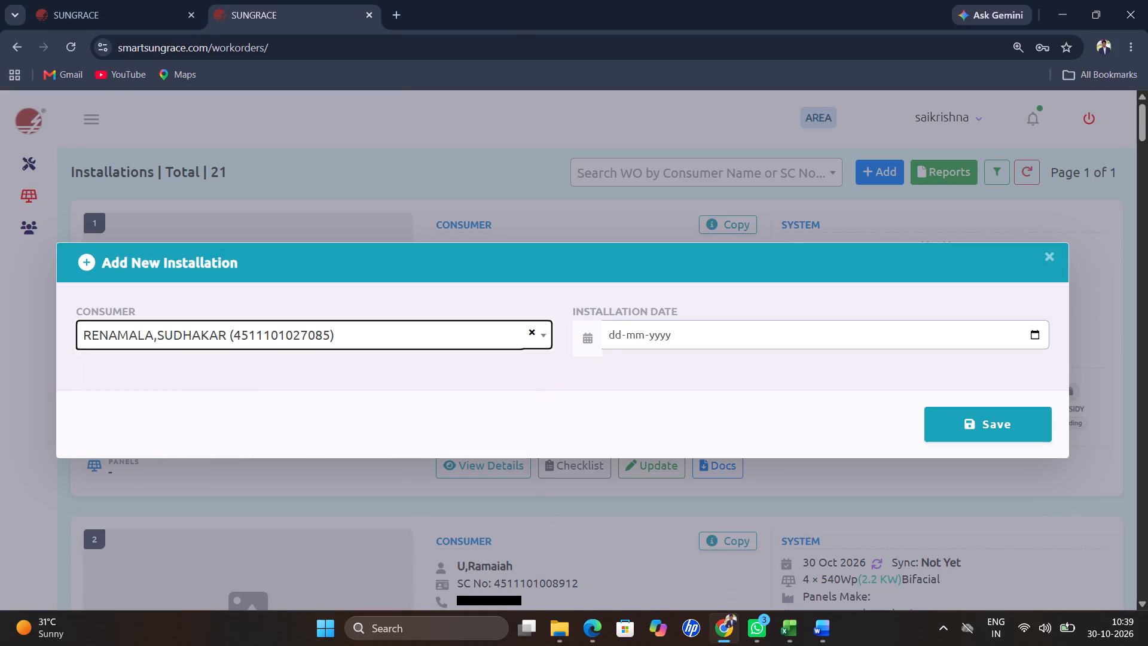
{"action": "left_click", "coordinate": [1034, 333]}
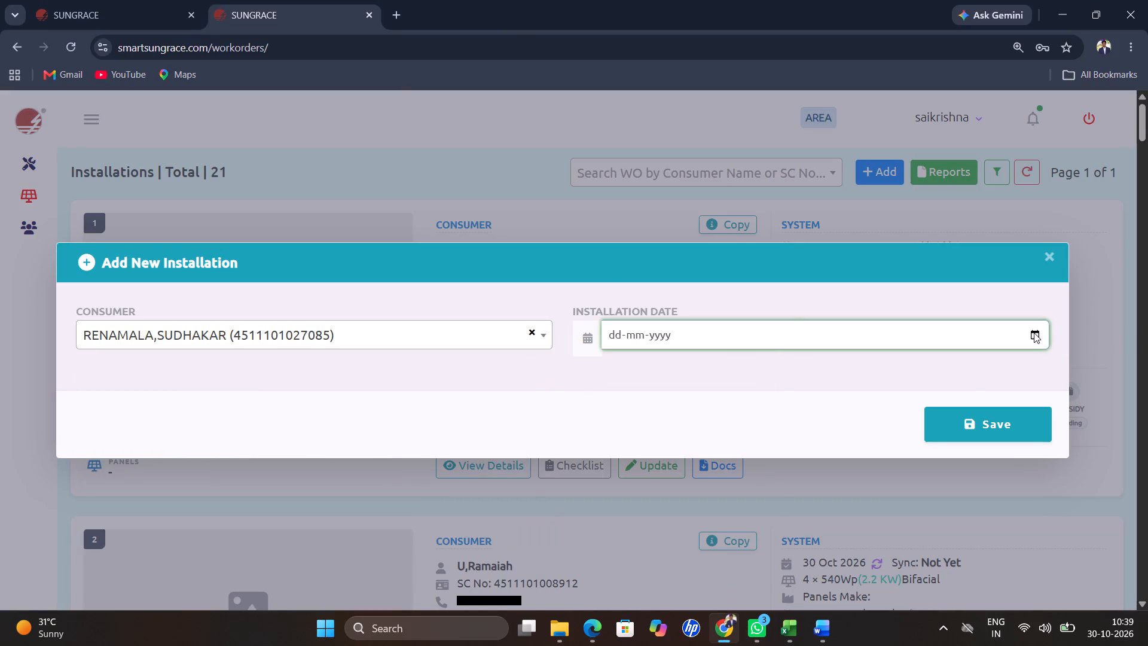
{"action": "left_click", "coordinate": [737, 508]}
{"action": "left_click", "coordinate": [975, 412]}
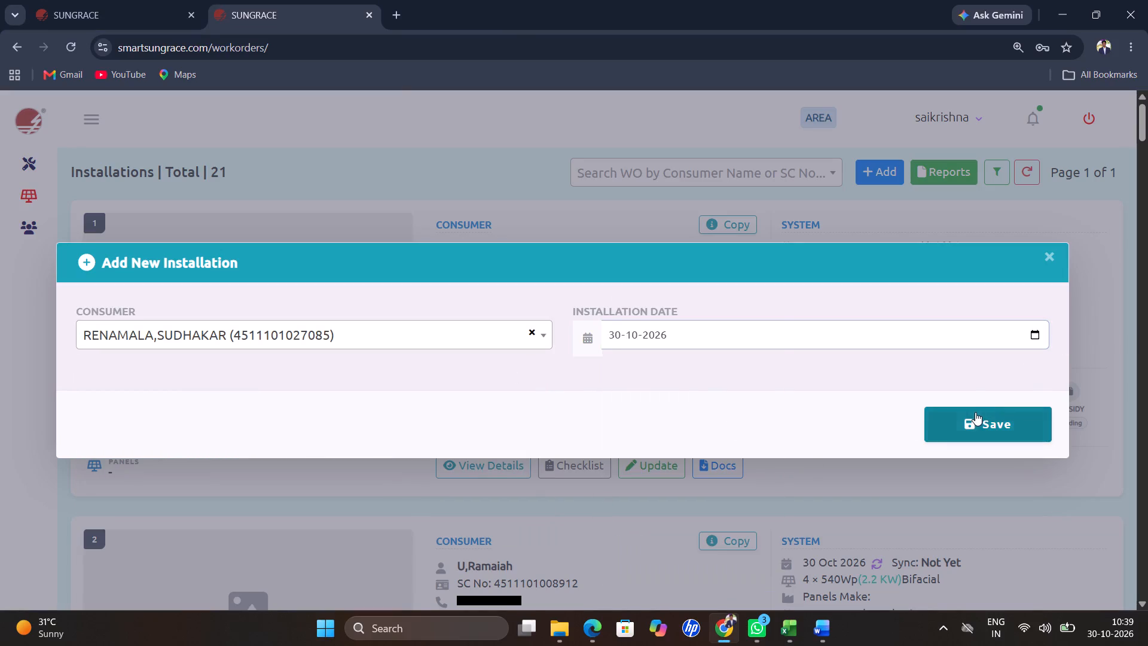
{"action": "left_click", "coordinate": [706, 142]}
Copy the consumer number in row 26 of Veyranta06 and add that consumer's SUNGRACE installation dated 30-10-2026.
{"action": "left_click", "coordinate": [770, 574]}
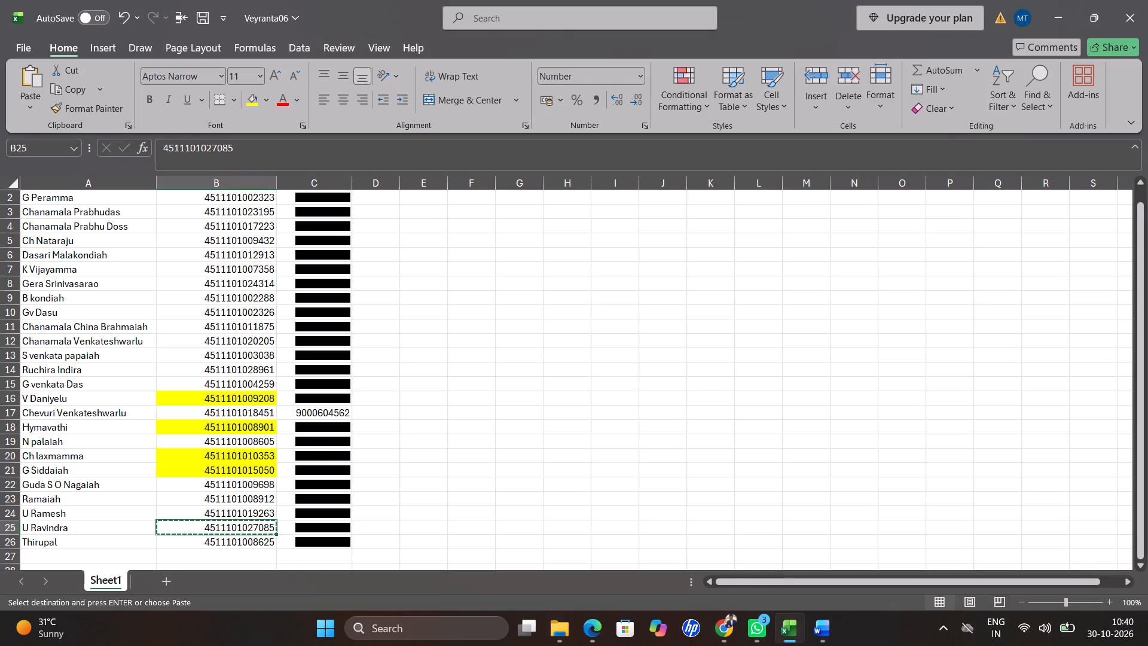
{"action": "key", "text": "Down"}
{"action": "key", "text": "ctrl+c"}
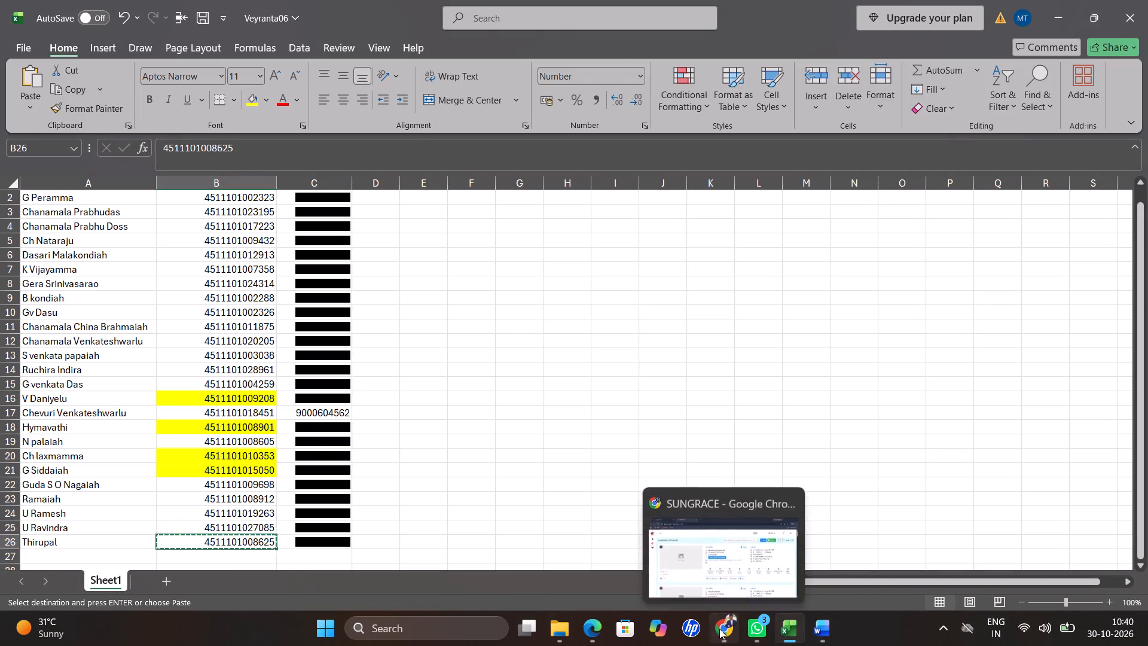
{"action": "left_click", "coordinate": [729, 583]}
{"action": "left_click", "coordinate": [878, 176]}
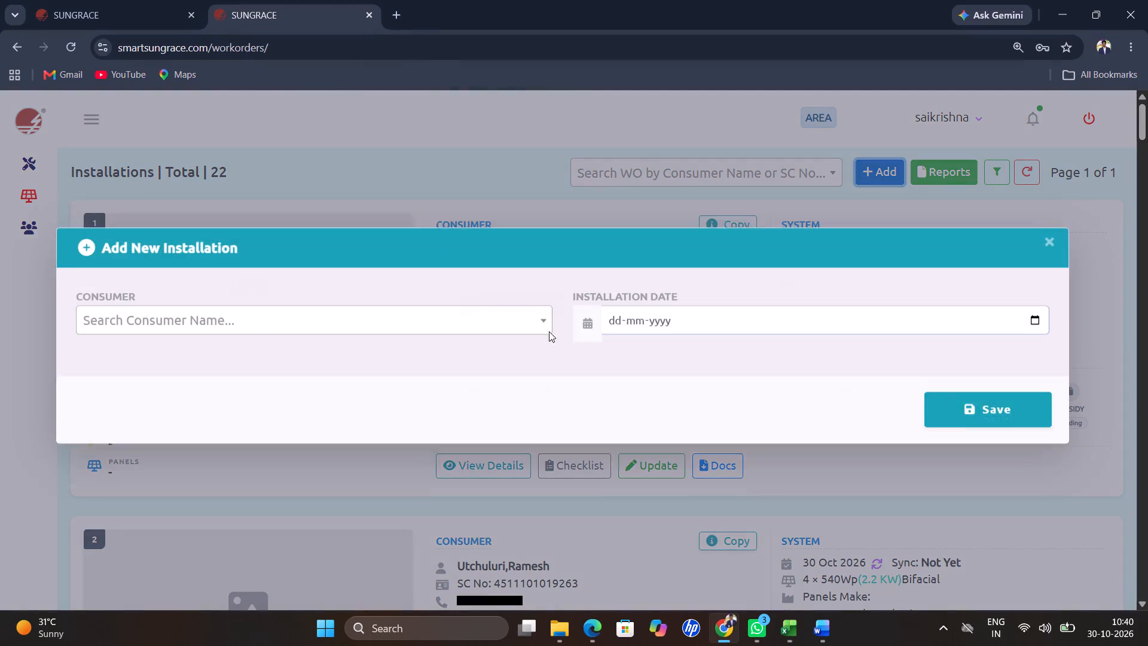
{"action": "left_click", "coordinate": [427, 333]}
{"action": "key", "text": "ctrl+v"}
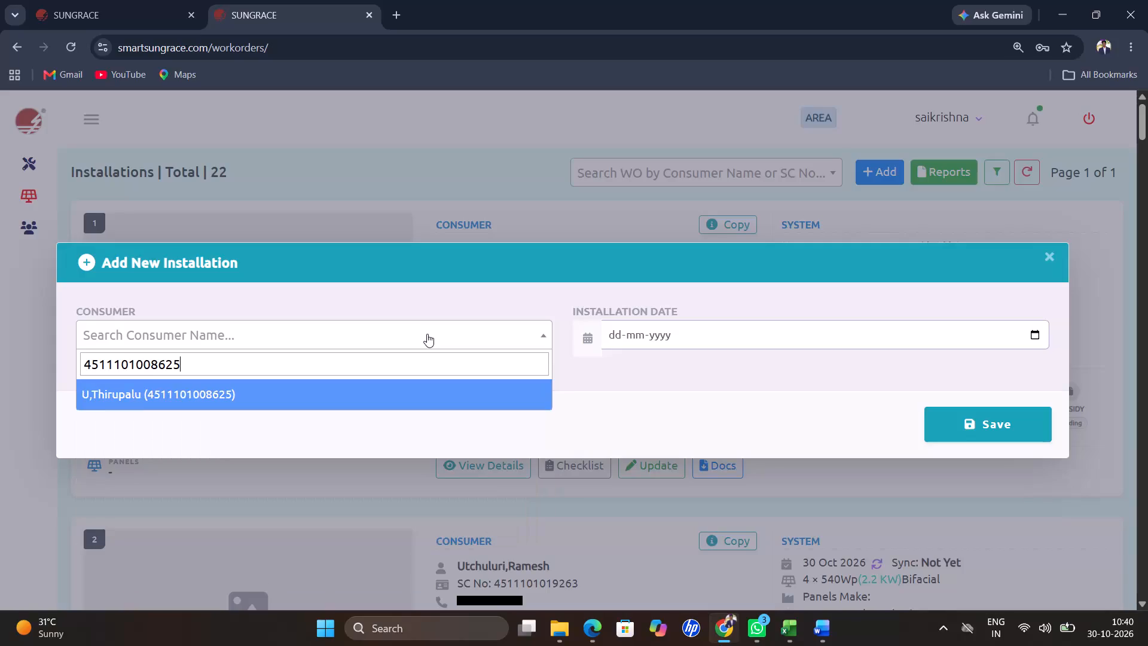
{"action": "key", "text": "Return"}
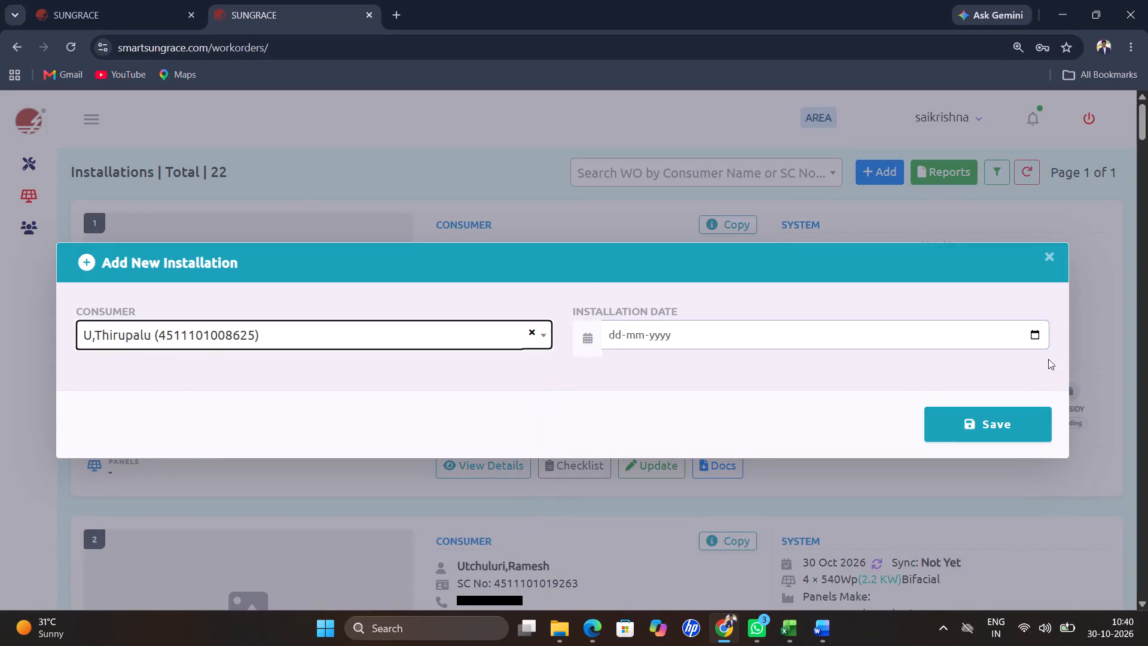
{"action": "left_click_drag", "start_coordinate": [1037, 333], "coordinate": [1030, 331]}
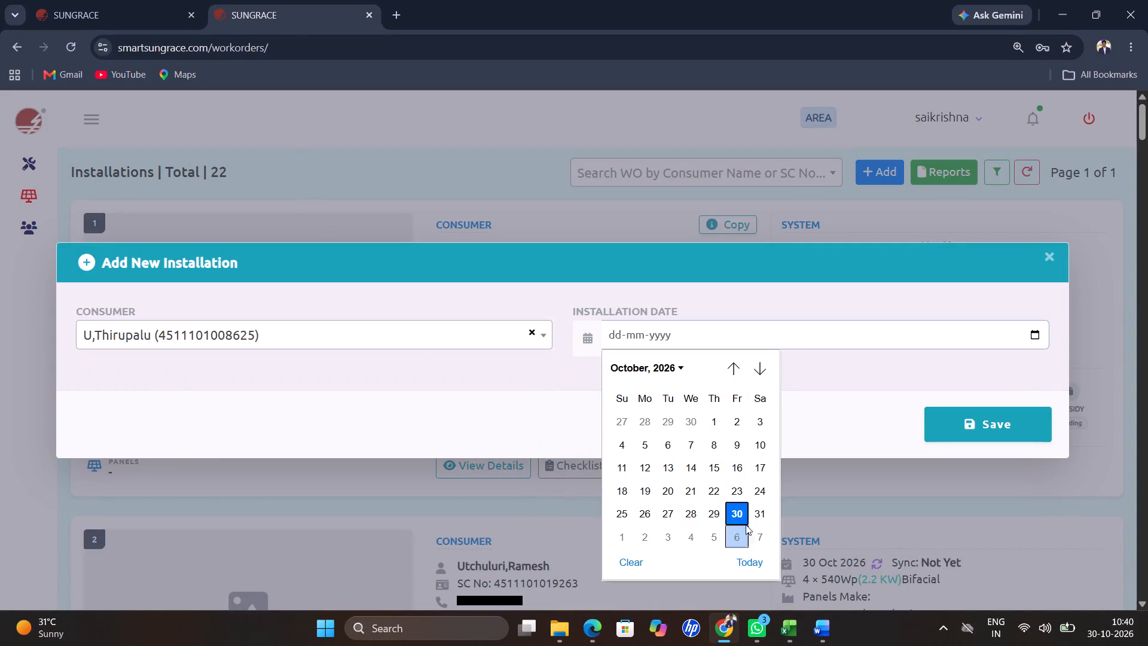
{"action": "left_click", "coordinate": [740, 509]}
{"action": "left_click", "coordinate": [988, 420]}
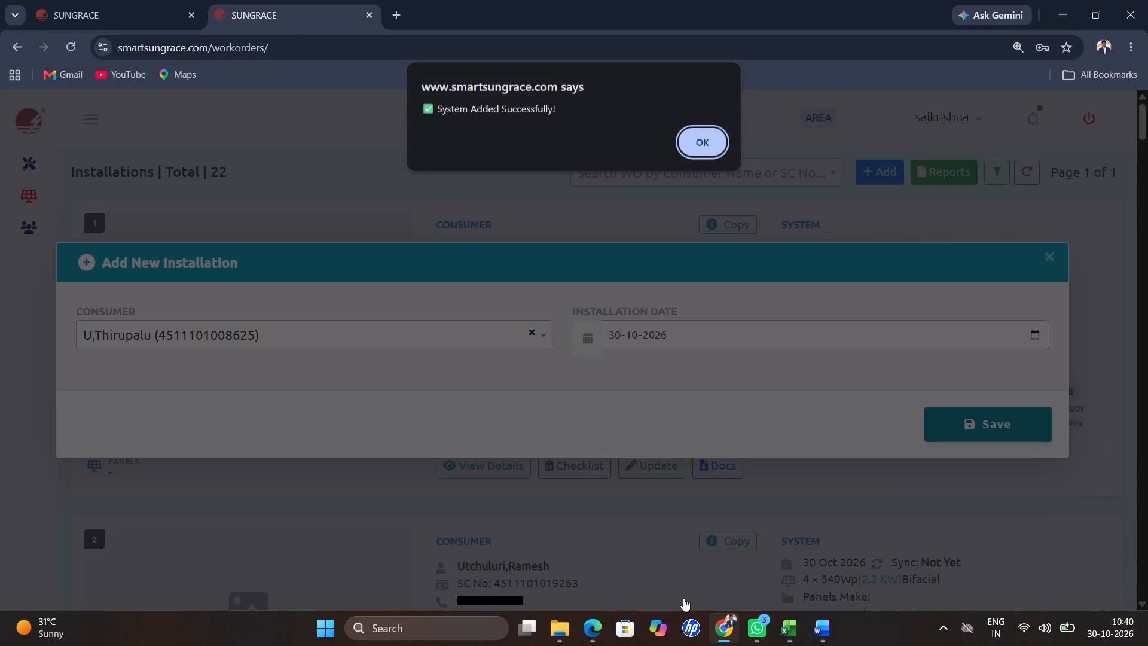
{"action": "left_click", "coordinate": [709, 146]}
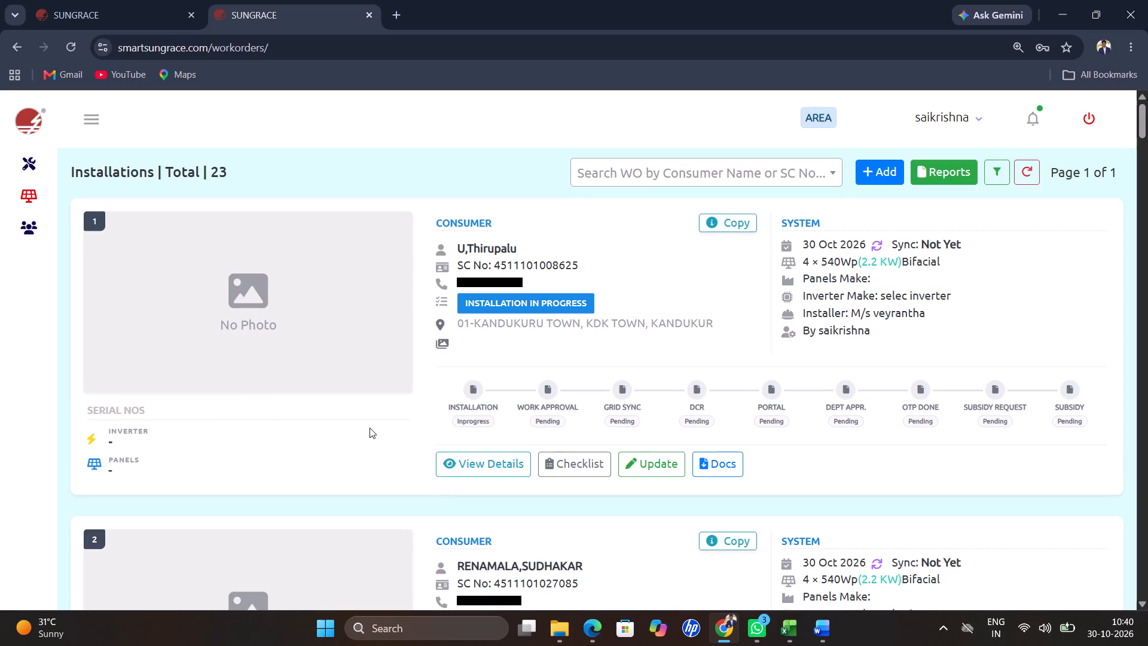
Return to Veyranta06 and check below row 26 for any remaining consumers.
{"action": "left_click_drag", "start_coordinate": [790, 571], "coordinate": [793, 578]}
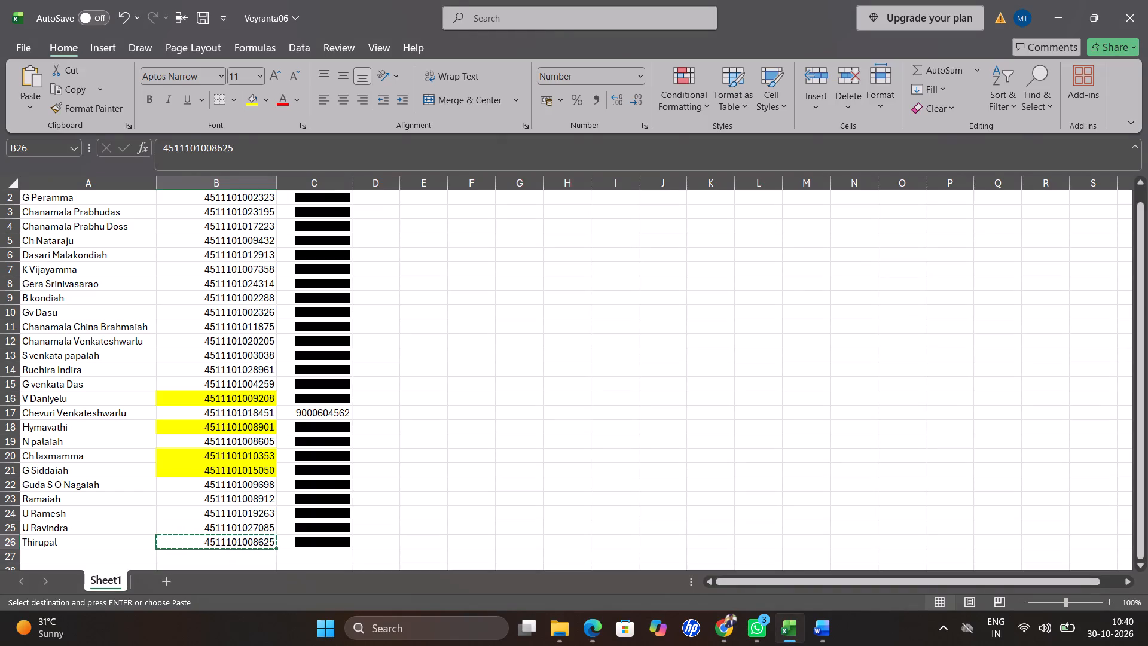
{"action": "scroll", "coordinate": [486, 476], "scroll_direction": "down", "scroll_amount": 2}
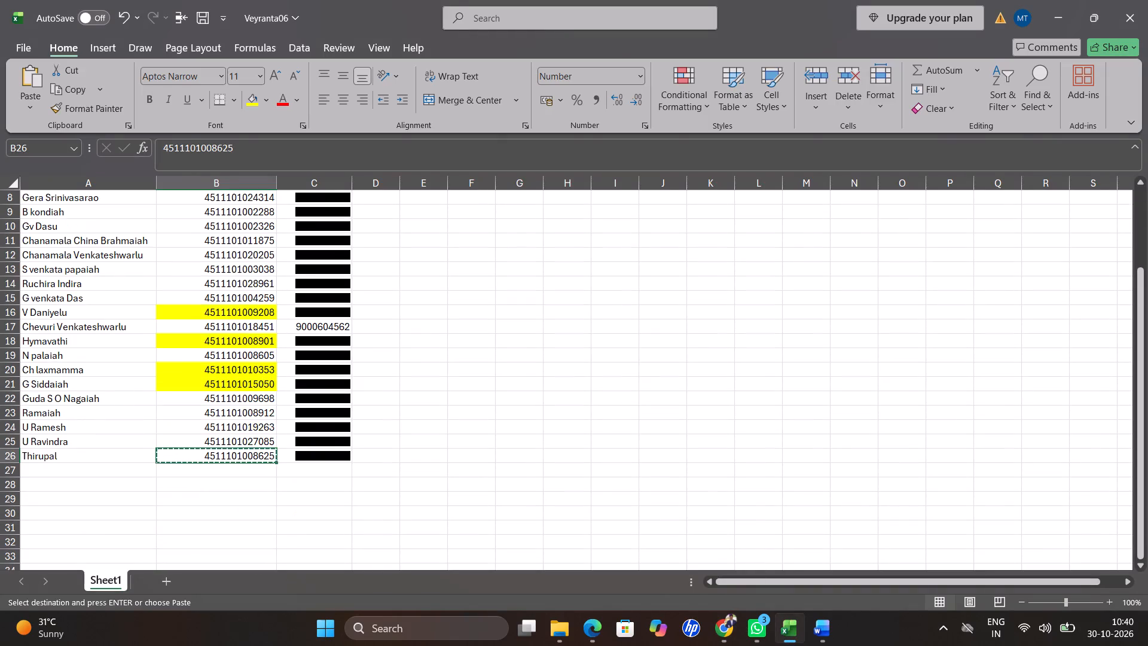
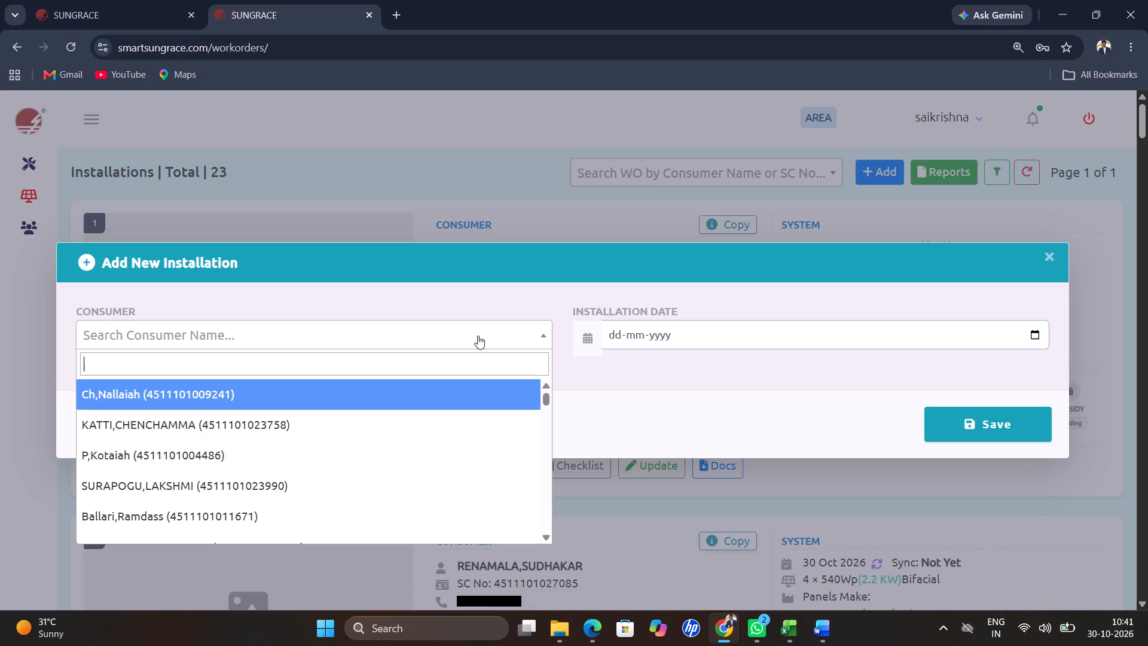
Add the SUNGRACE installation dated 30-10-2026 for the consumer whose service number ends in 9882.
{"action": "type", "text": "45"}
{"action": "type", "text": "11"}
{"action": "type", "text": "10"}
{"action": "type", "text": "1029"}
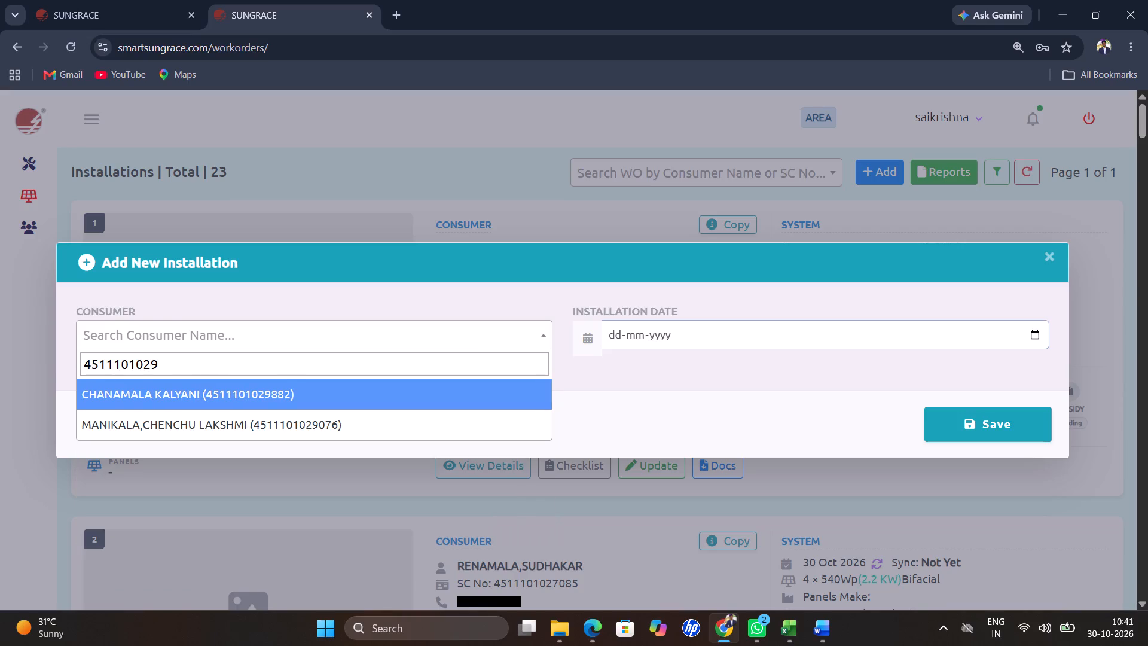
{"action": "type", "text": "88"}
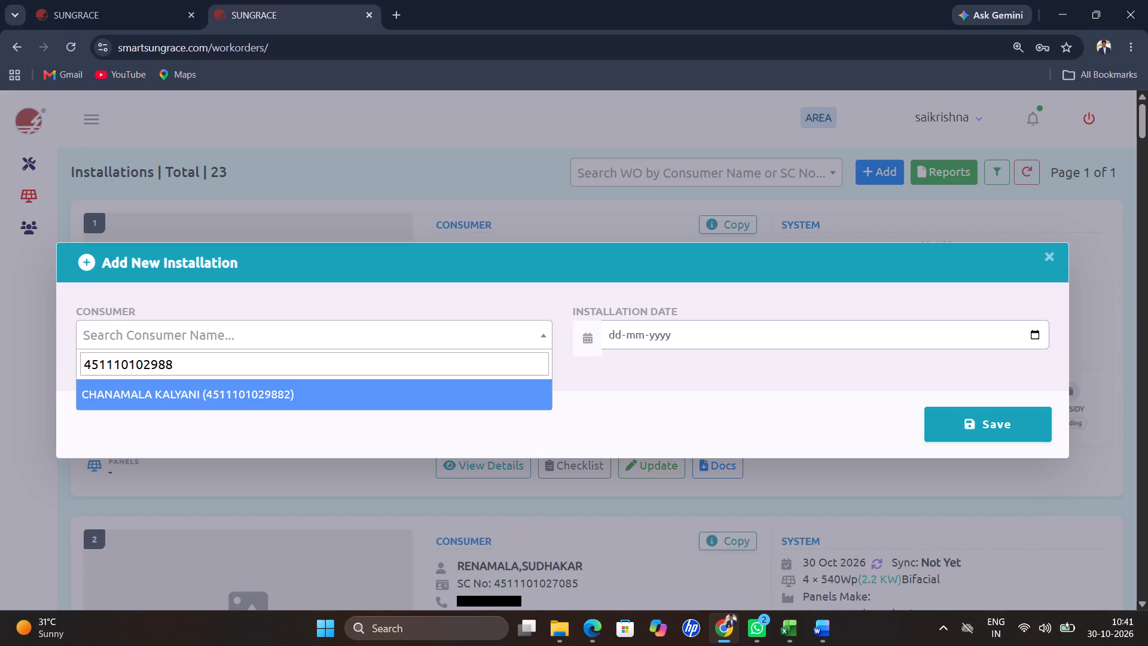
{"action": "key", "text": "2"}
{"action": "left_click", "coordinate": [454, 398]}
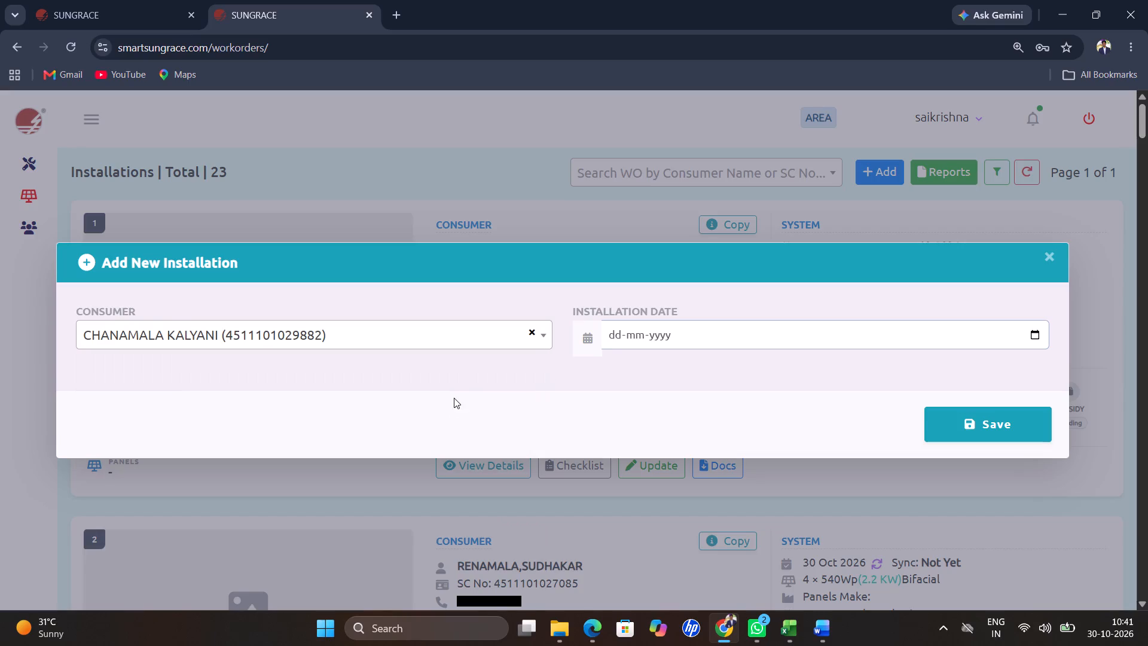
{"action": "left_click", "coordinate": [1034, 334]}
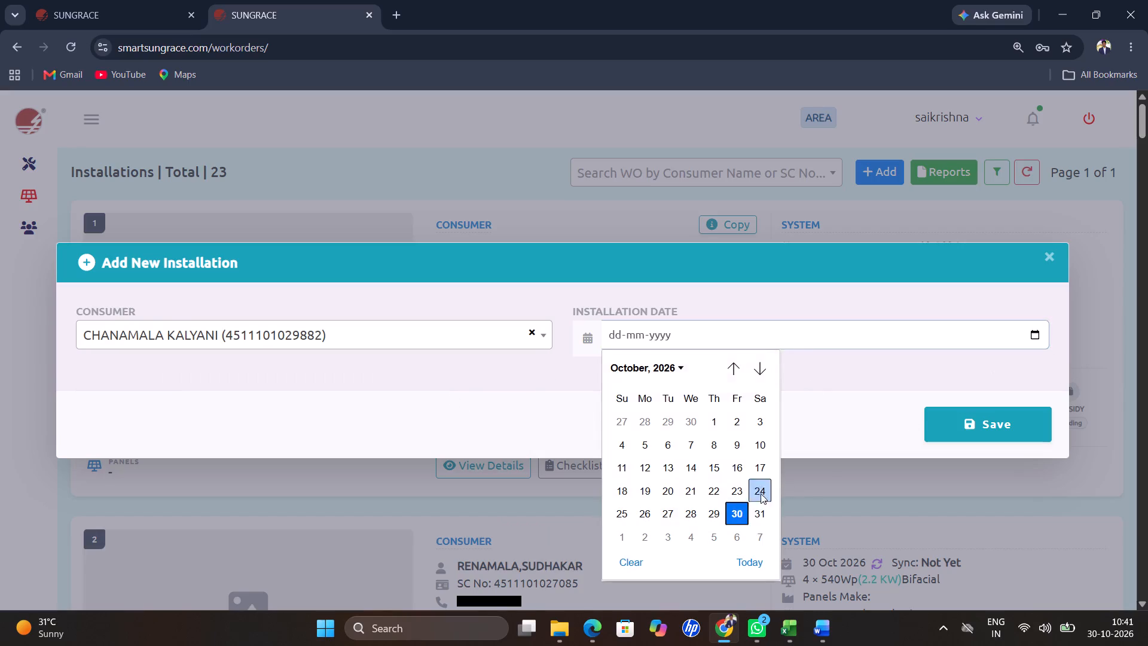
{"action": "left_click", "coordinate": [739, 511]}
{"action": "left_click", "coordinate": [967, 433]}
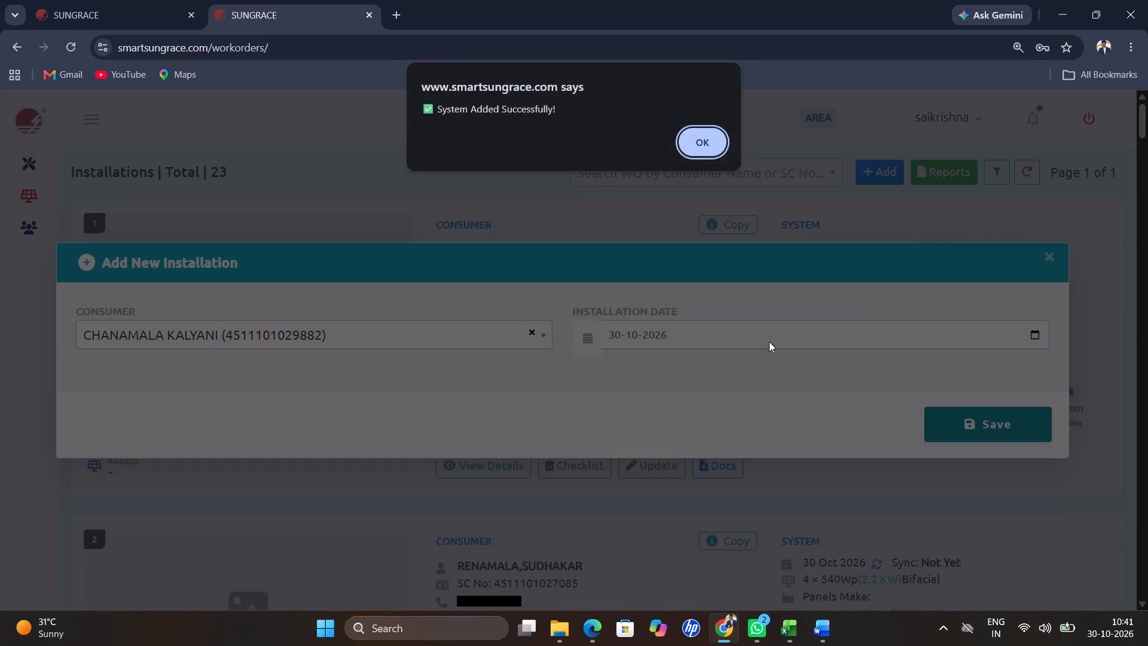
{"action": "left_click", "coordinate": [701, 135]}
{"action": "left_click", "coordinate": [646, 206]}
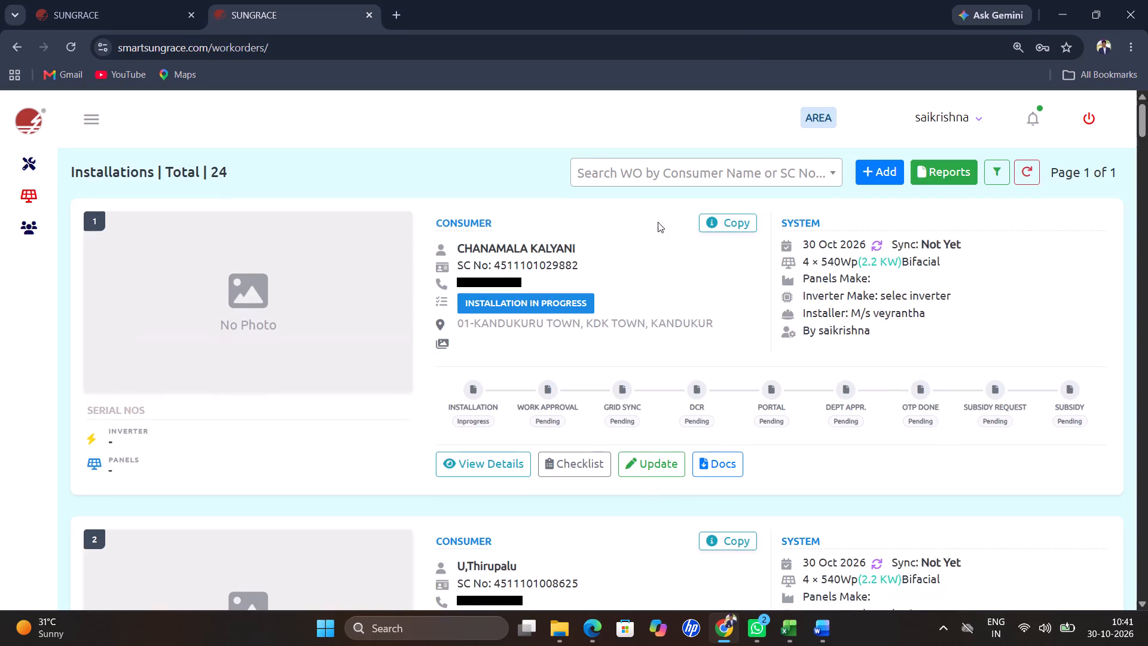
Add a new installation dated 30-10-2026 for the consumer whose service number ends in 3378.
{"action": "left_click", "coordinate": [887, 170]}
{"action": "left_click", "coordinate": [369, 334]}
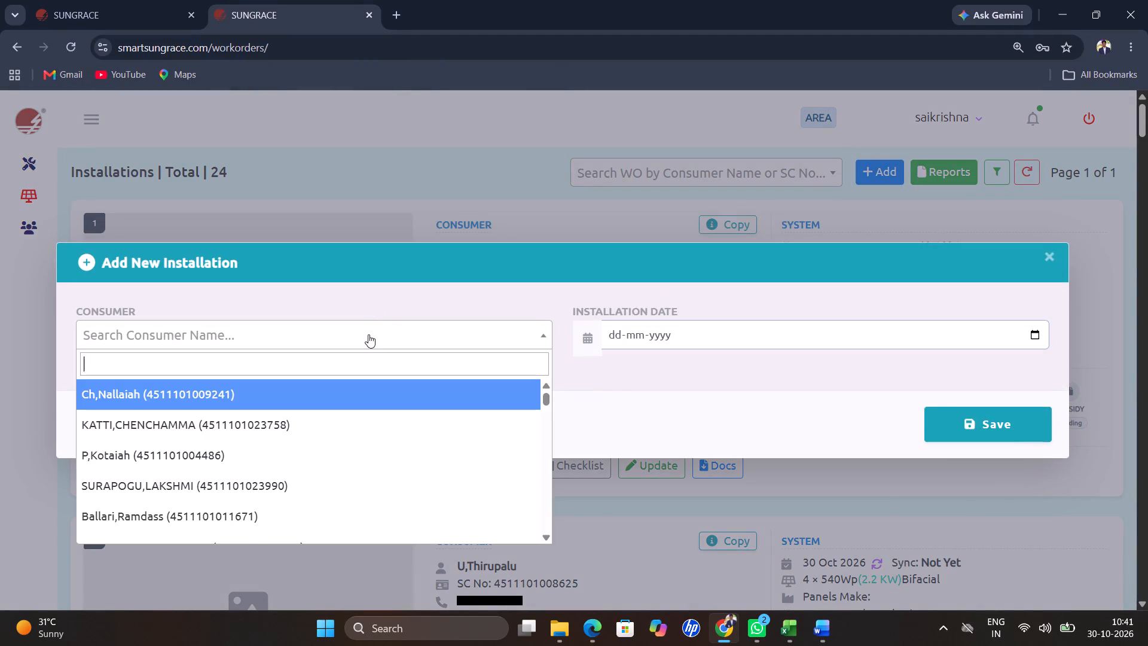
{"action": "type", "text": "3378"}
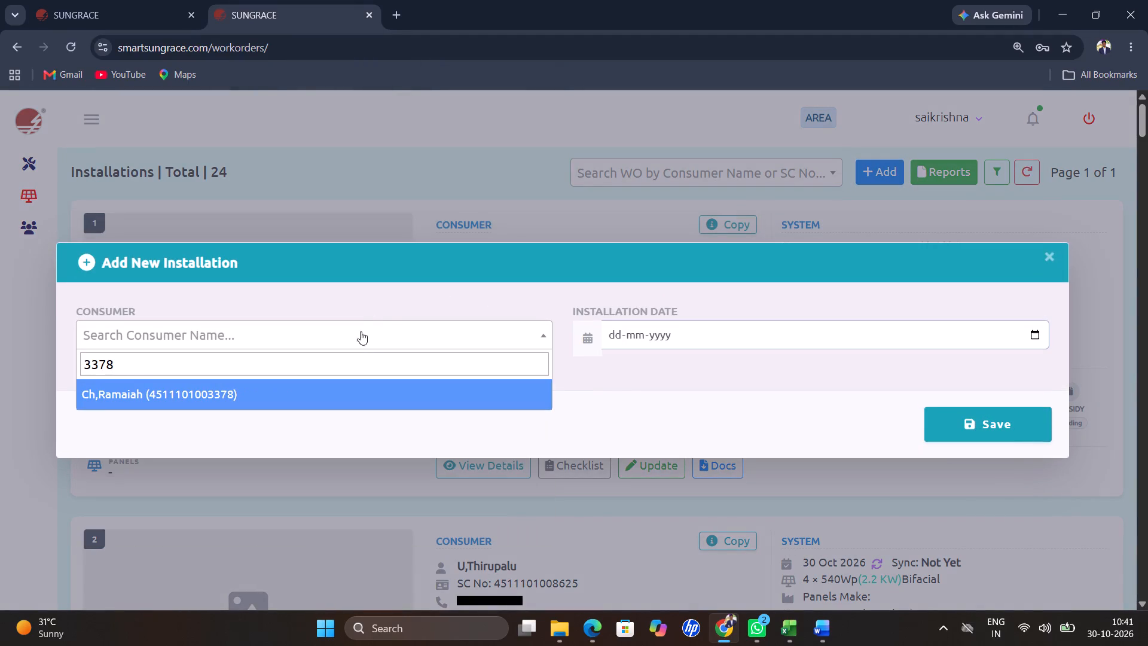
{"action": "left_click", "coordinate": [316, 392]}
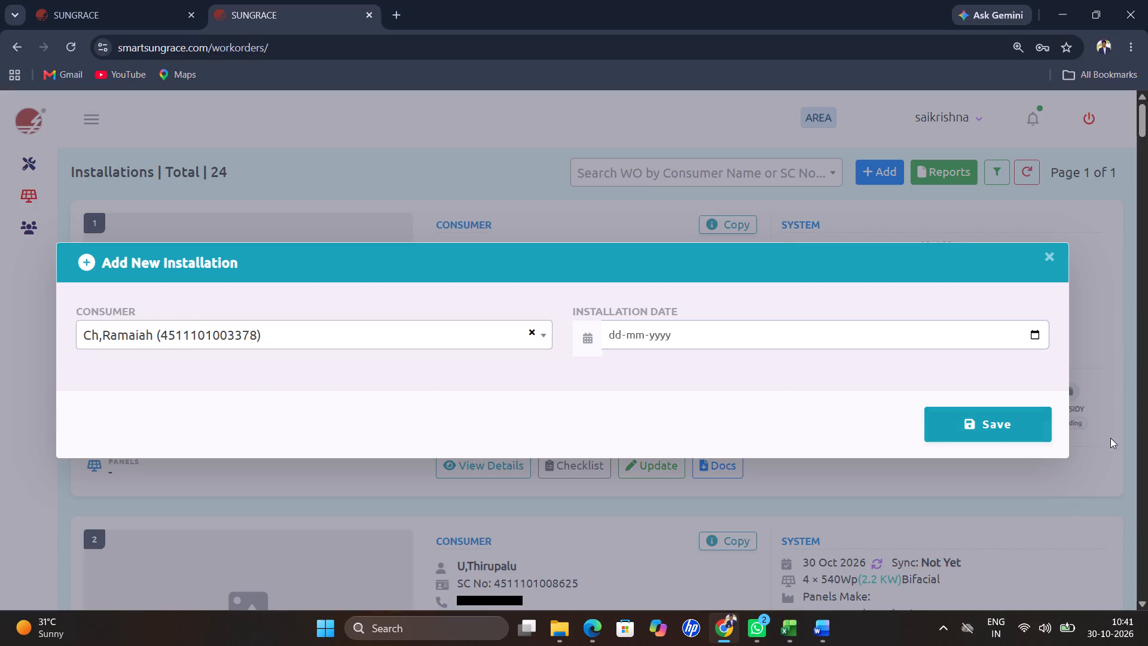
{"action": "left_click", "coordinate": [1035, 333]}
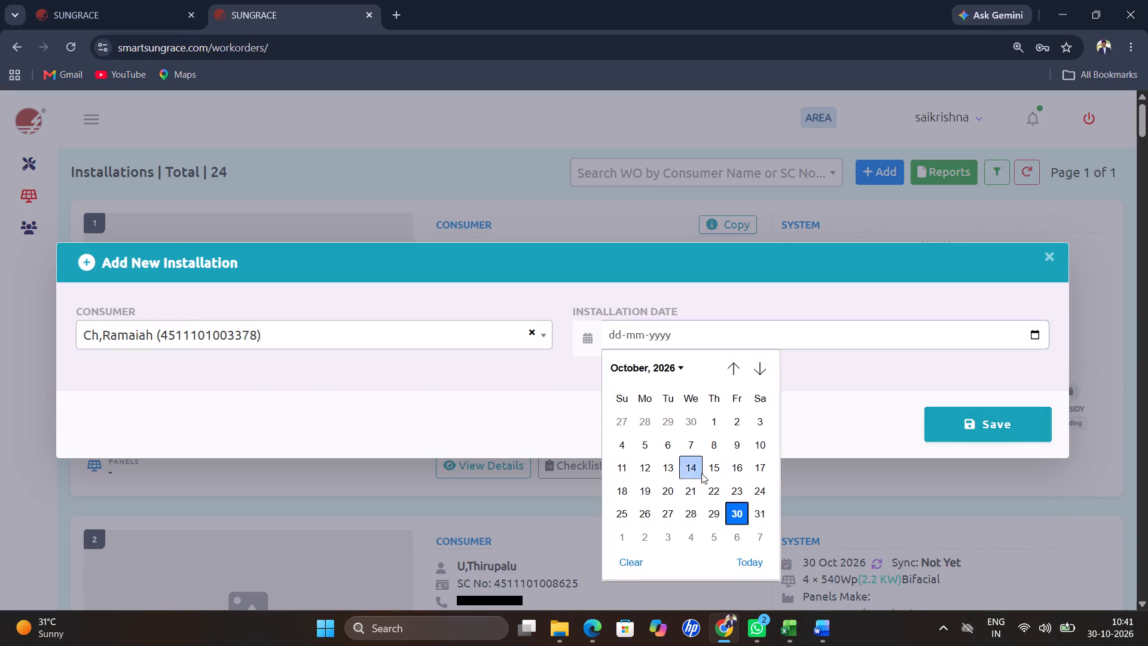
{"action": "left_click", "coordinate": [733, 513]}
{"action": "left_click", "coordinate": [978, 424]}
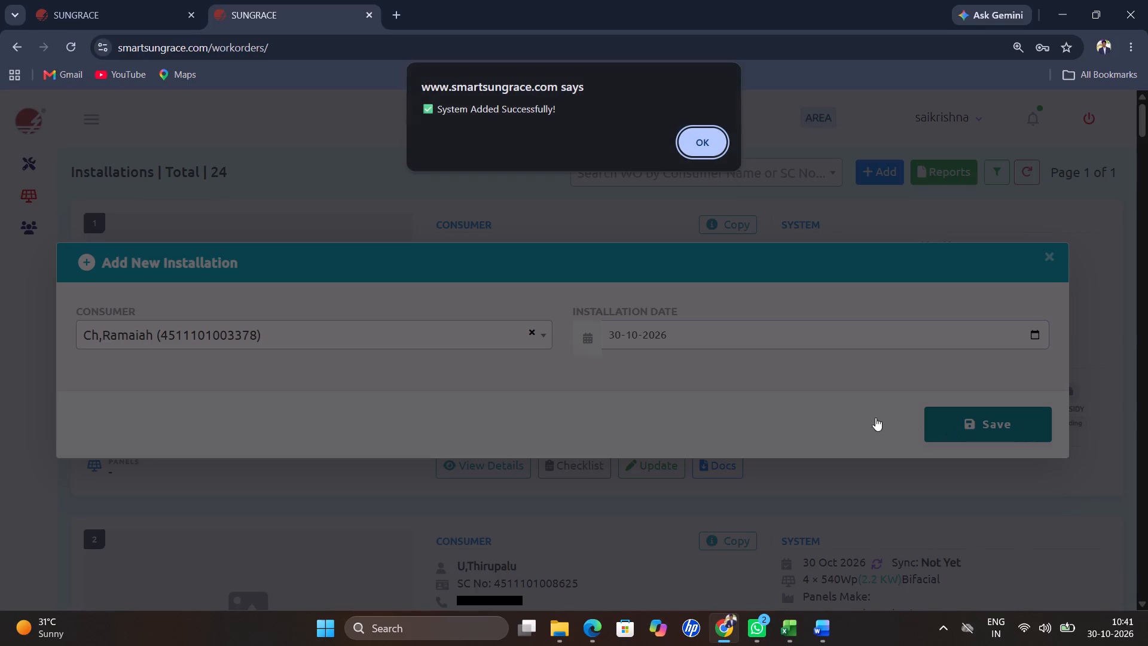
{"action": "left_click", "coordinate": [690, 141]}
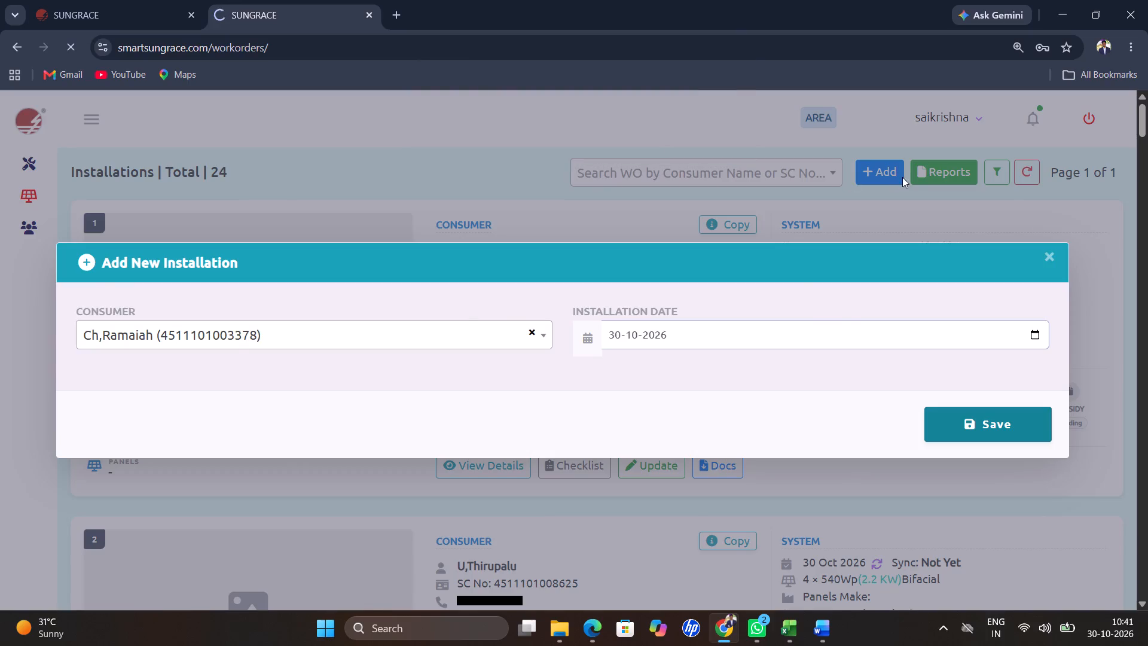
Add a new installation dated 30-10-2026 for the consumer whose service number ends in 7967.
{"action": "left_click", "coordinate": [871, 177]}
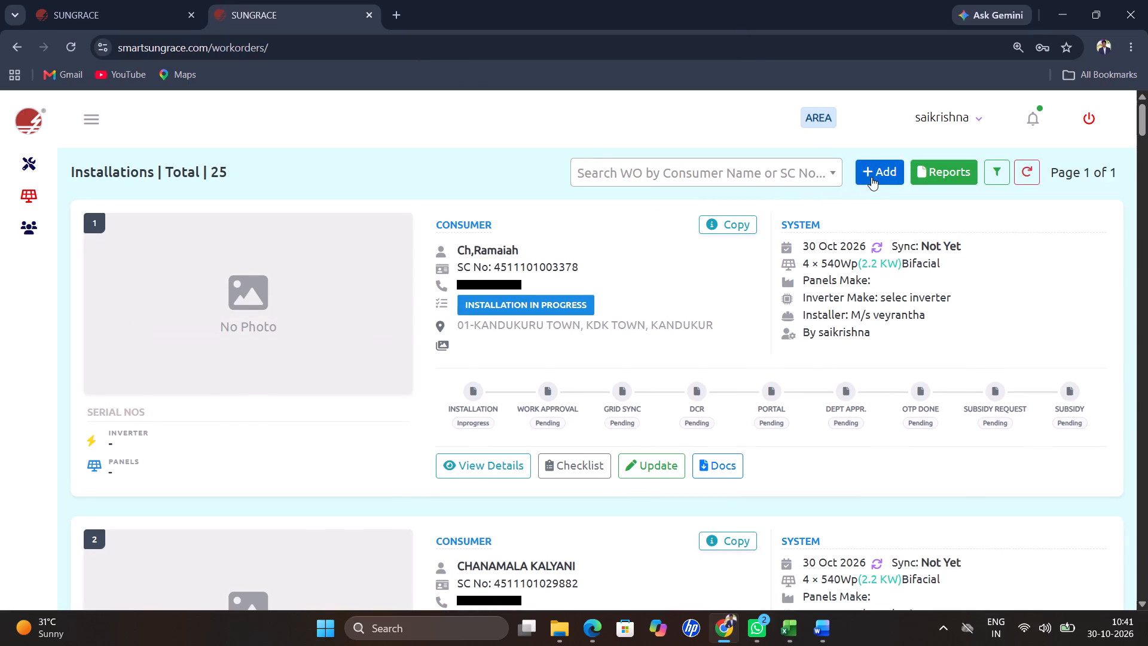
{"action": "left_click", "coordinate": [224, 337]}
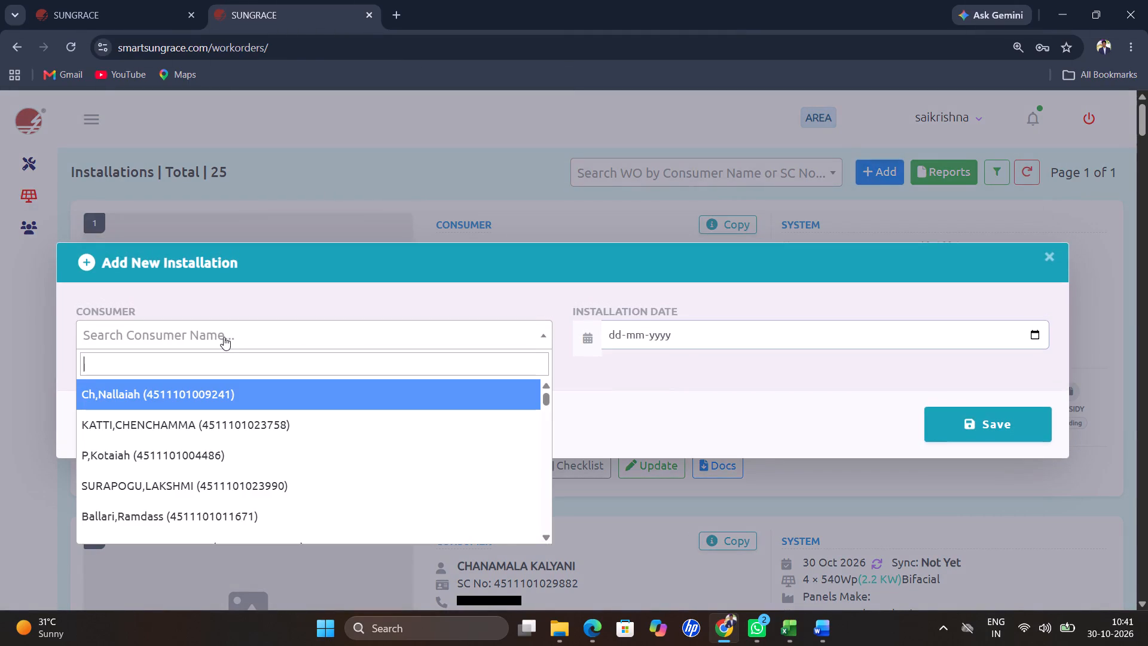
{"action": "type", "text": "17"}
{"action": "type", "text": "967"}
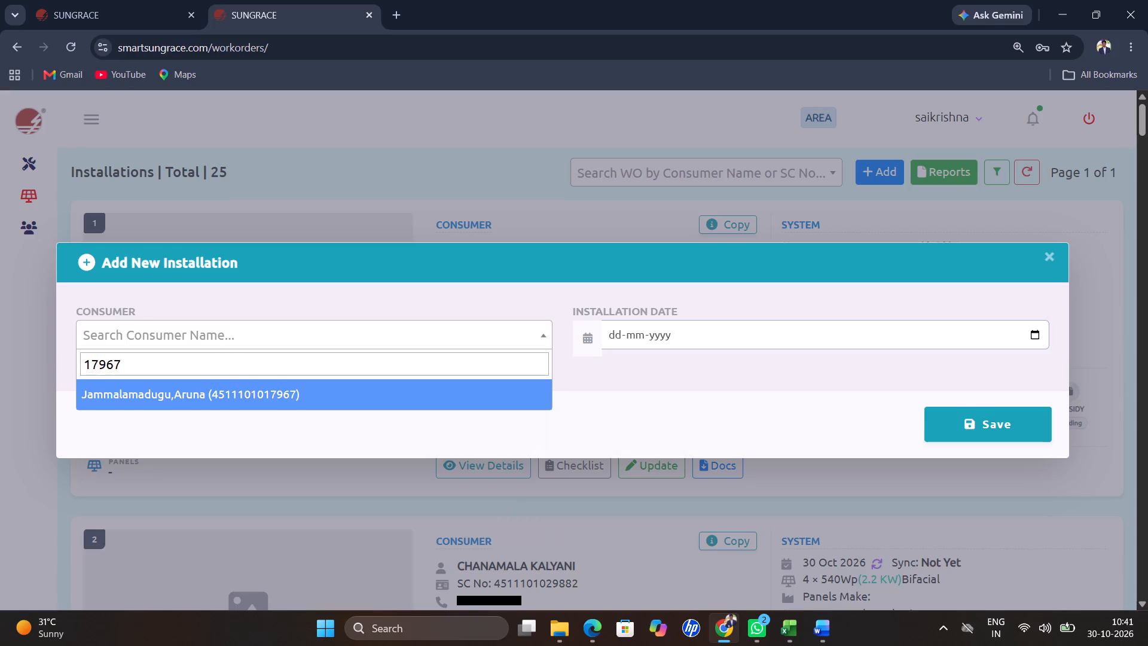
{"action": "left_click", "coordinate": [184, 394]}
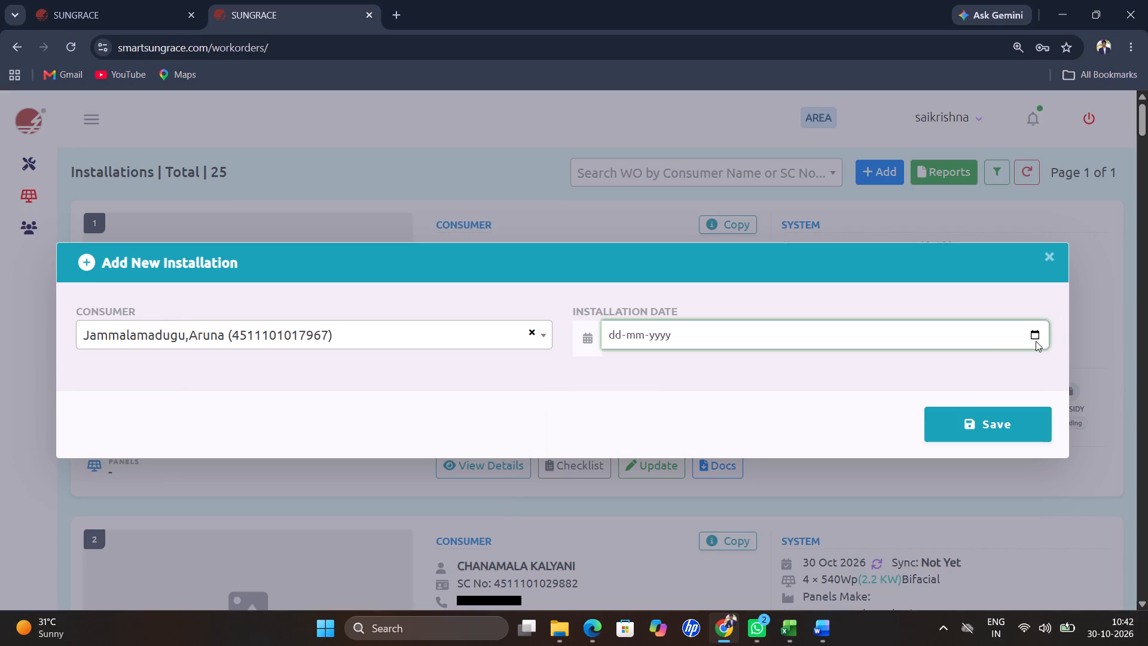
{"action": "left_click", "coordinate": [1036, 341]}
{"action": "left_click", "coordinate": [746, 503]}
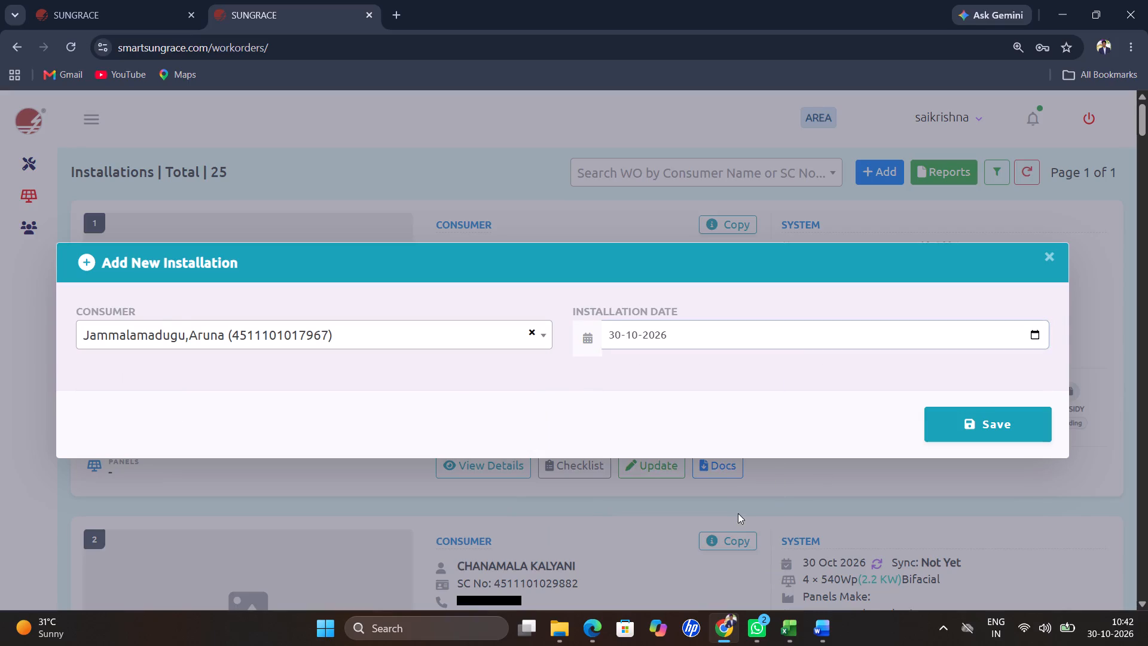
{"action": "left_click", "coordinate": [1004, 425]}
{"action": "left_click", "coordinate": [704, 151]}
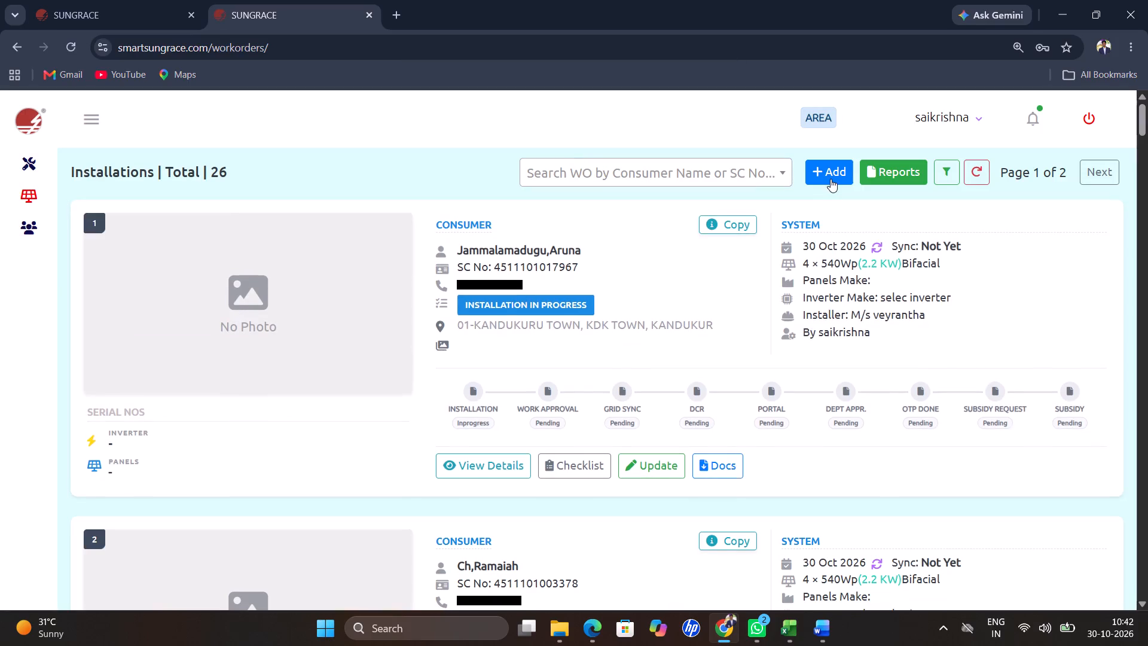
Start a new installation, search its consumer list for a service number containing 5560, and clear the search.
{"action": "left_click", "coordinate": [831, 178]}
{"action": "left_click", "coordinate": [331, 331]}
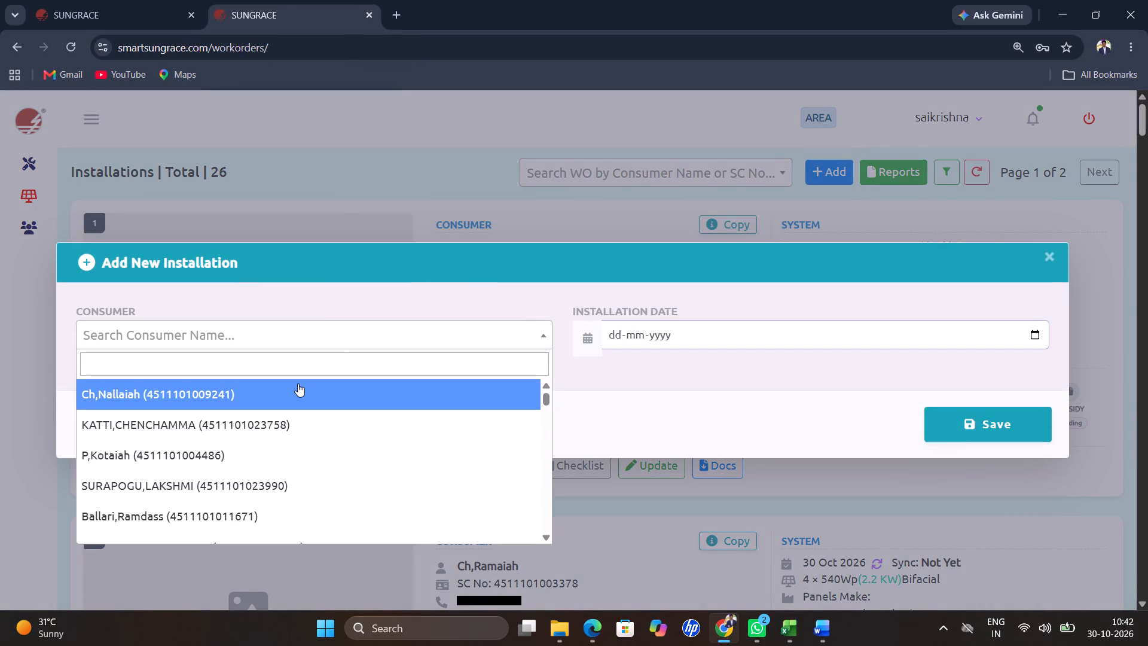
{"action": "left_click", "coordinate": [350, 363]}
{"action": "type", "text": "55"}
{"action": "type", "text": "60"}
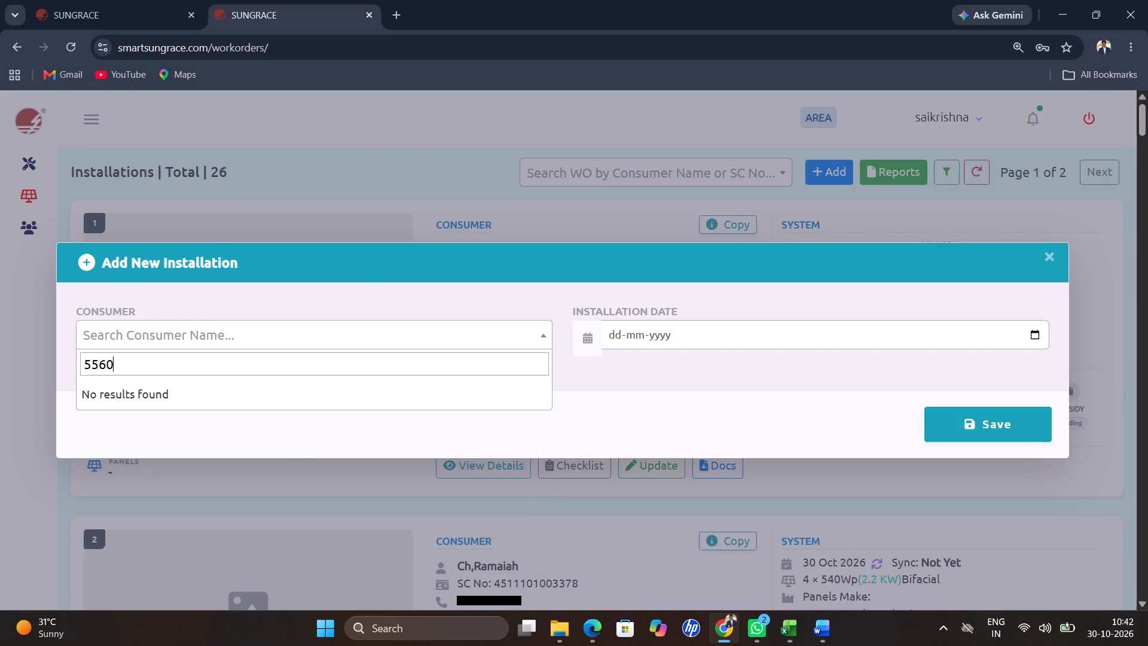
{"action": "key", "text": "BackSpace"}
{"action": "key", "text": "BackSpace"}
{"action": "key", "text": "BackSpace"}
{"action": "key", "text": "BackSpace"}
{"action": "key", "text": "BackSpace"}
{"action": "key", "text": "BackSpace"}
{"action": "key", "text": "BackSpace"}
Select the consumer whose service number ends in 3108 and save the new installation dated 30-10-2026.
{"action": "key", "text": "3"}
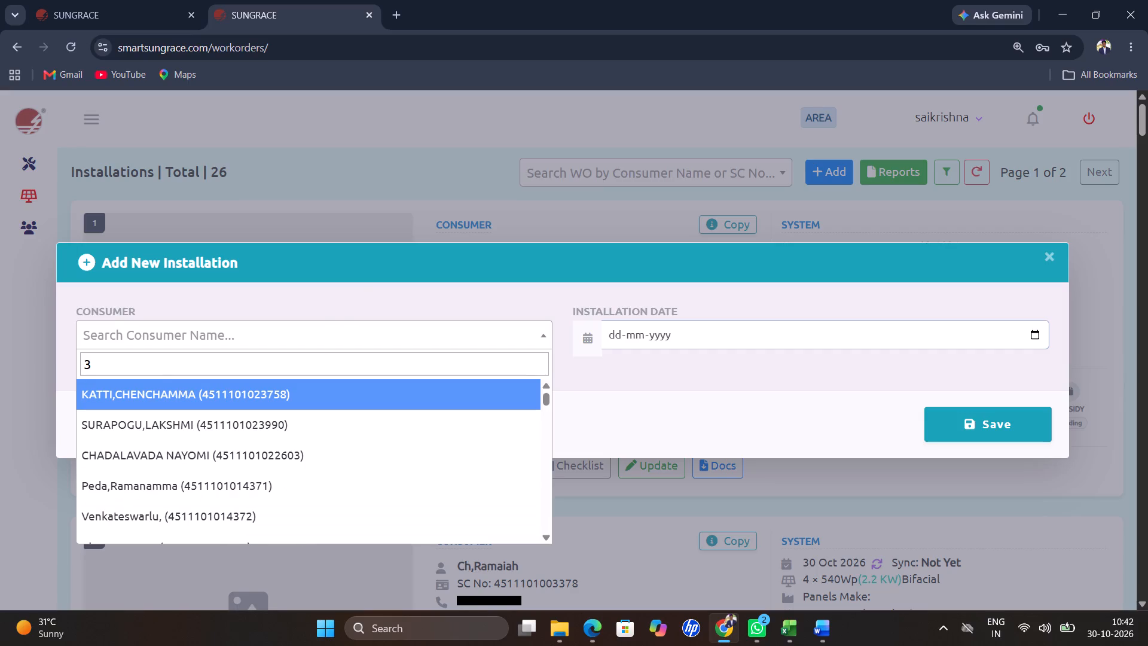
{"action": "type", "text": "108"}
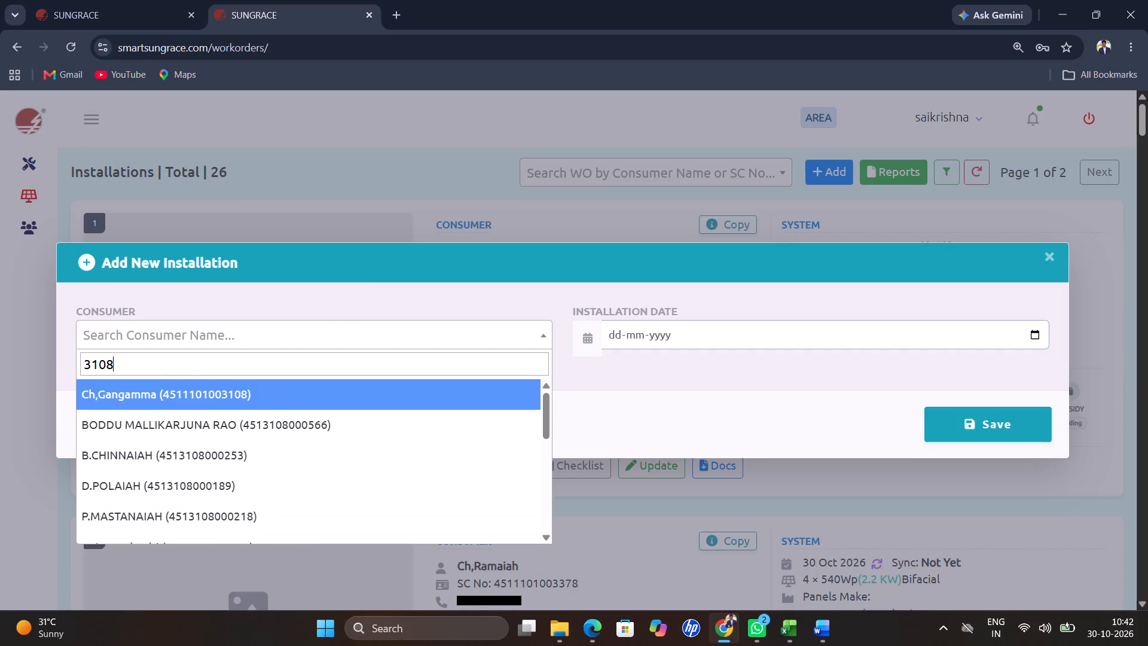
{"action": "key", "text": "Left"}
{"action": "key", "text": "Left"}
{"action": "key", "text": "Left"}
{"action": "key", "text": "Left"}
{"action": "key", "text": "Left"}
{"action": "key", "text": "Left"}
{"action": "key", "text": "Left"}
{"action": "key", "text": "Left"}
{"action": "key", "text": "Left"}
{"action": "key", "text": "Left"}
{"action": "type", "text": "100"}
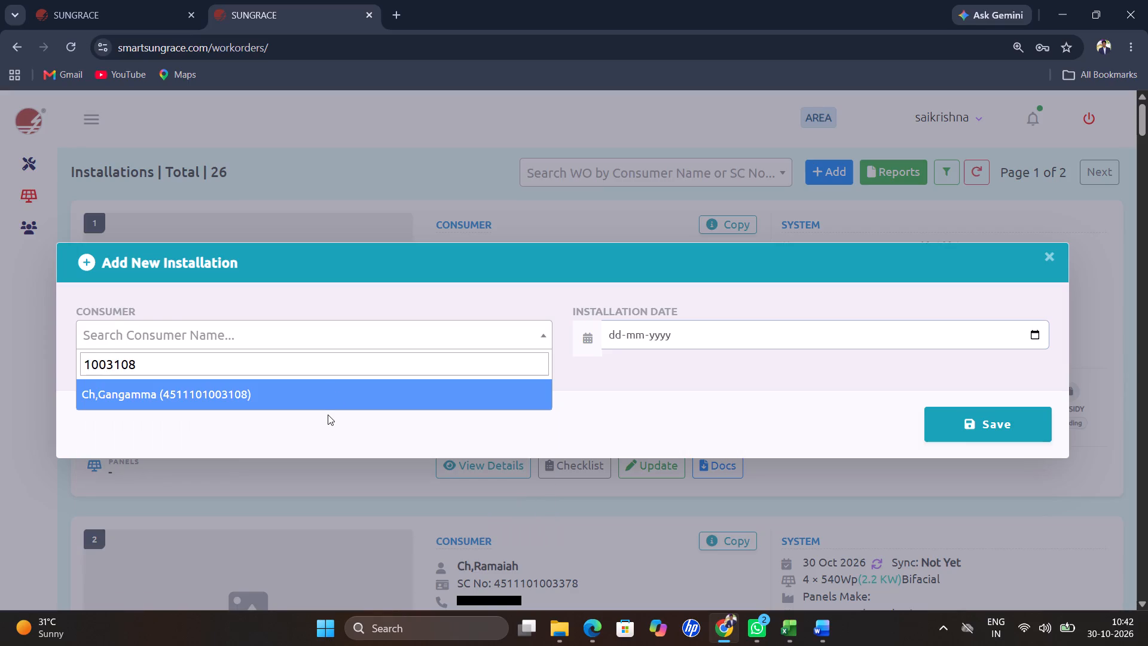
{"action": "left_click", "coordinate": [376, 400]}
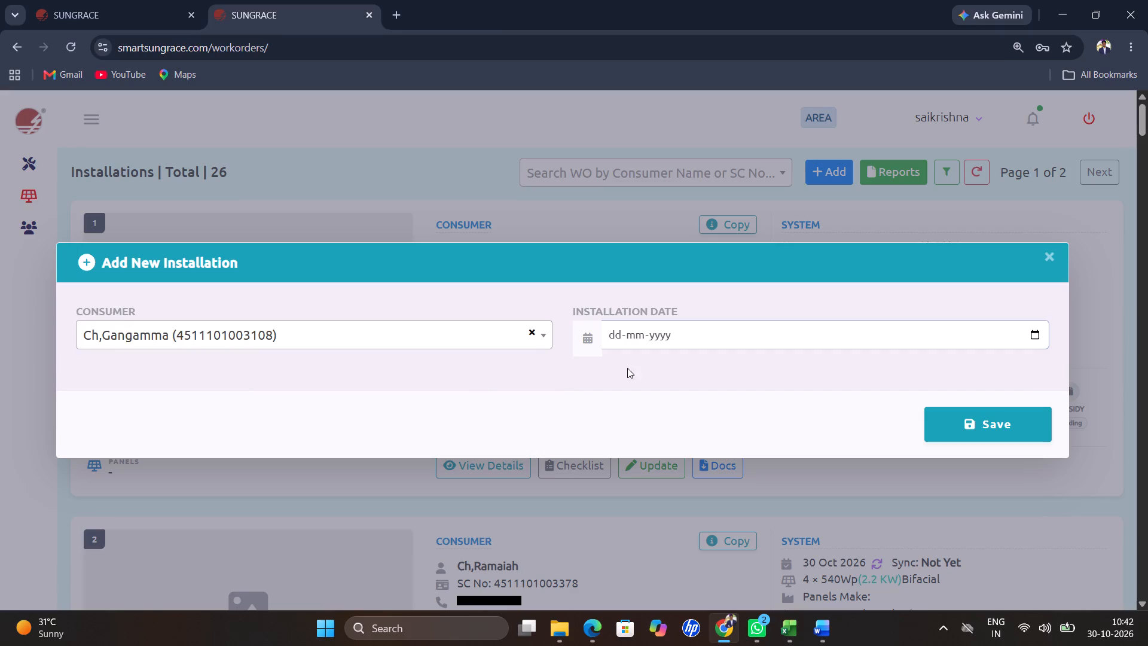
{"action": "left_click", "coordinate": [1039, 334]}
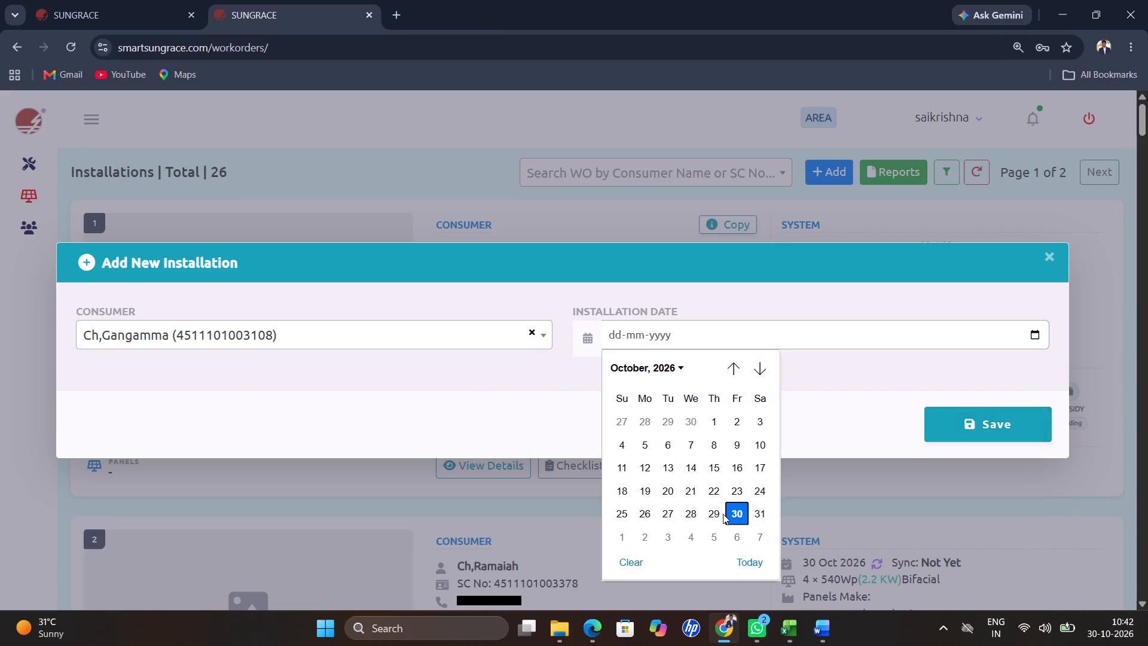
{"action": "left_click", "coordinate": [735, 508]}
{"action": "left_click", "coordinate": [968, 412]}
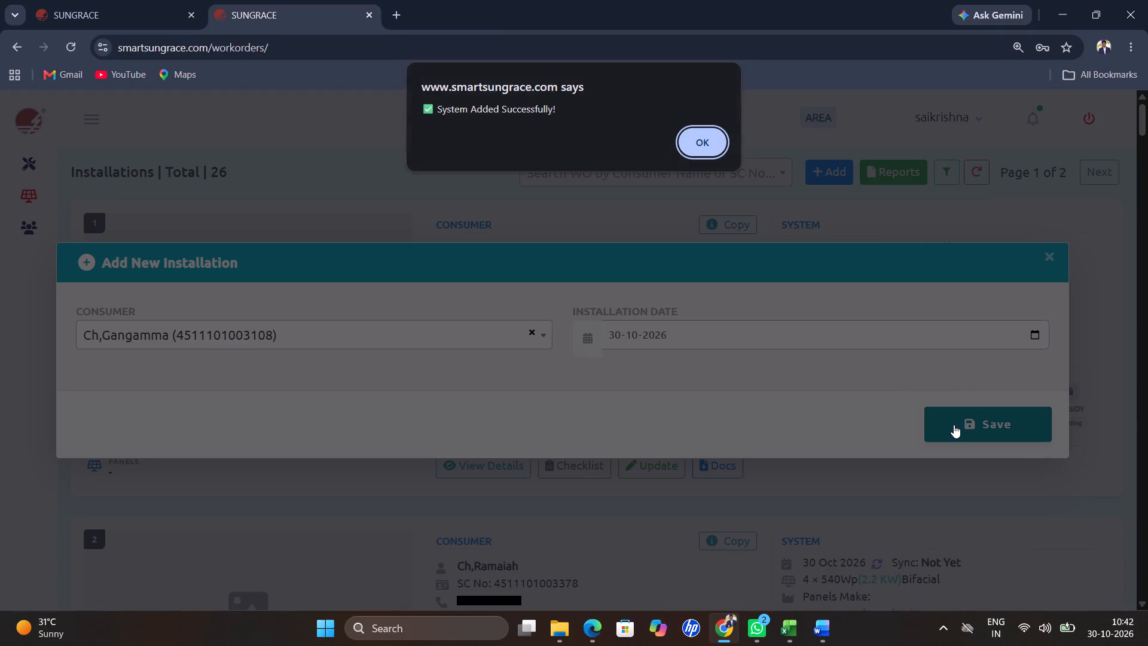
{"action": "left_click", "coordinate": [704, 144]}
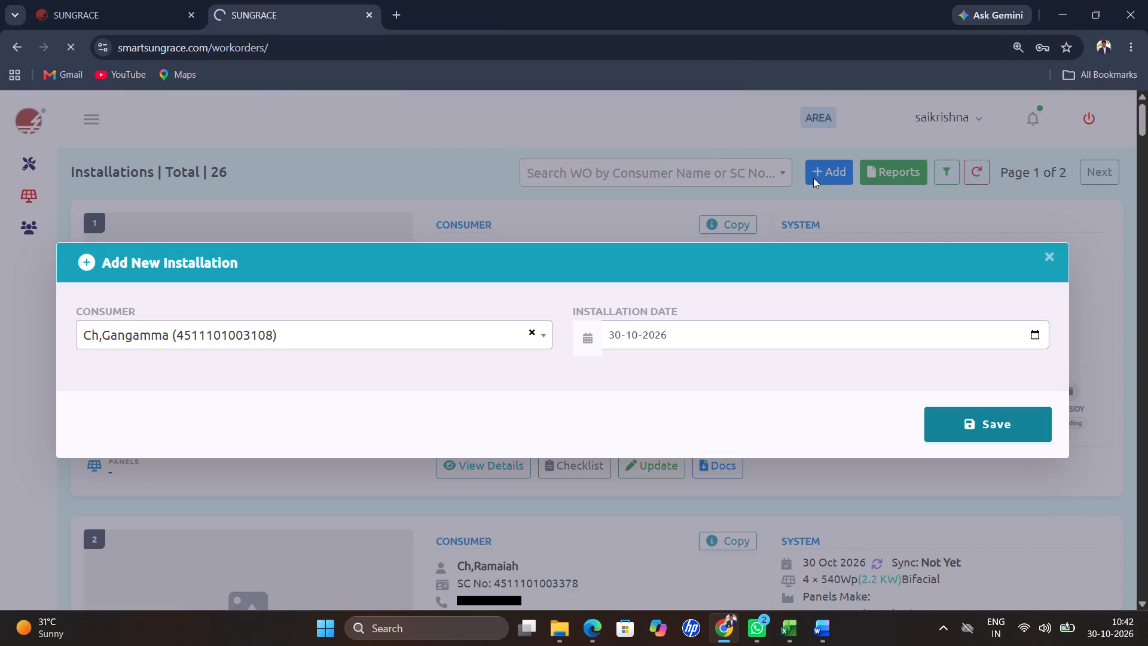
Add a new installation dated 30-10-2026 for the consumer whose service number ends in 9185.
{"action": "left_click", "coordinate": [817, 172]}
{"action": "left_click", "coordinate": [817, 172]}
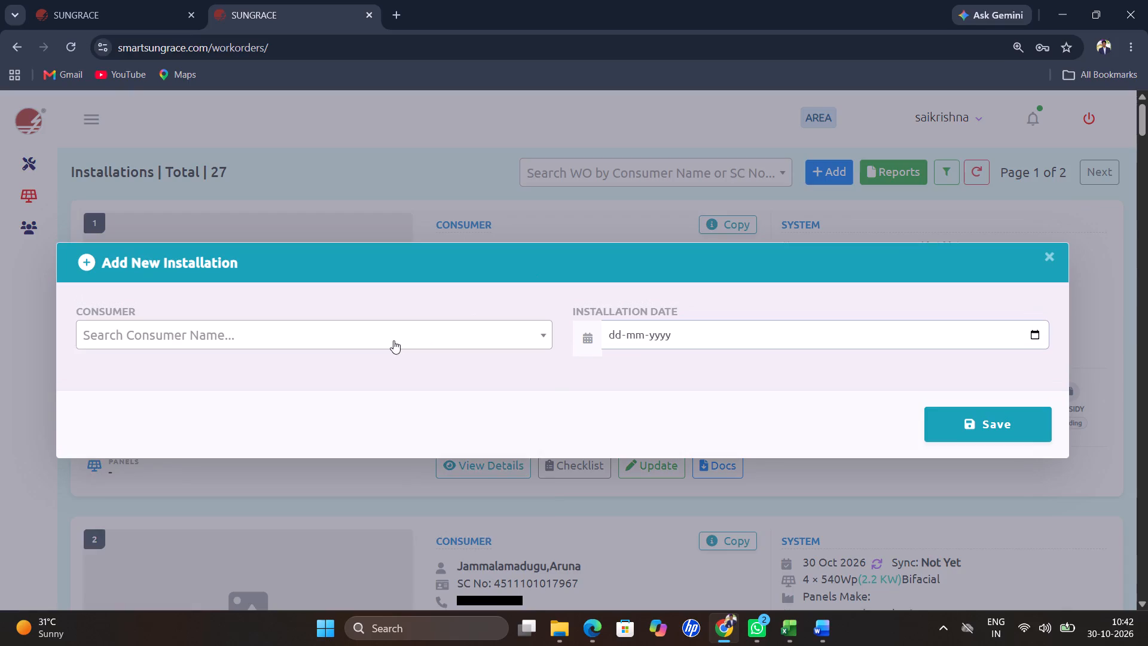
{"action": "left_click", "coordinate": [393, 339]}
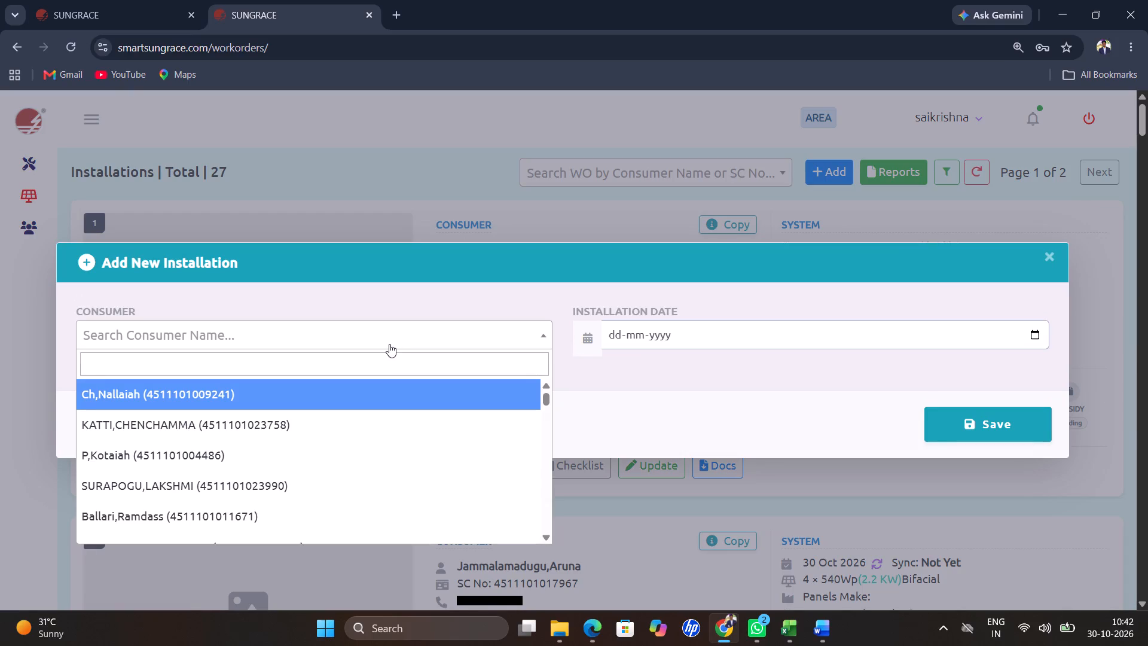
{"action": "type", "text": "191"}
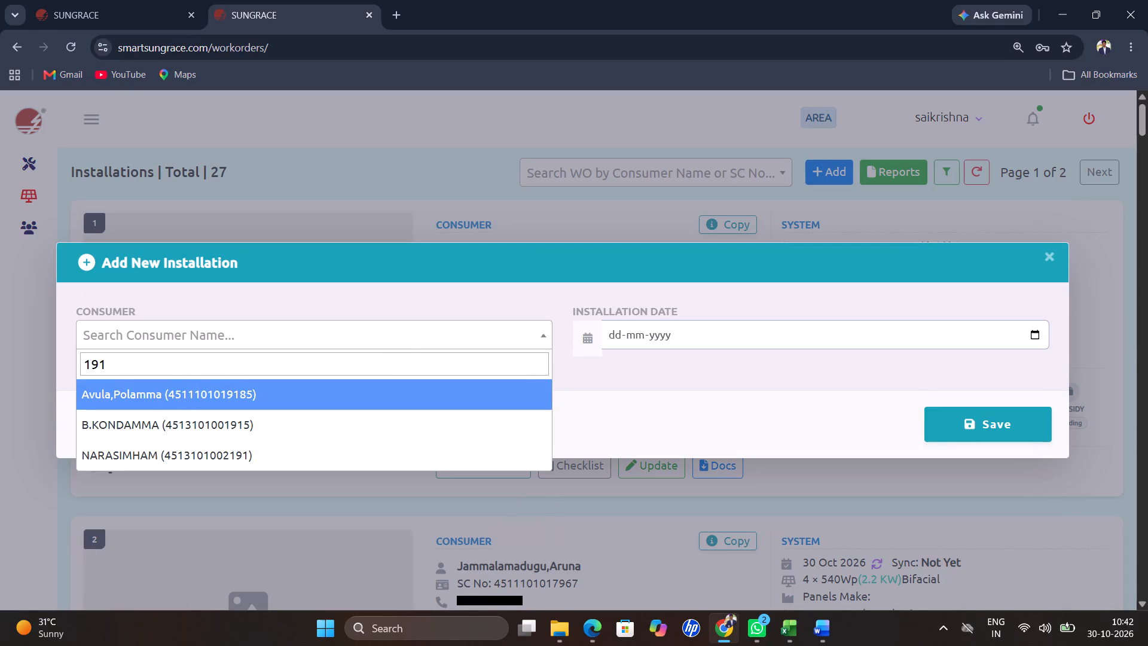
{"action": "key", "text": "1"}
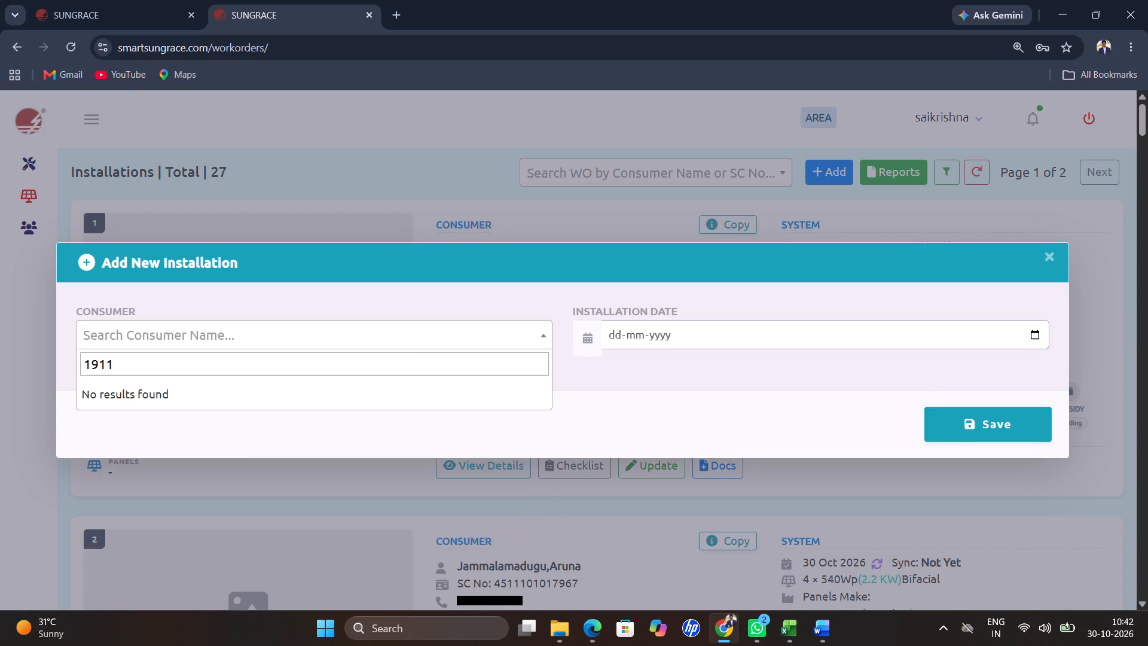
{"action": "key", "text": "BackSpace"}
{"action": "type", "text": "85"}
{"action": "left_click", "coordinate": [328, 395]}
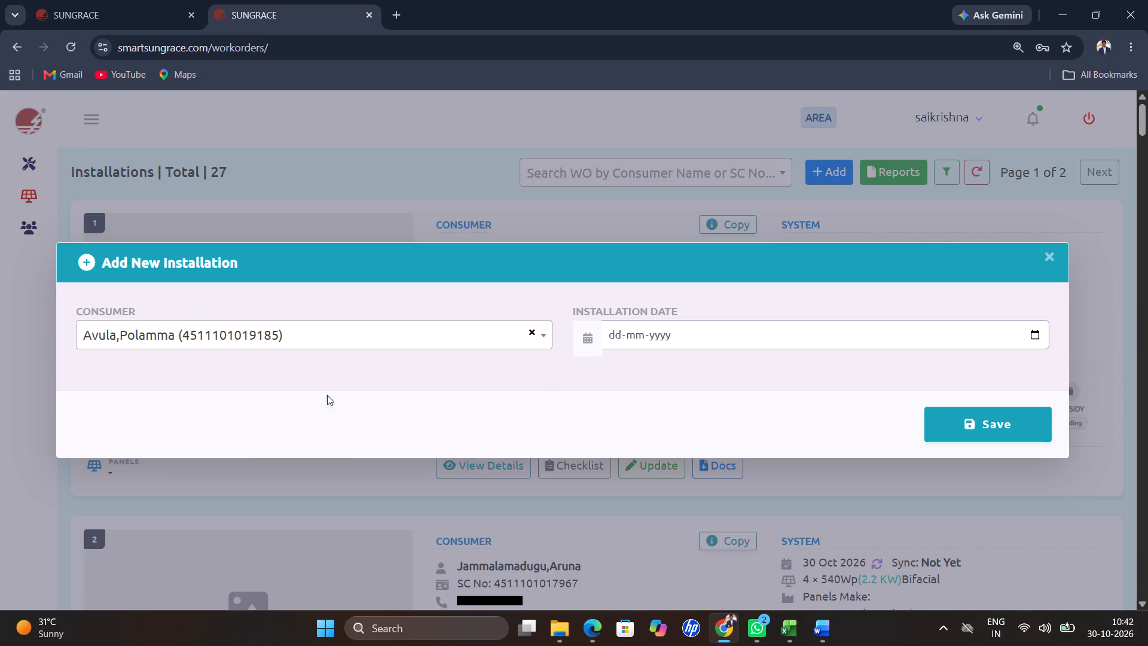
{"action": "left_click", "coordinate": [1032, 331]}
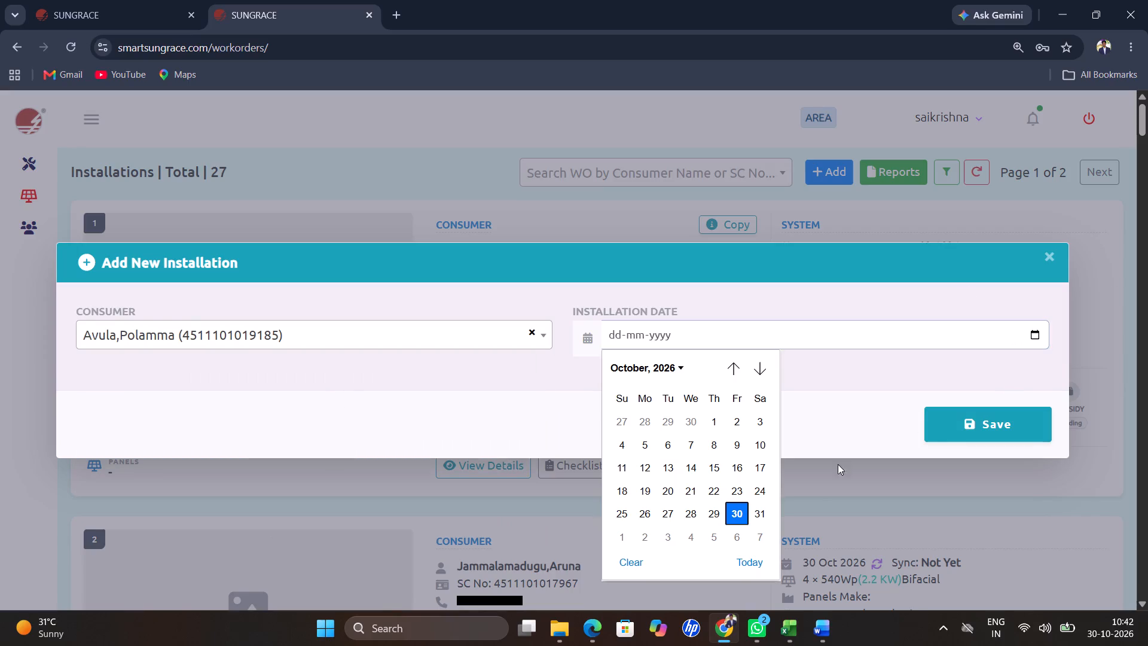
{"action": "left_click", "coordinate": [731, 510]}
{"action": "left_click", "coordinate": [988, 422]}
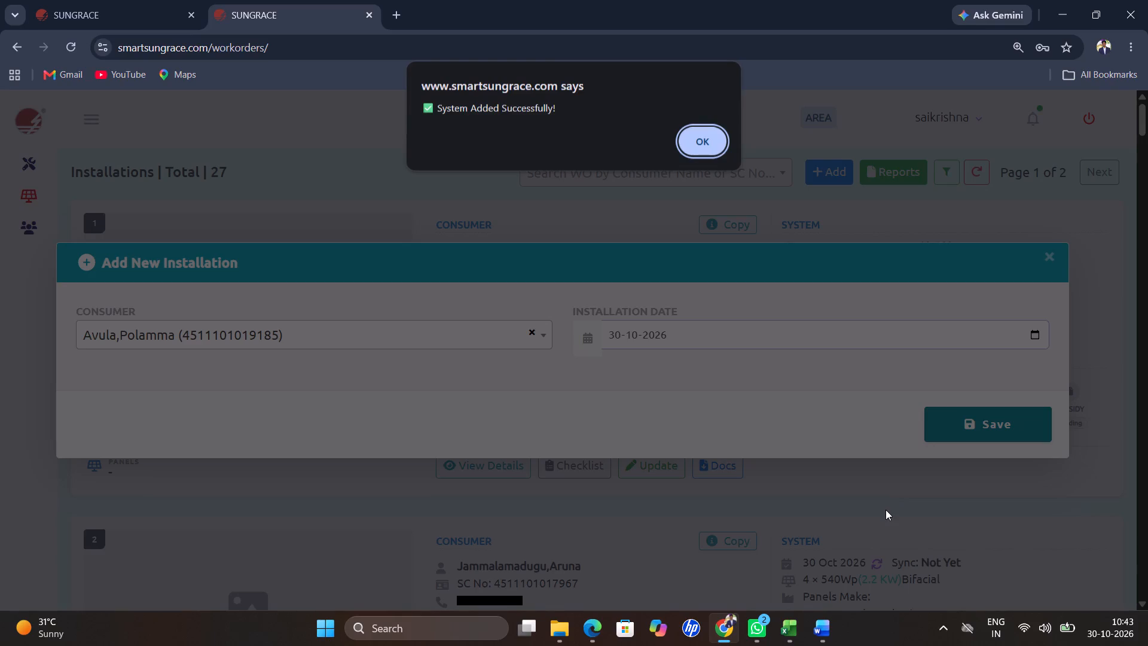
{"action": "left_click", "coordinate": [707, 139]}
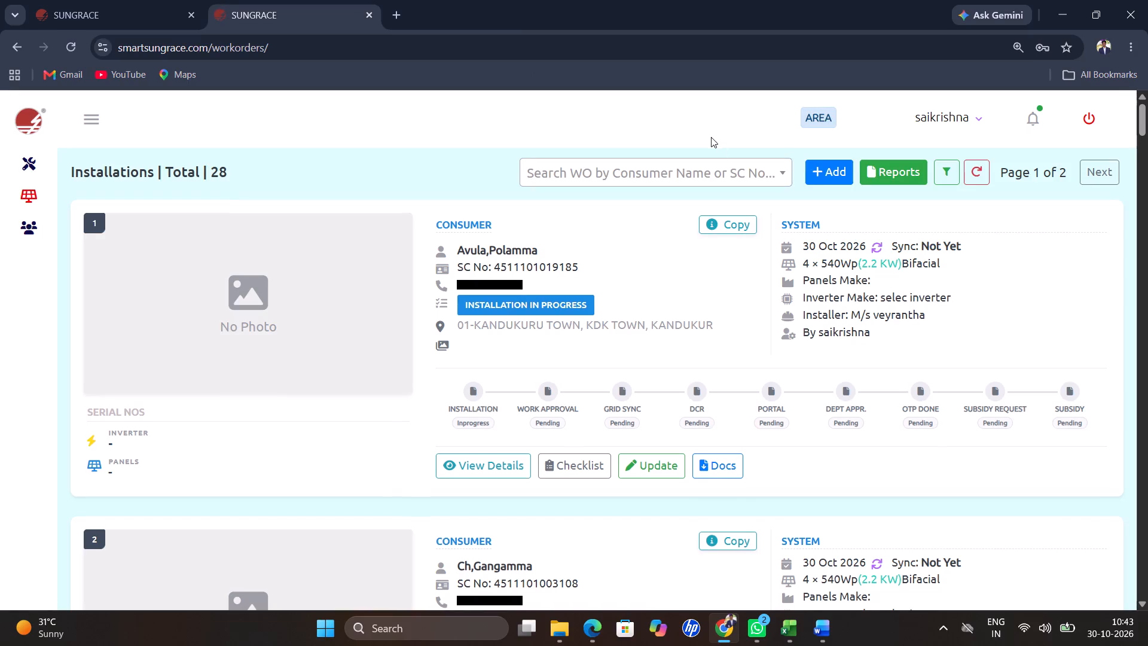
Add a new installation dated 30-10-2026 for the consumer whose service number ends in 5342.
{"action": "left_click", "coordinate": [817, 176]}
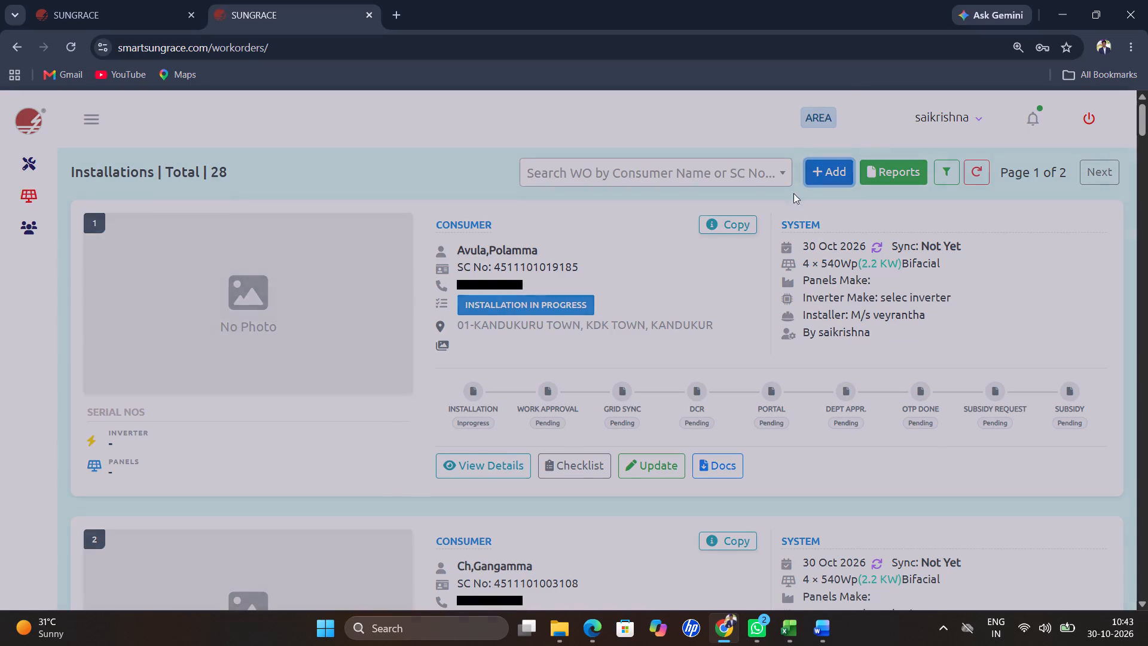
{"action": "left_click", "coordinate": [480, 340]}
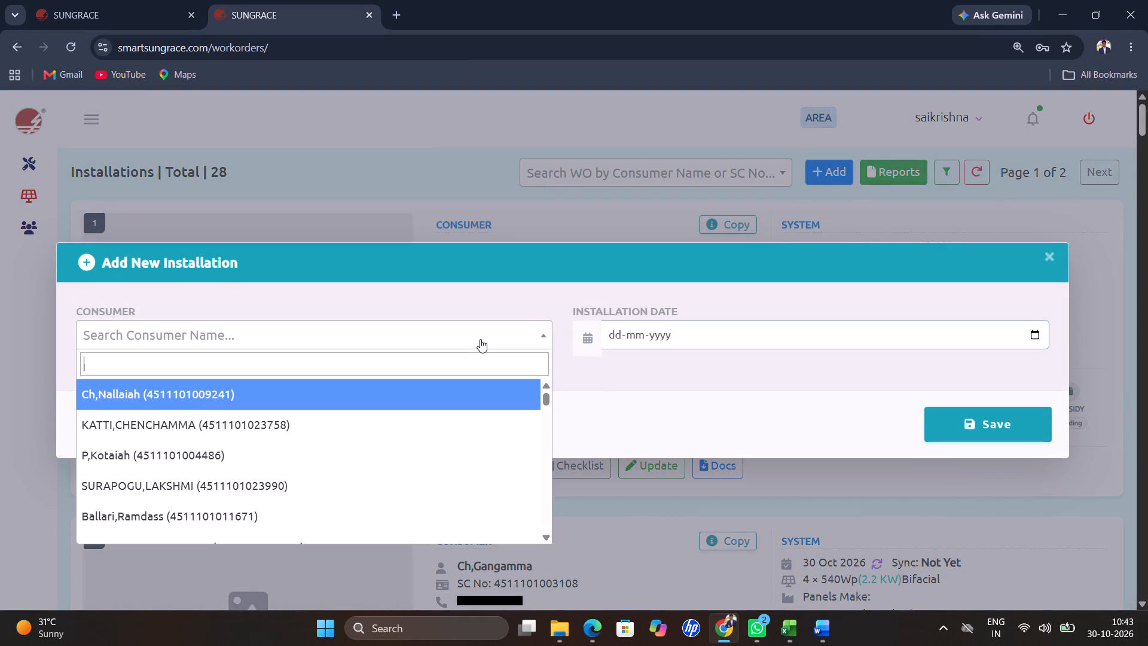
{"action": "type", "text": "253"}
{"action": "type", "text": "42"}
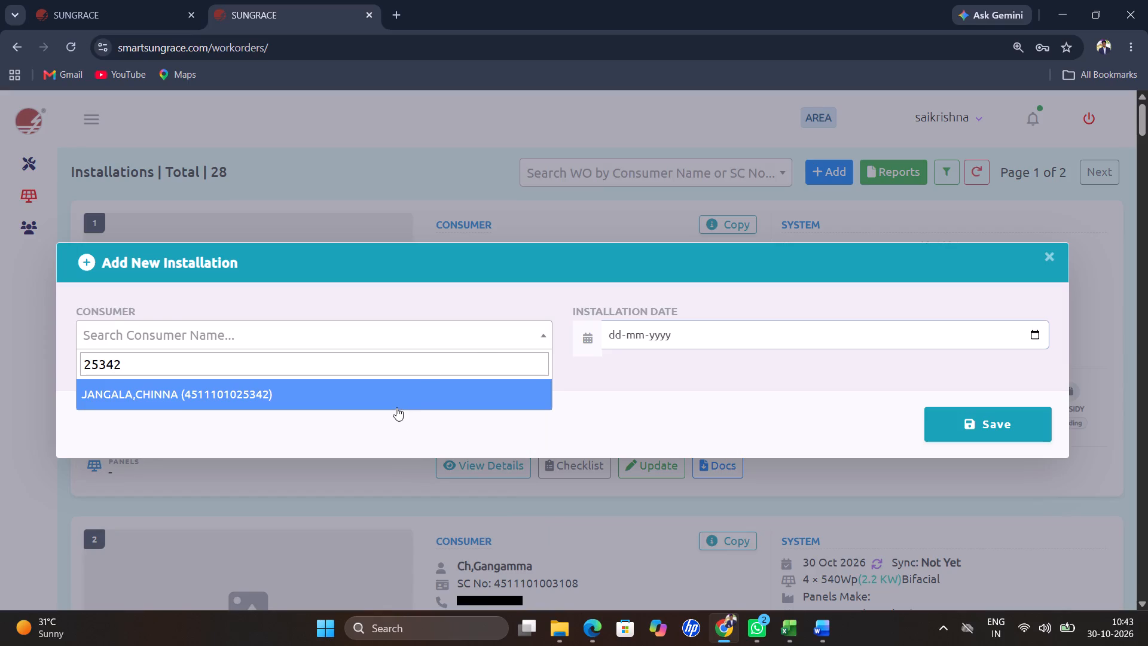
{"action": "left_click", "coordinate": [388, 397]}
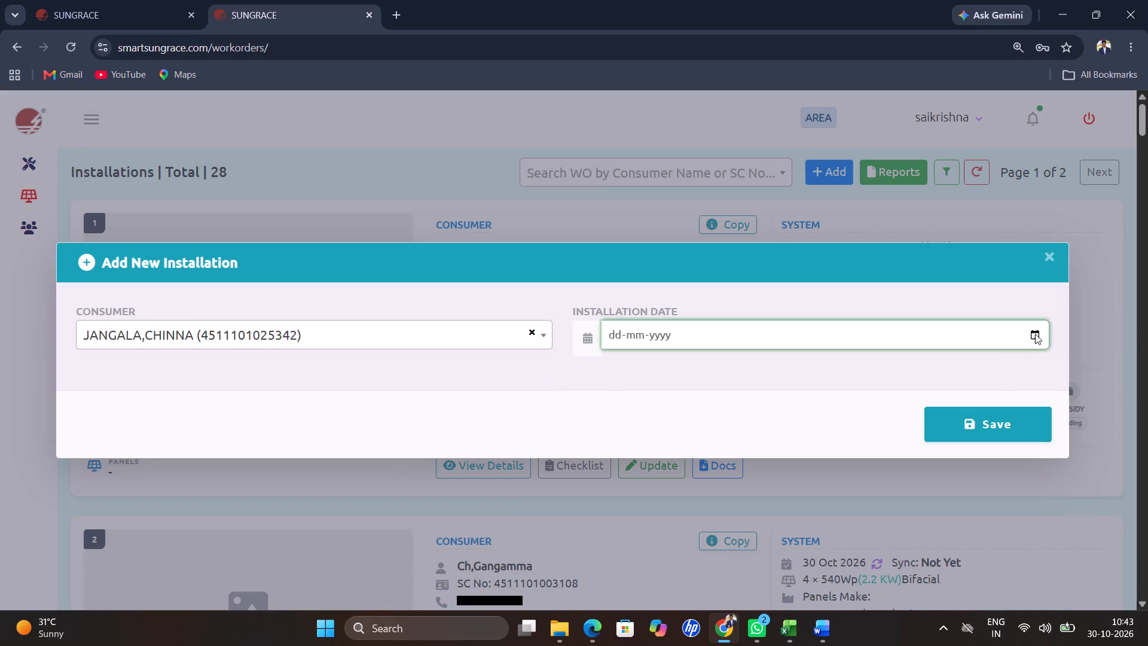
{"action": "left_click", "coordinate": [1034, 335]}
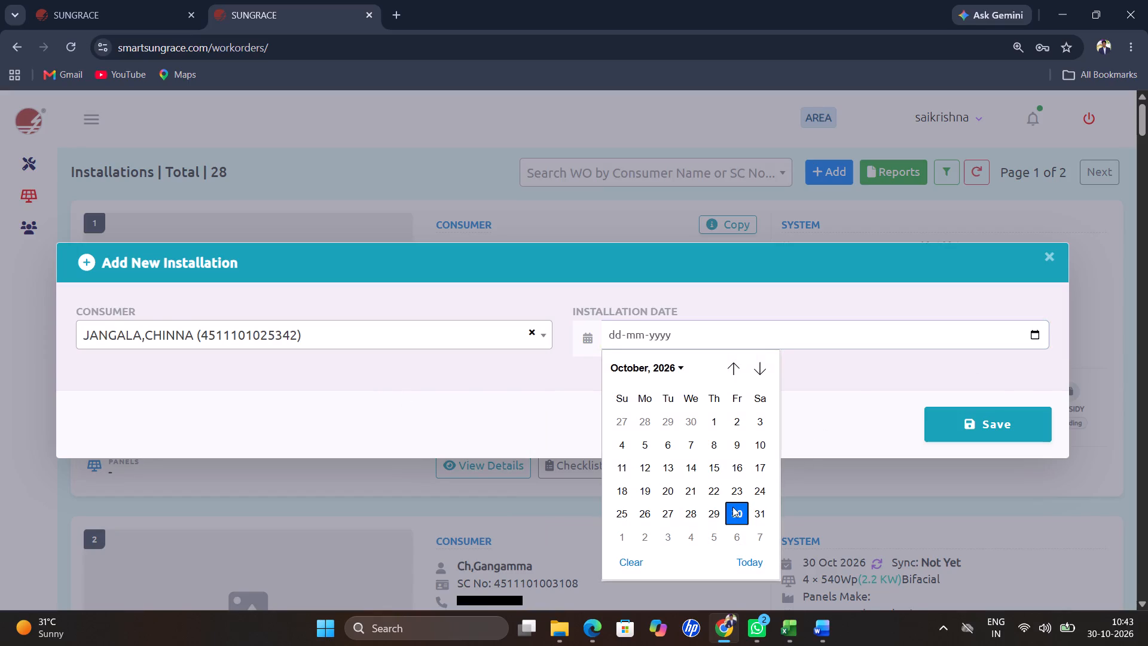
{"action": "left_click", "coordinate": [732, 511]}
{"action": "left_click", "coordinate": [951, 430]}
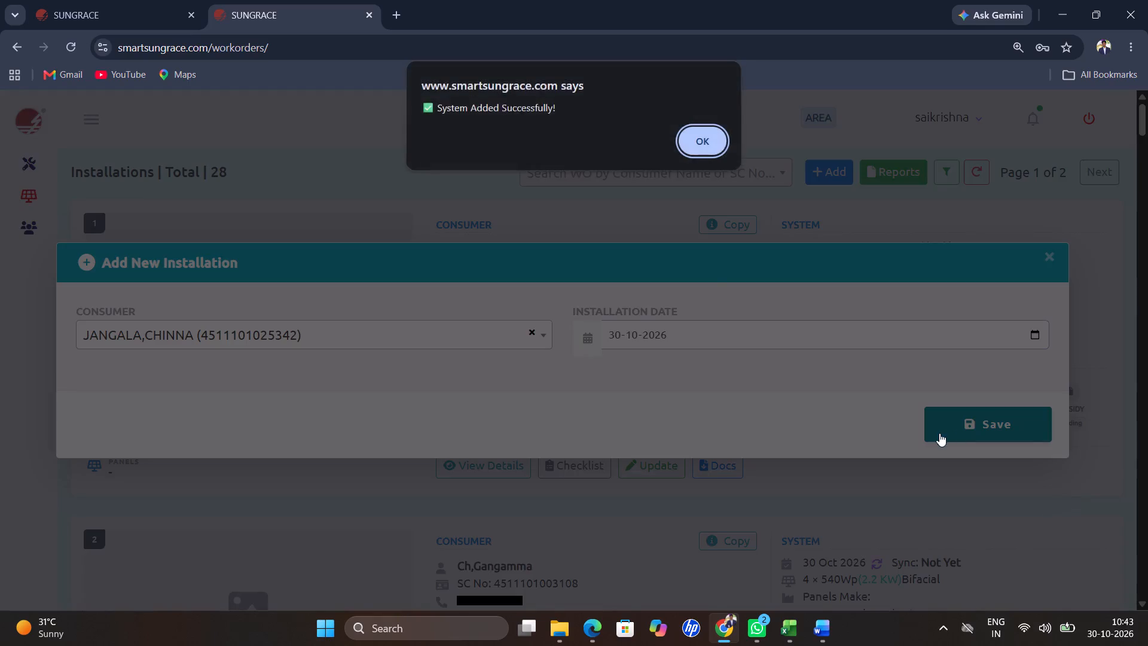
{"action": "left_click", "coordinate": [706, 147]}
Add a new installation dated 30-10-2026 for the consumer whose service number ends in 8619.
{"action": "left_click", "coordinate": [856, 203]}
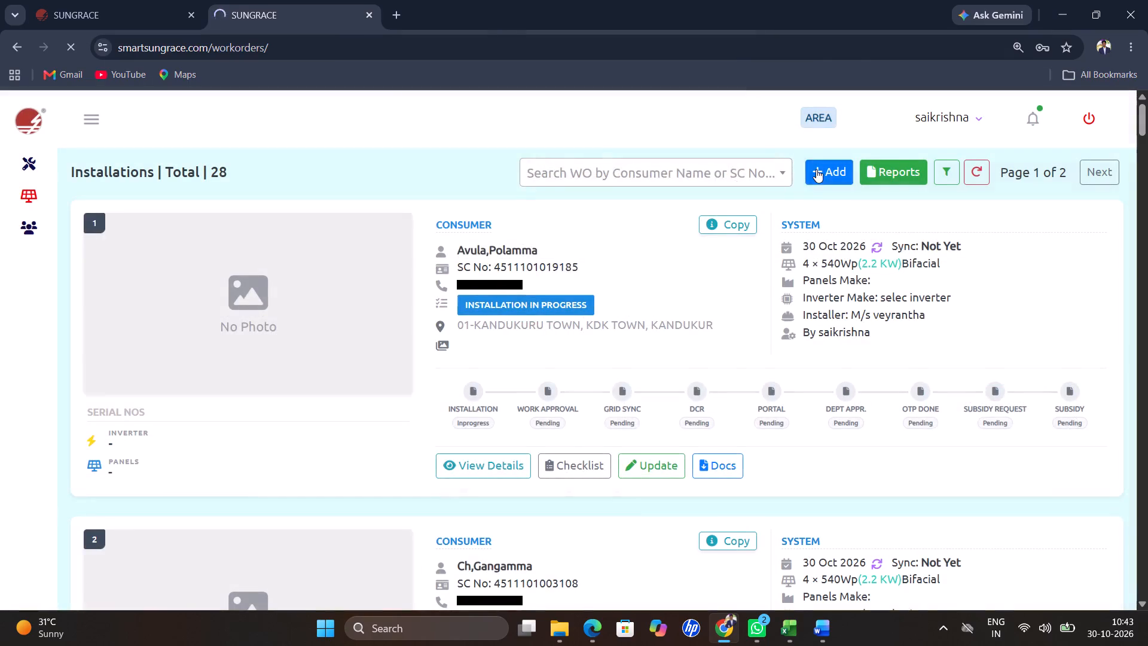
{"action": "left_click", "coordinate": [816, 169]}
{"action": "left_click", "coordinate": [834, 162]}
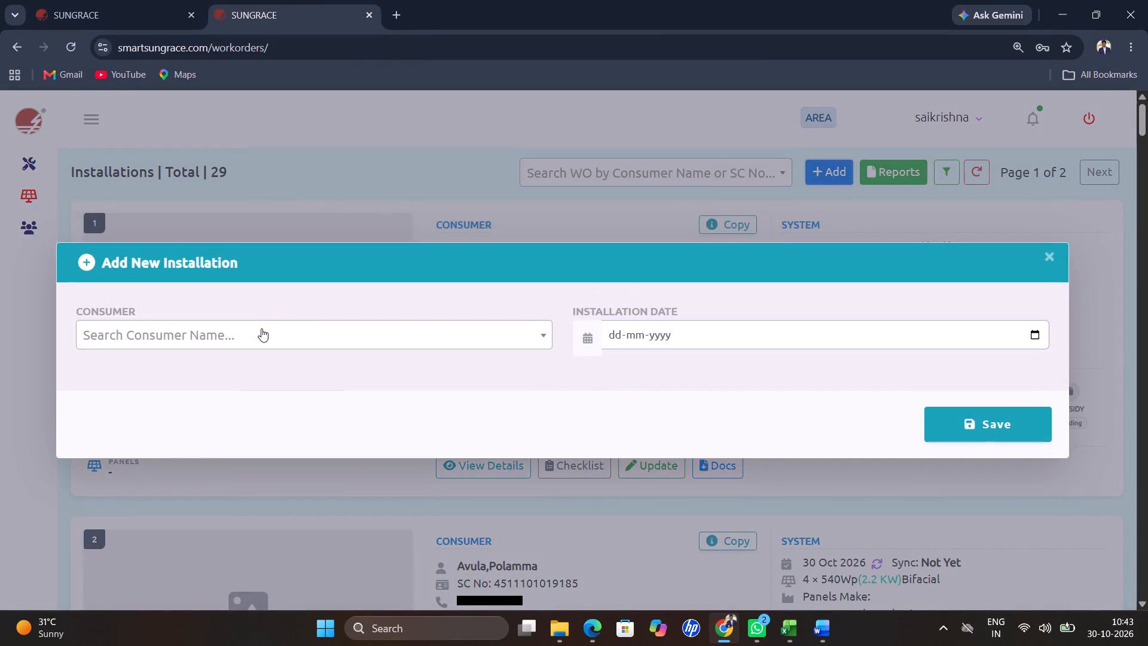
{"action": "left_click", "coordinate": [261, 328]}
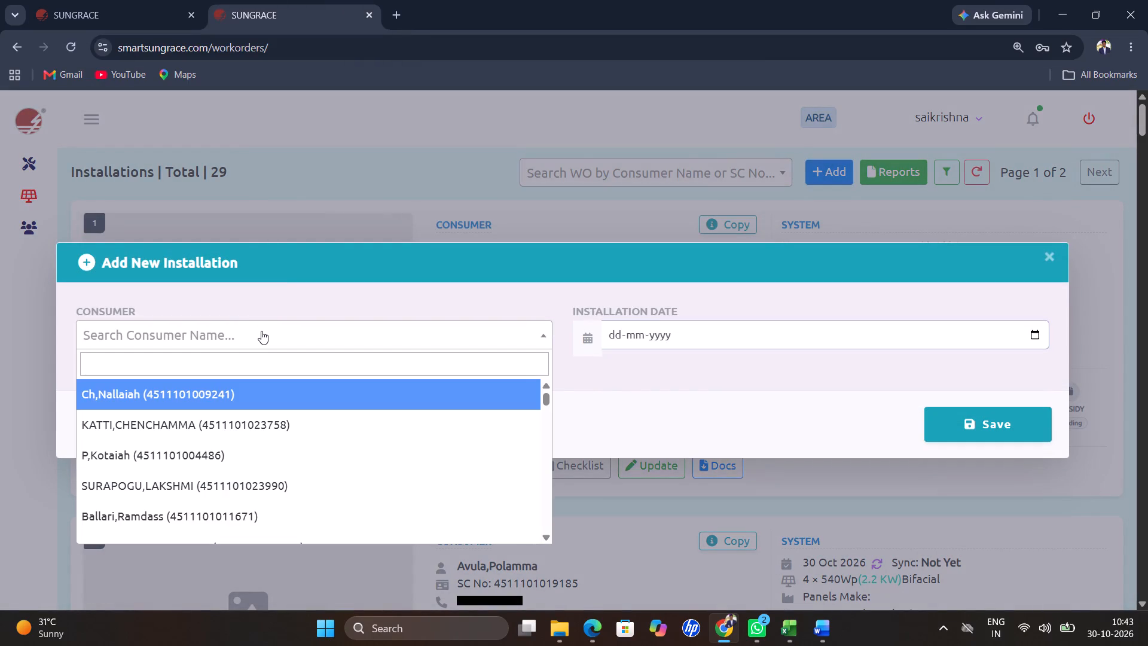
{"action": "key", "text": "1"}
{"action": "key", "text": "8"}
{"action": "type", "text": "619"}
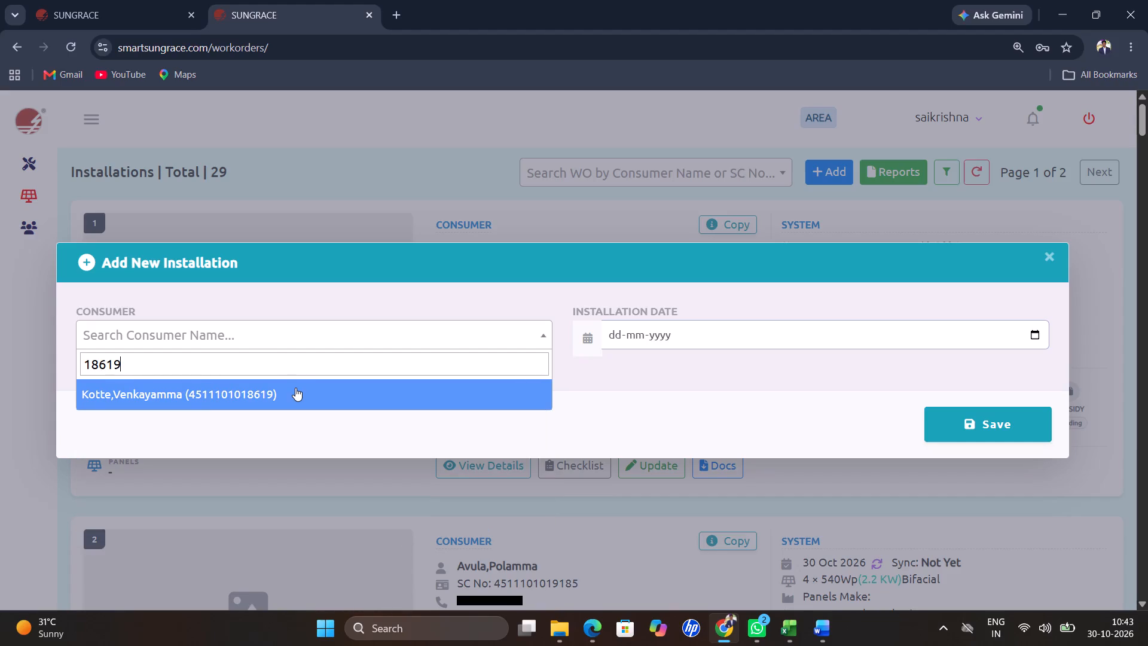
{"action": "left_click", "coordinate": [295, 388]}
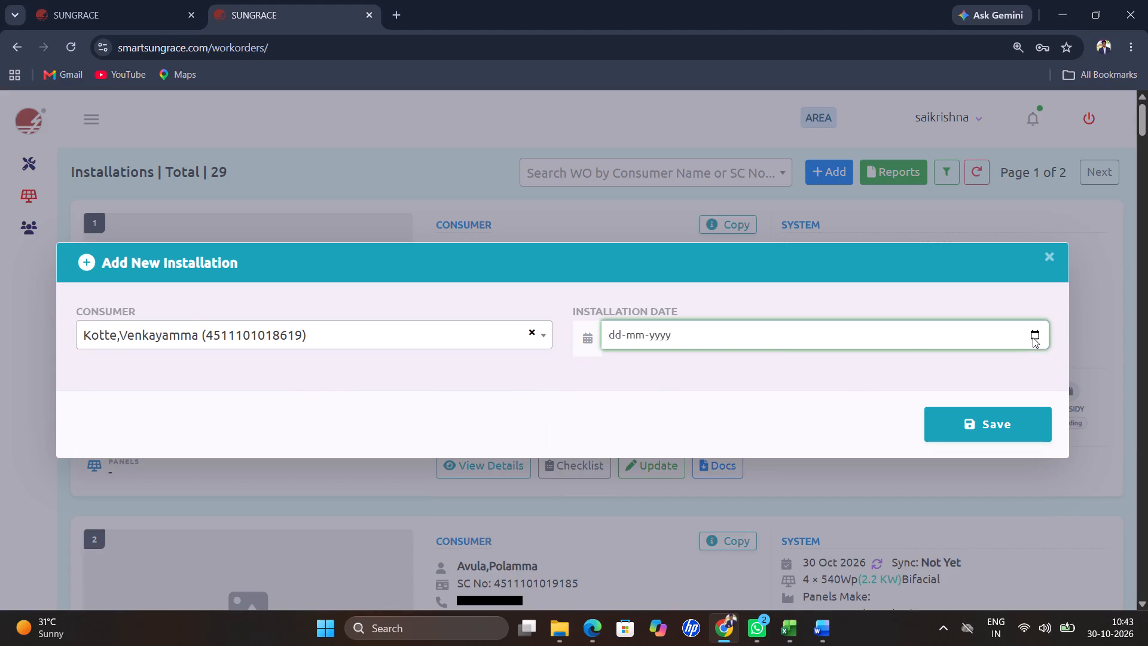
{"action": "left_click", "coordinate": [1033, 337]}
{"action": "left_click", "coordinate": [740, 512]}
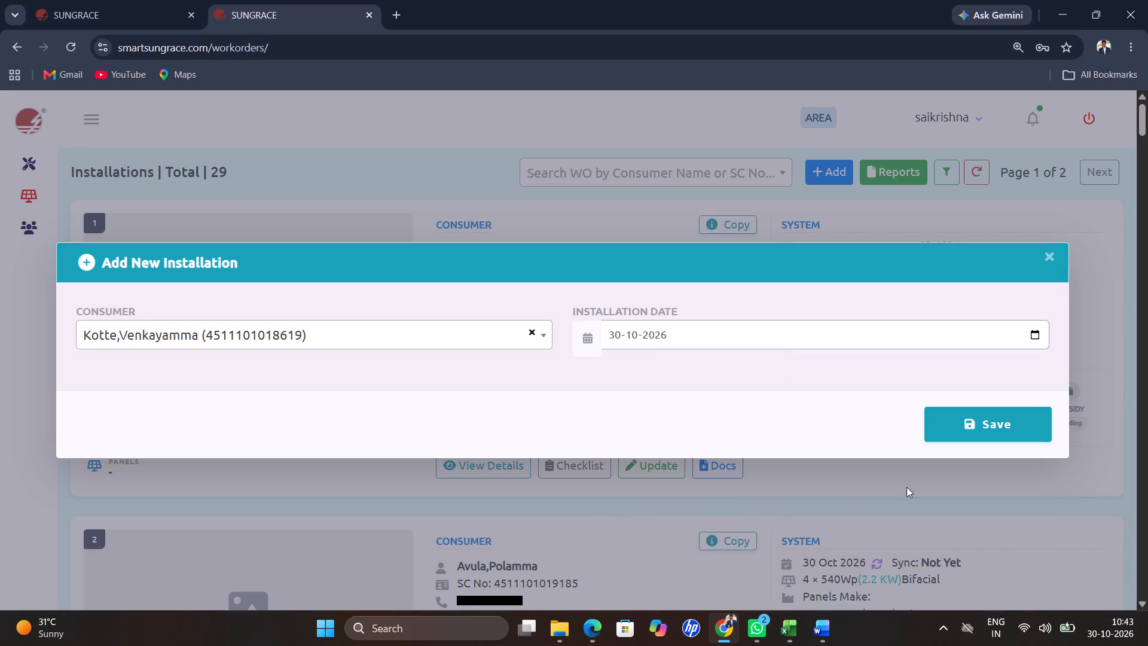
{"action": "left_click", "coordinate": [1020, 432]}
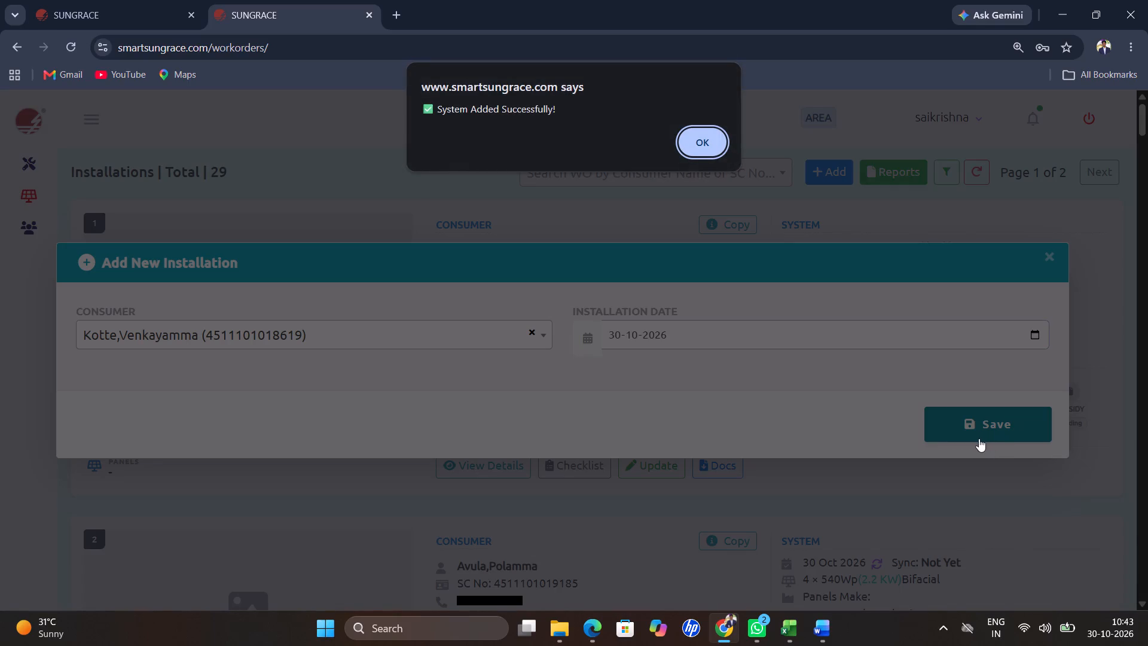
{"action": "left_click", "coordinate": [703, 150]}
Add a new installation dated 30-10-2026 for the consumer whose service number ends in 4371.
{"action": "left_click", "coordinate": [816, 178]}
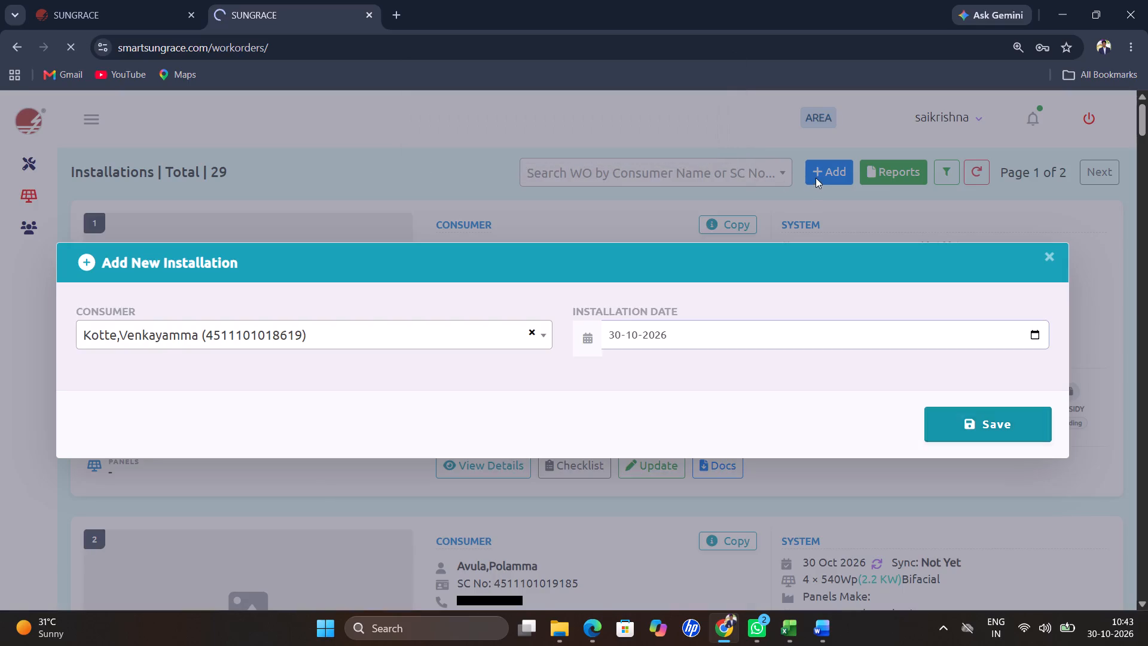
{"action": "left_click", "coordinate": [817, 173]}
{"action": "left_click", "coordinate": [462, 332]}
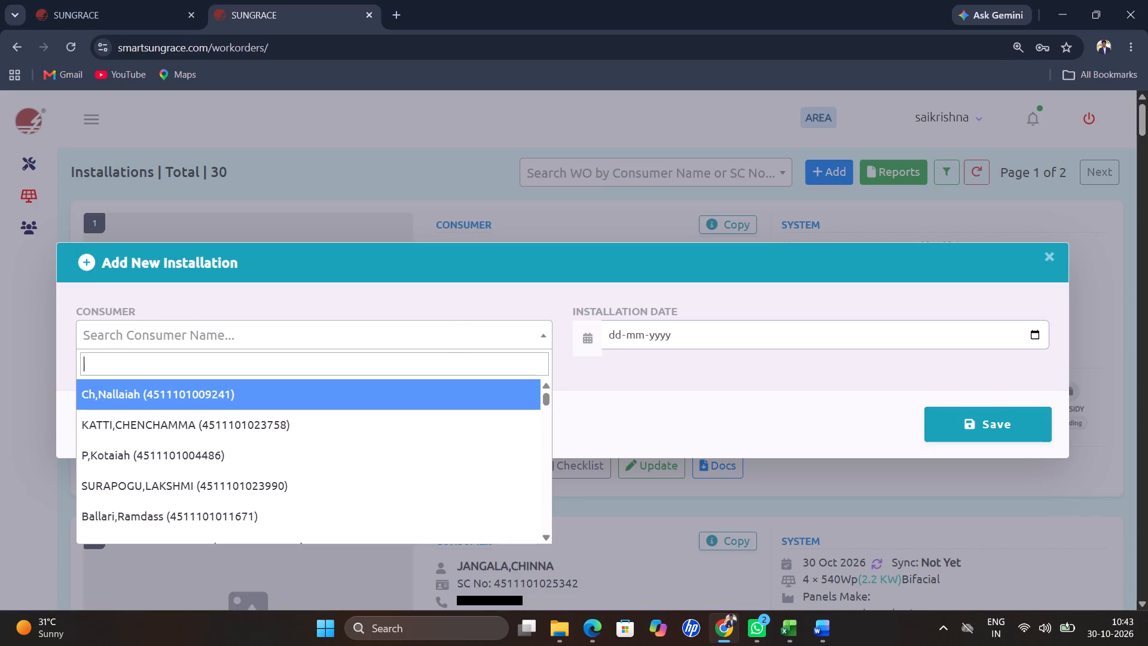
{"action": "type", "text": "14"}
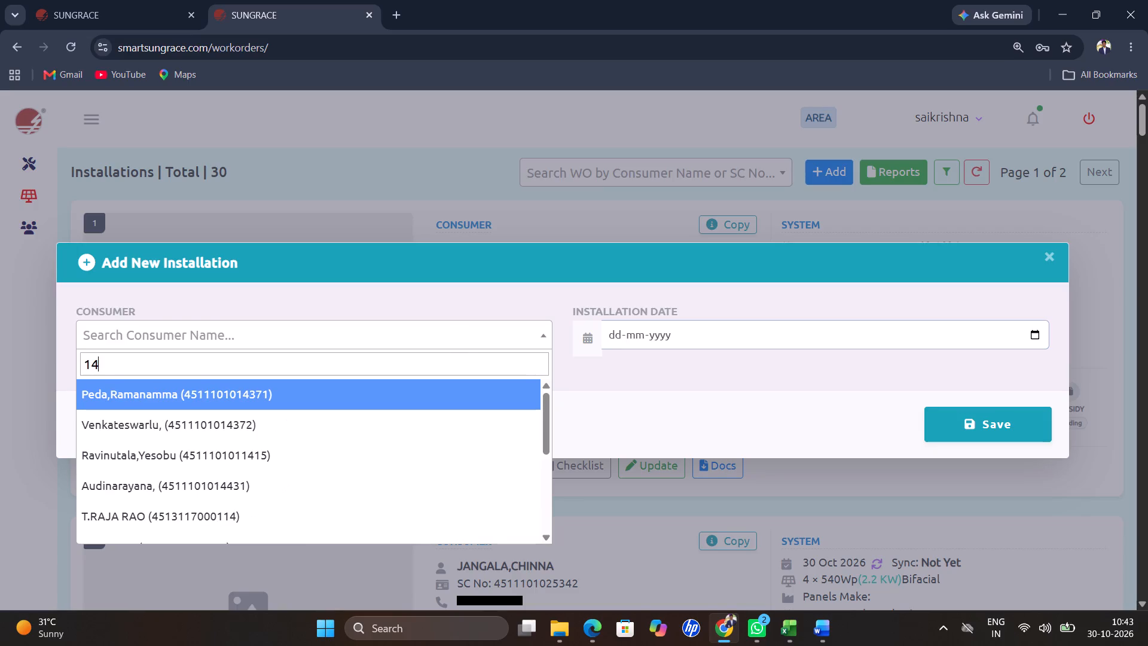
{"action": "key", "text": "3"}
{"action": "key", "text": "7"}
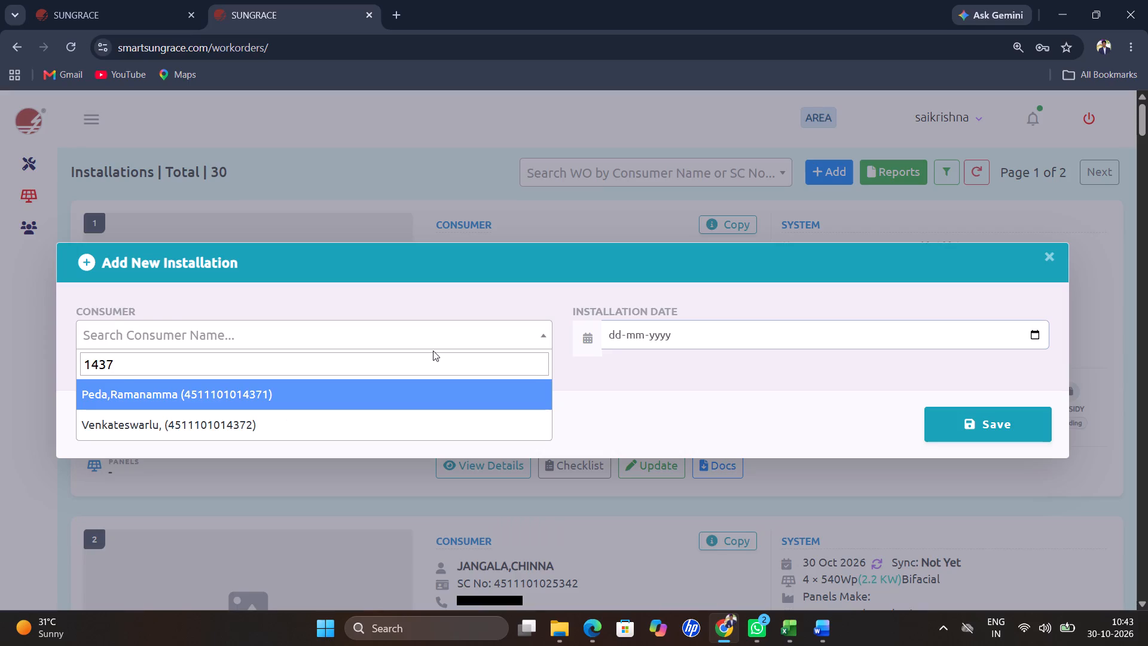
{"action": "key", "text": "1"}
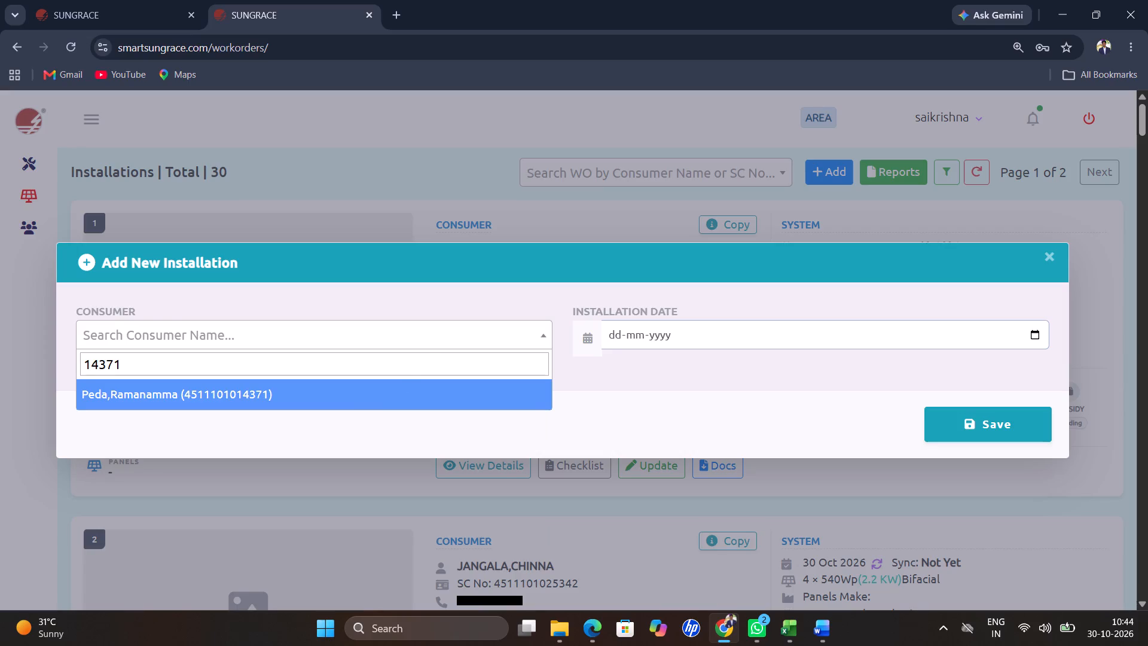
{"action": "left_click", "coordinate": [370, 393]}
{"action": "left_click", "coordinate": [1040, 334]}
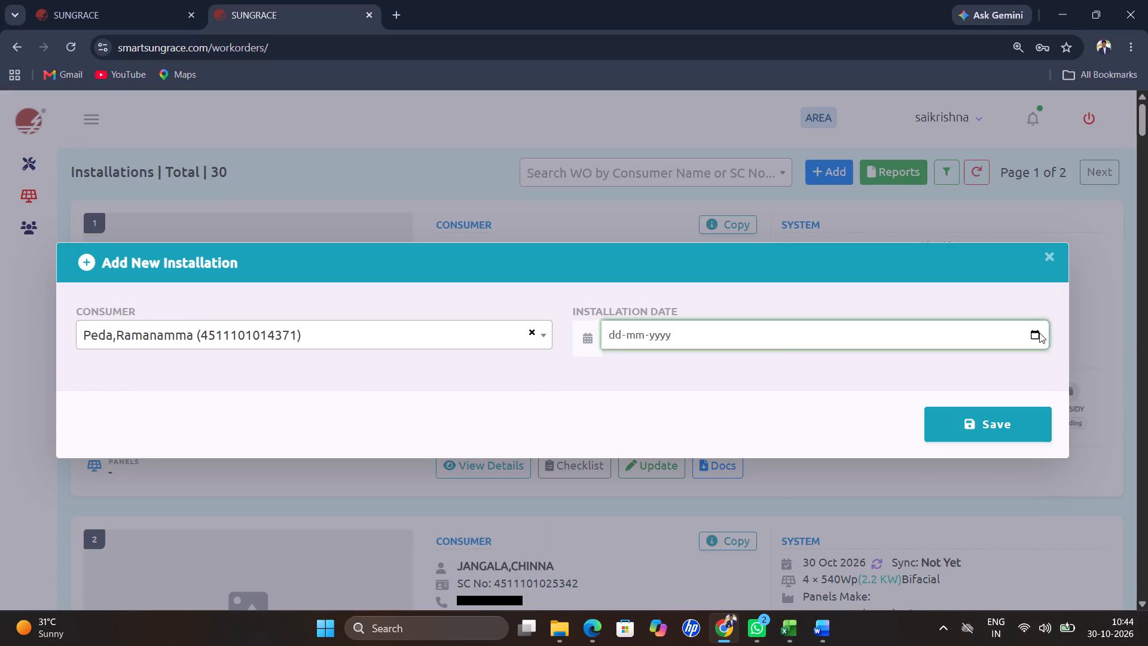
{"action": "left_click", "coordinate": [741, 508]}
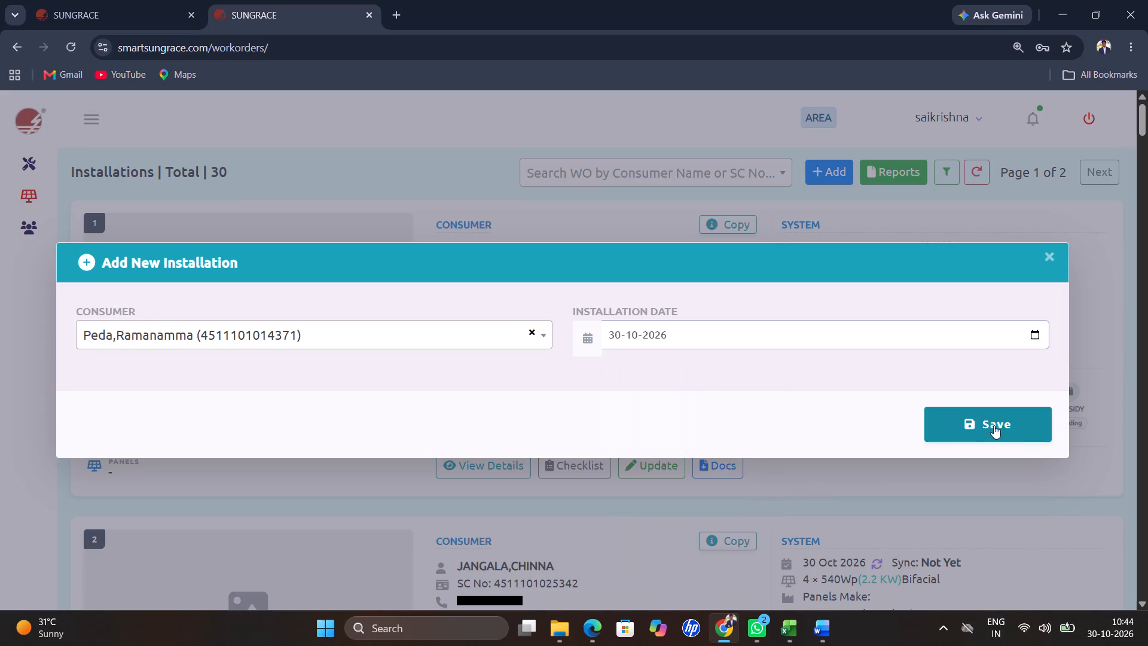
{"action": "left_click", "coordinate": [997, 415]}
{"action": "left_click", "coordinate": [718, 142]}
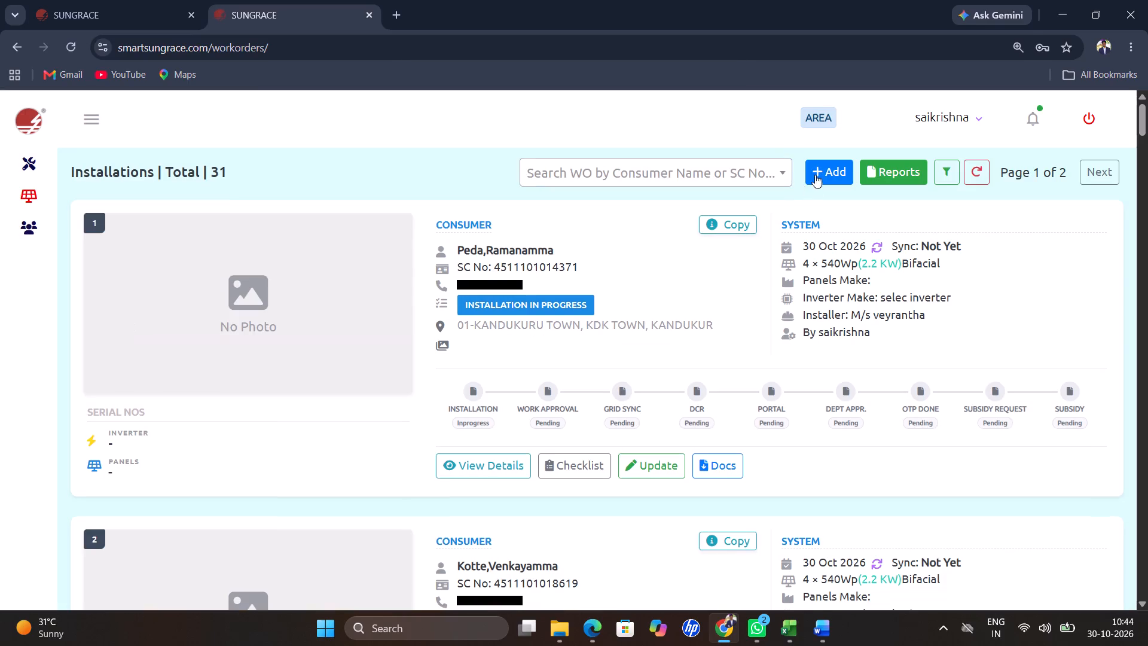
{"action": "left_click", "coordinate": [819, 166]}
{"action": "left_click", "coordinate": [341, 339]}
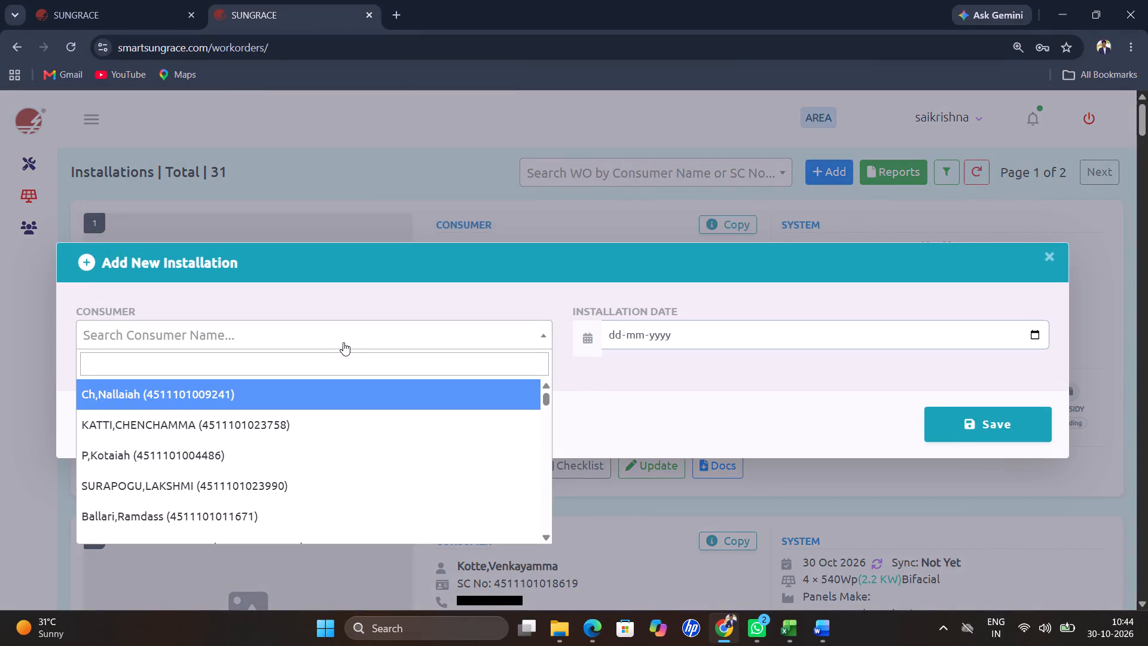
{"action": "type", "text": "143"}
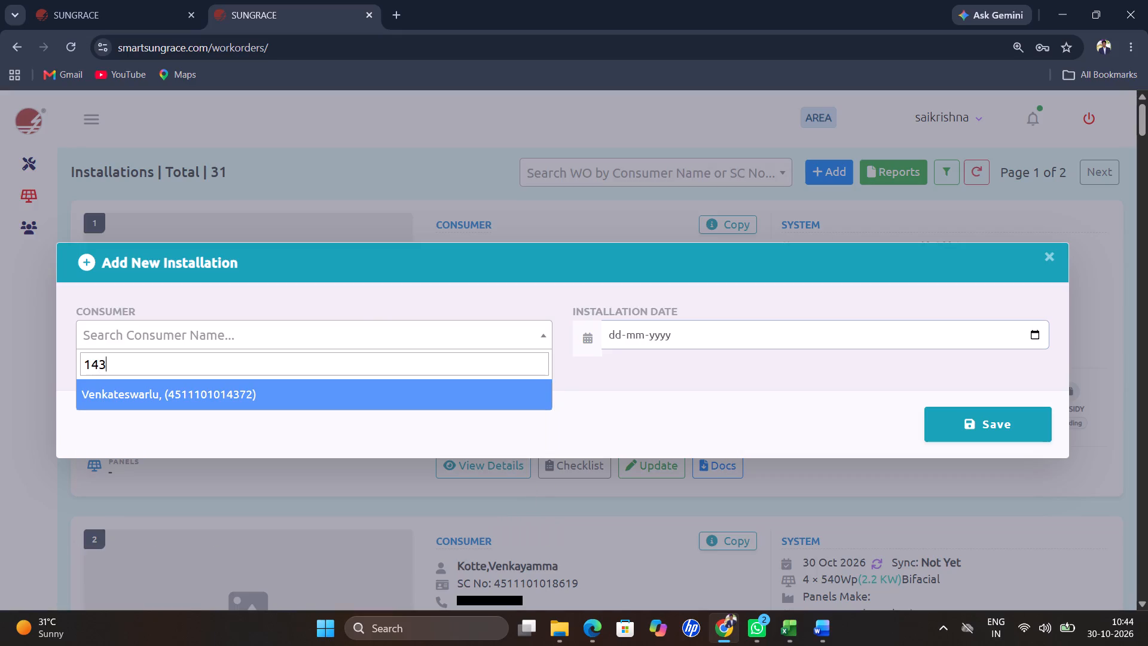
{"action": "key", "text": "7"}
{"action": "left_click", "coordinate": [426, 397]}
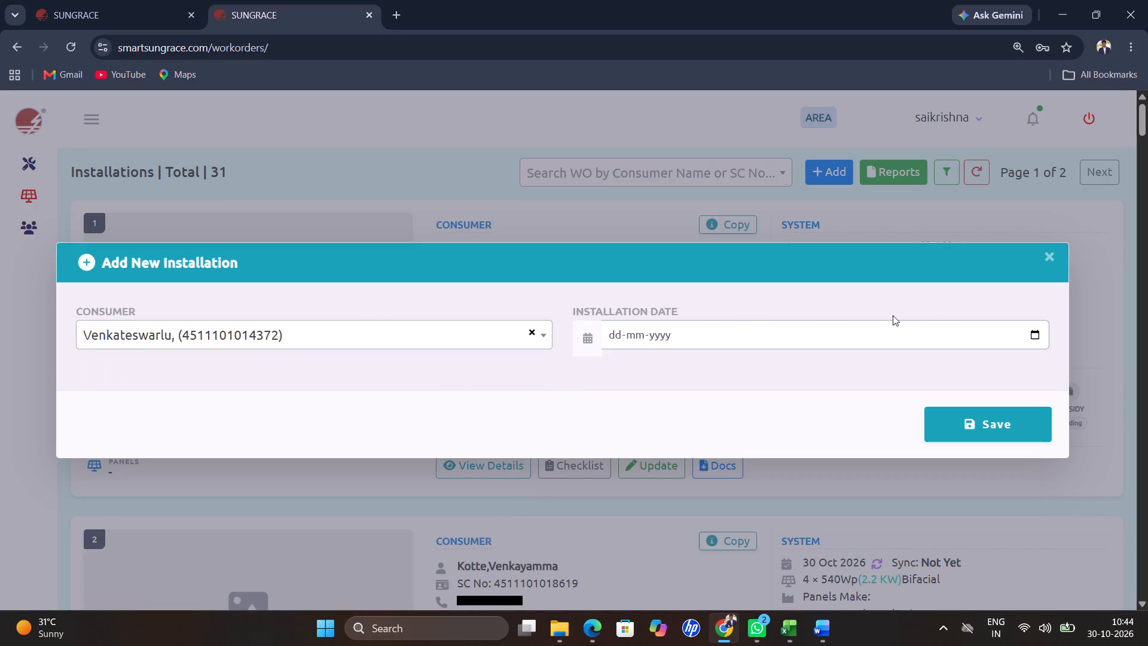
{"action": "left_click", "coordinate": [1033, 339]}
{"action": "left_click", "coordinate": [739, 514]}
{"action": "left_click", "coordinate": [967, 423]}
{"action": "left_click", "coordinate": [719, 150]}
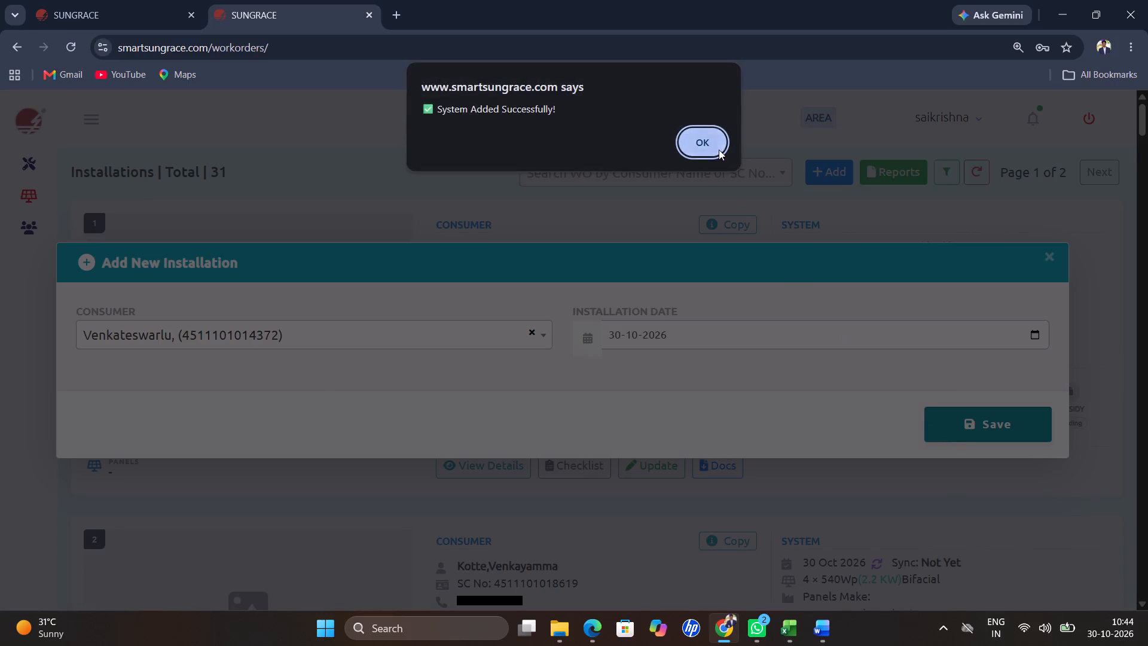
Start a new installation and search its consumer list for service number ending 9917.
{"action": "left_click", "coordinate": [808, 172]}
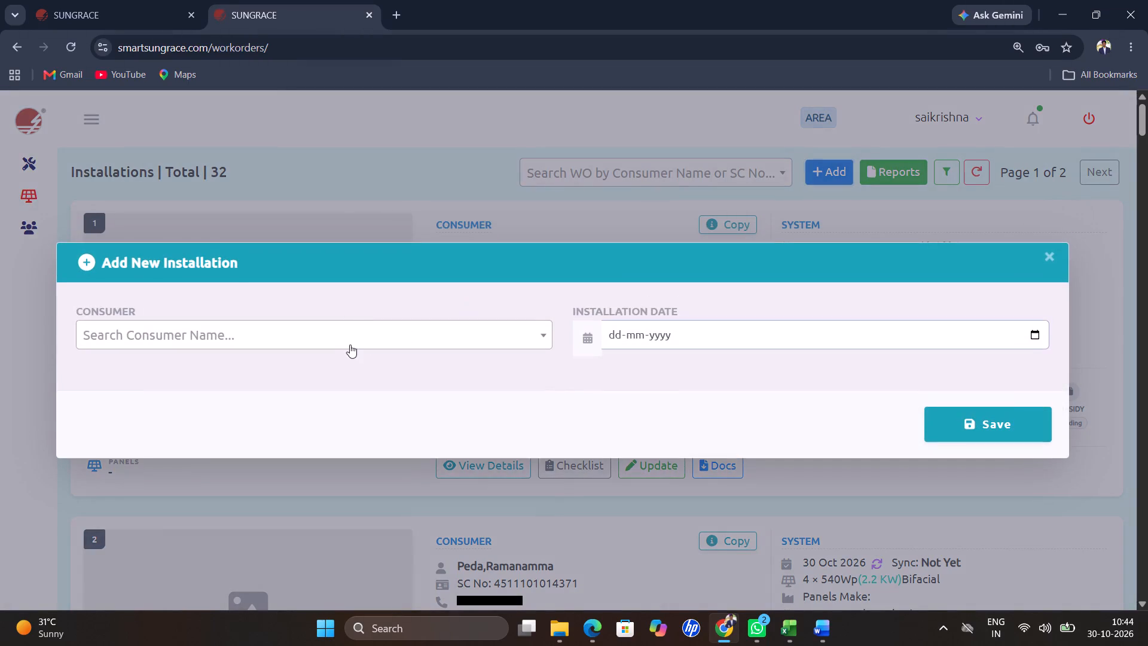
{"action": "left_click", "coordinate": [352, 340]}
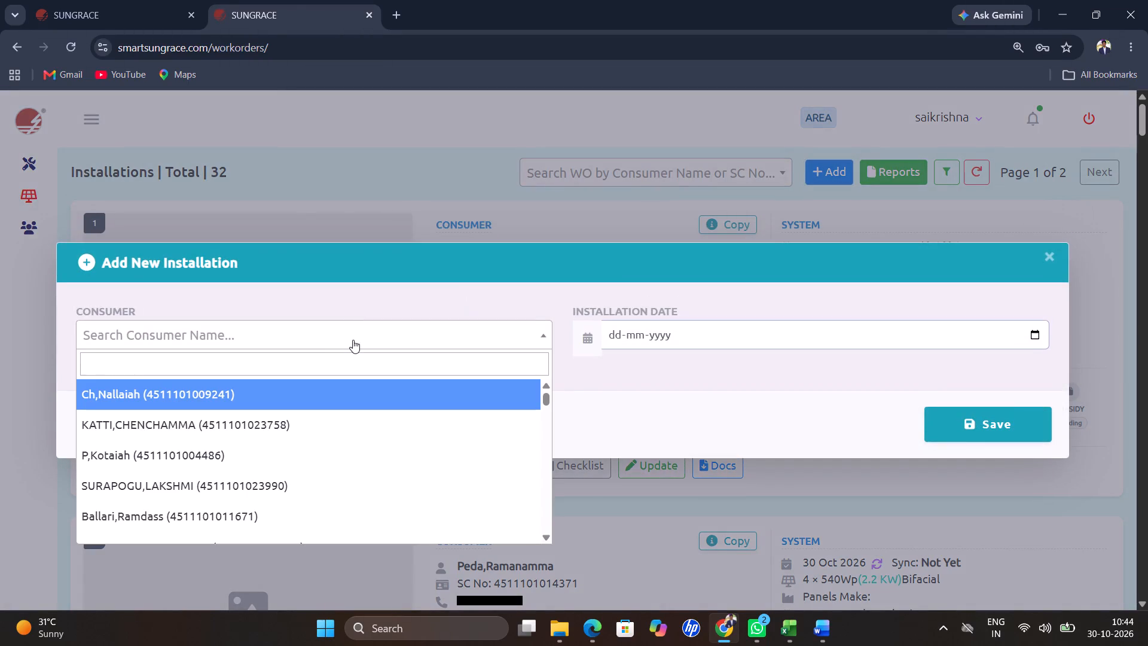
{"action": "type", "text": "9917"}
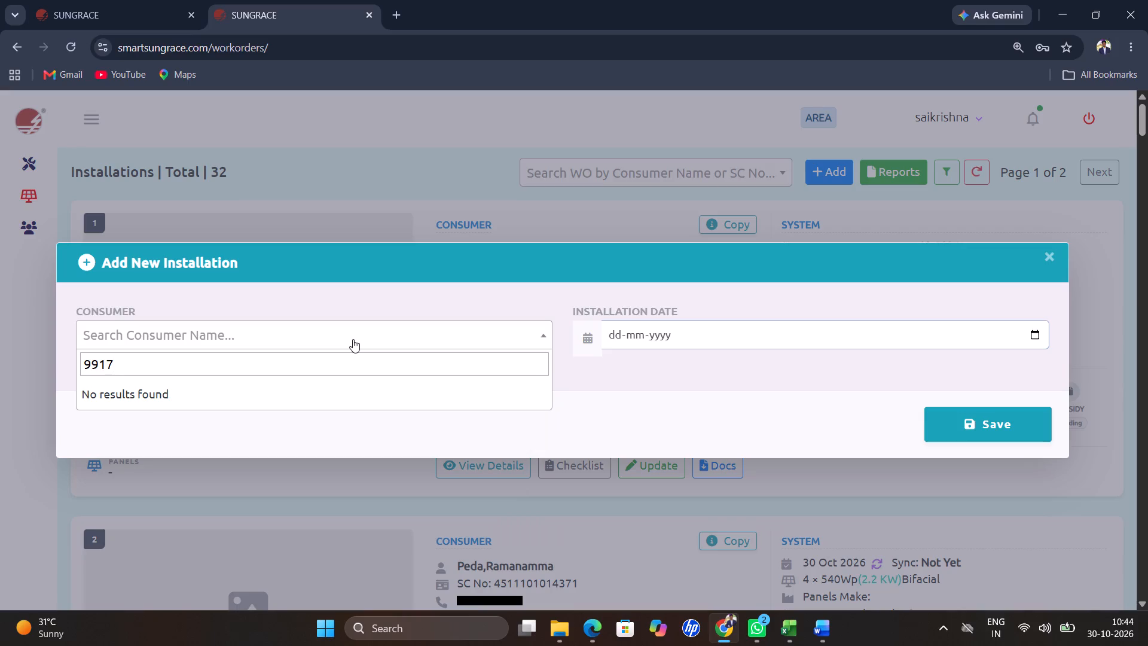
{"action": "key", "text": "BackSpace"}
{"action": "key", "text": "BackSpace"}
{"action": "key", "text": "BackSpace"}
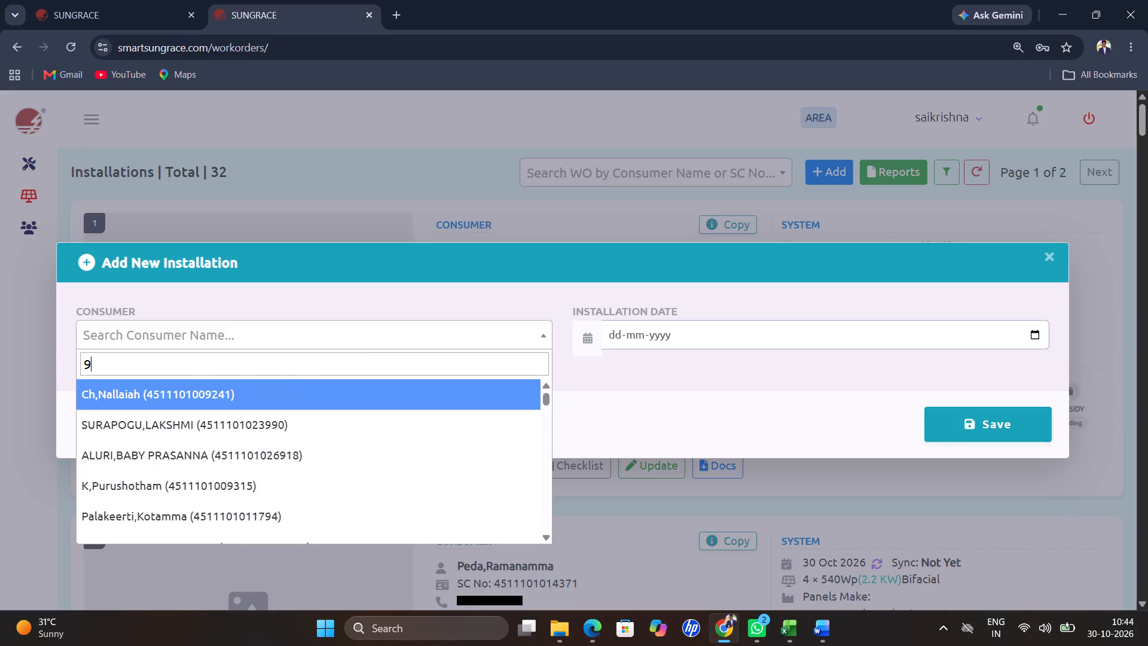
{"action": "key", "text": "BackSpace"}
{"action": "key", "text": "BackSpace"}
Search the new installation's consumer list for service number ending 8627.
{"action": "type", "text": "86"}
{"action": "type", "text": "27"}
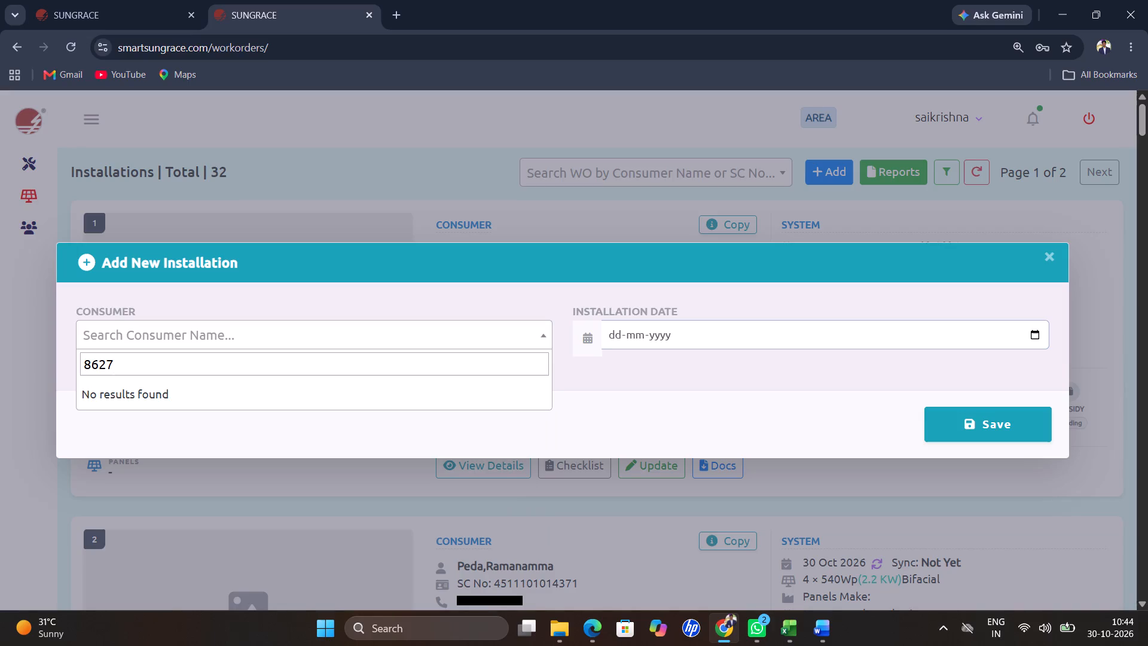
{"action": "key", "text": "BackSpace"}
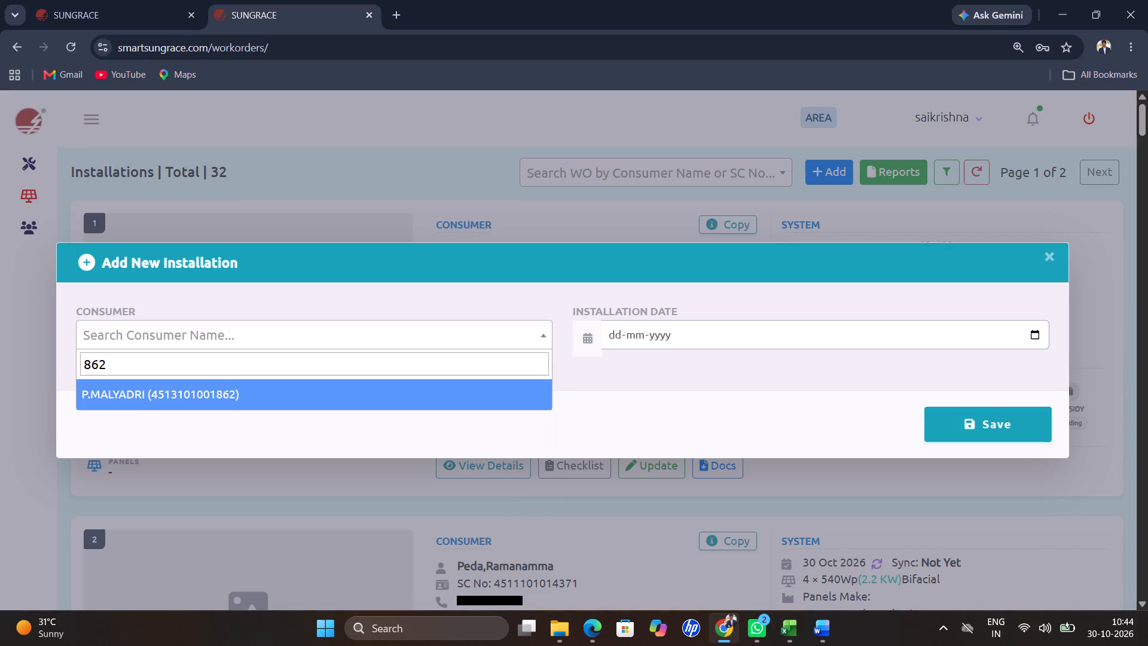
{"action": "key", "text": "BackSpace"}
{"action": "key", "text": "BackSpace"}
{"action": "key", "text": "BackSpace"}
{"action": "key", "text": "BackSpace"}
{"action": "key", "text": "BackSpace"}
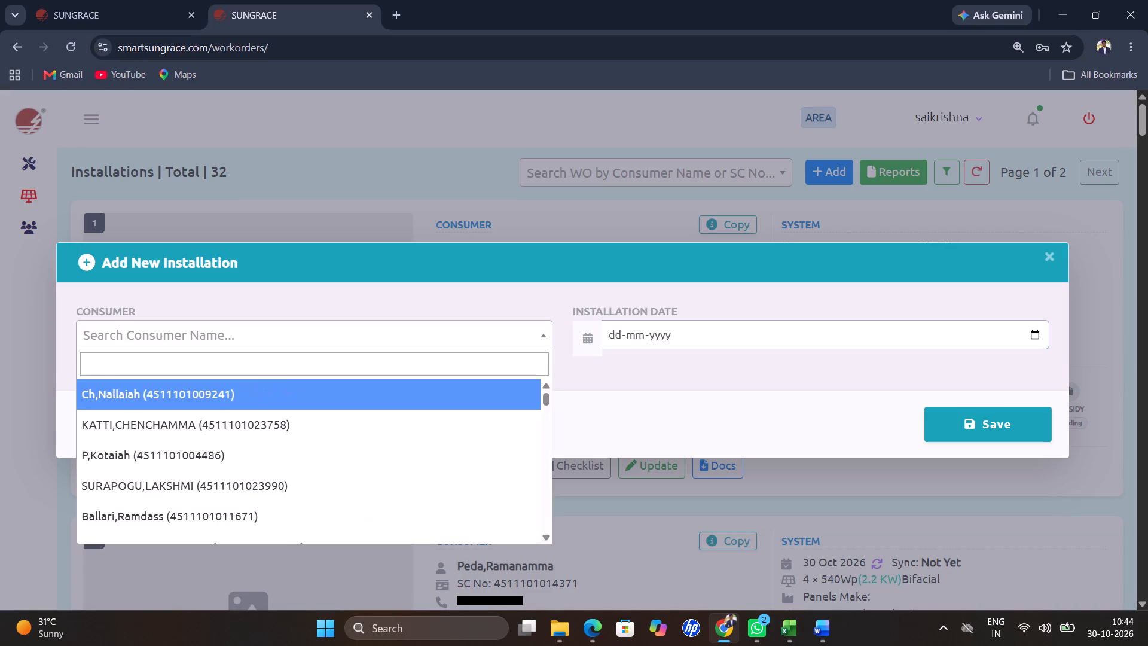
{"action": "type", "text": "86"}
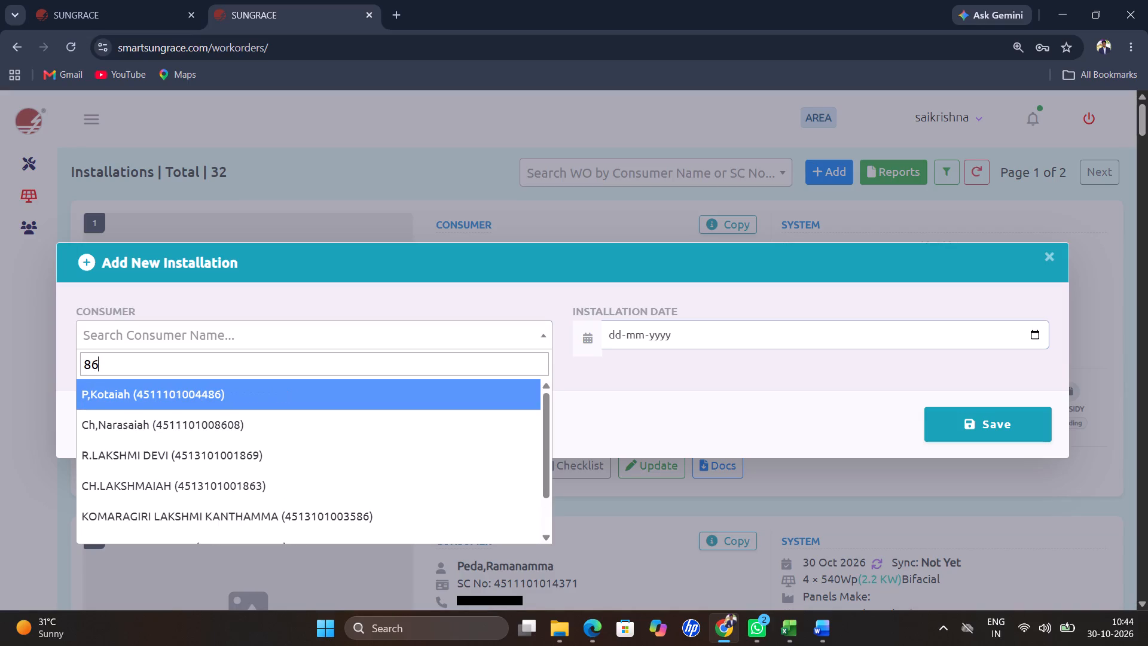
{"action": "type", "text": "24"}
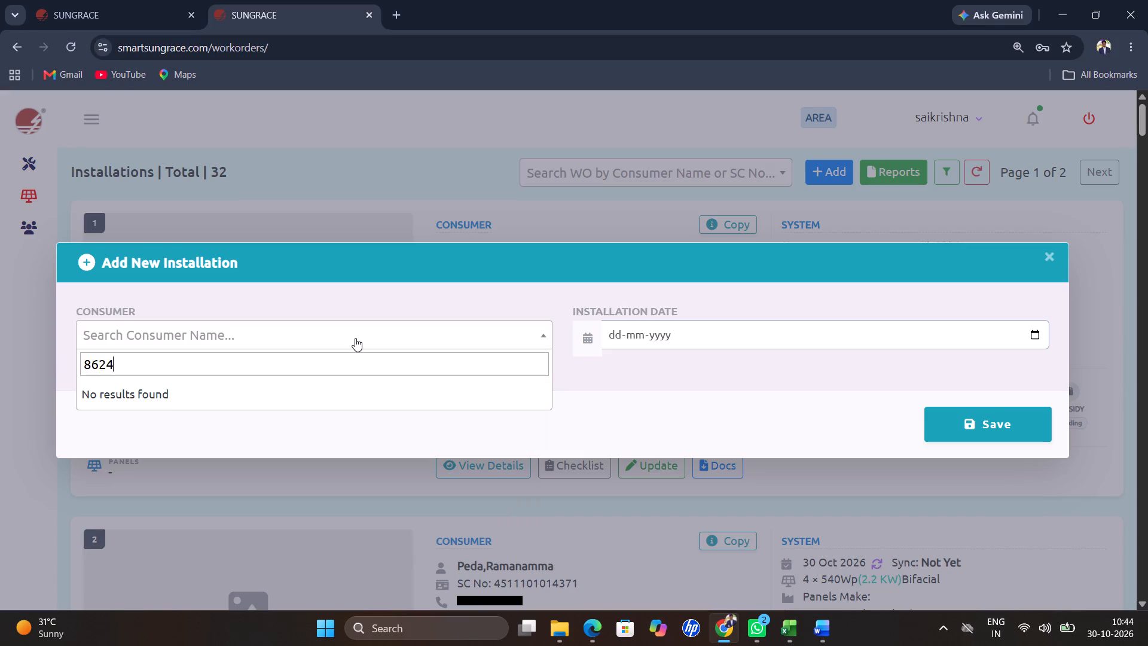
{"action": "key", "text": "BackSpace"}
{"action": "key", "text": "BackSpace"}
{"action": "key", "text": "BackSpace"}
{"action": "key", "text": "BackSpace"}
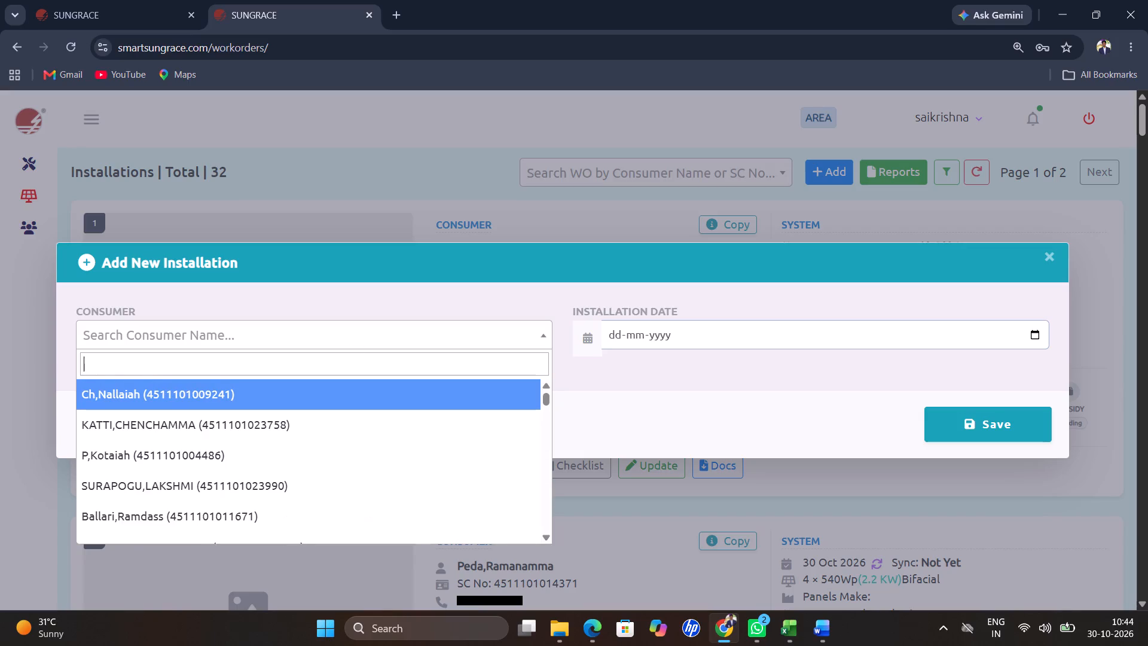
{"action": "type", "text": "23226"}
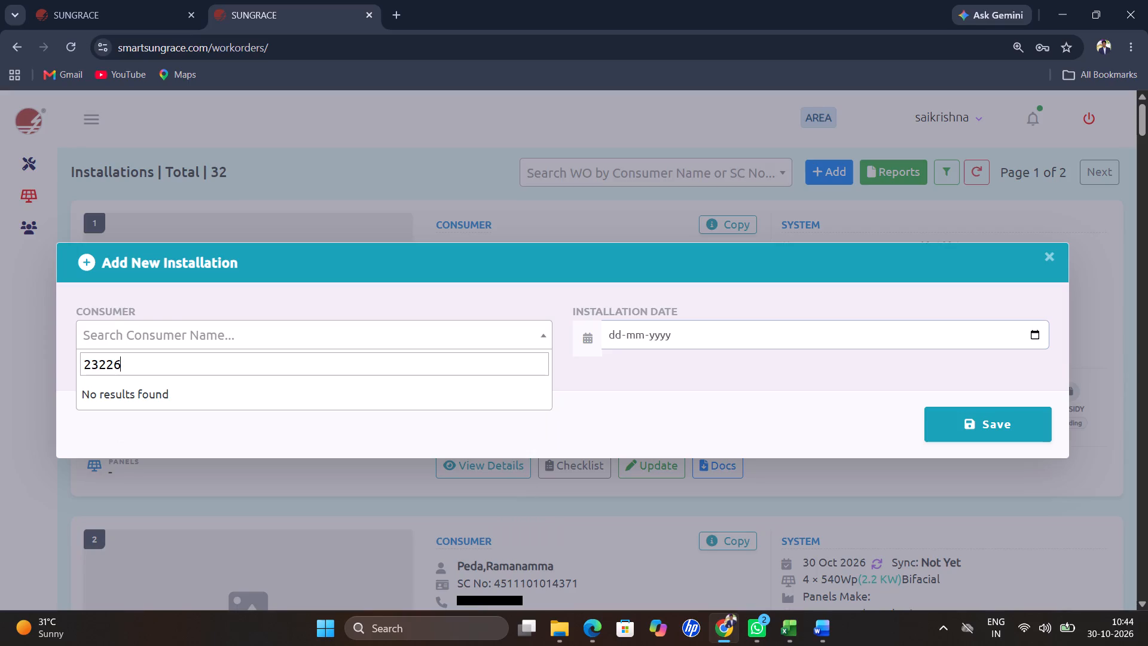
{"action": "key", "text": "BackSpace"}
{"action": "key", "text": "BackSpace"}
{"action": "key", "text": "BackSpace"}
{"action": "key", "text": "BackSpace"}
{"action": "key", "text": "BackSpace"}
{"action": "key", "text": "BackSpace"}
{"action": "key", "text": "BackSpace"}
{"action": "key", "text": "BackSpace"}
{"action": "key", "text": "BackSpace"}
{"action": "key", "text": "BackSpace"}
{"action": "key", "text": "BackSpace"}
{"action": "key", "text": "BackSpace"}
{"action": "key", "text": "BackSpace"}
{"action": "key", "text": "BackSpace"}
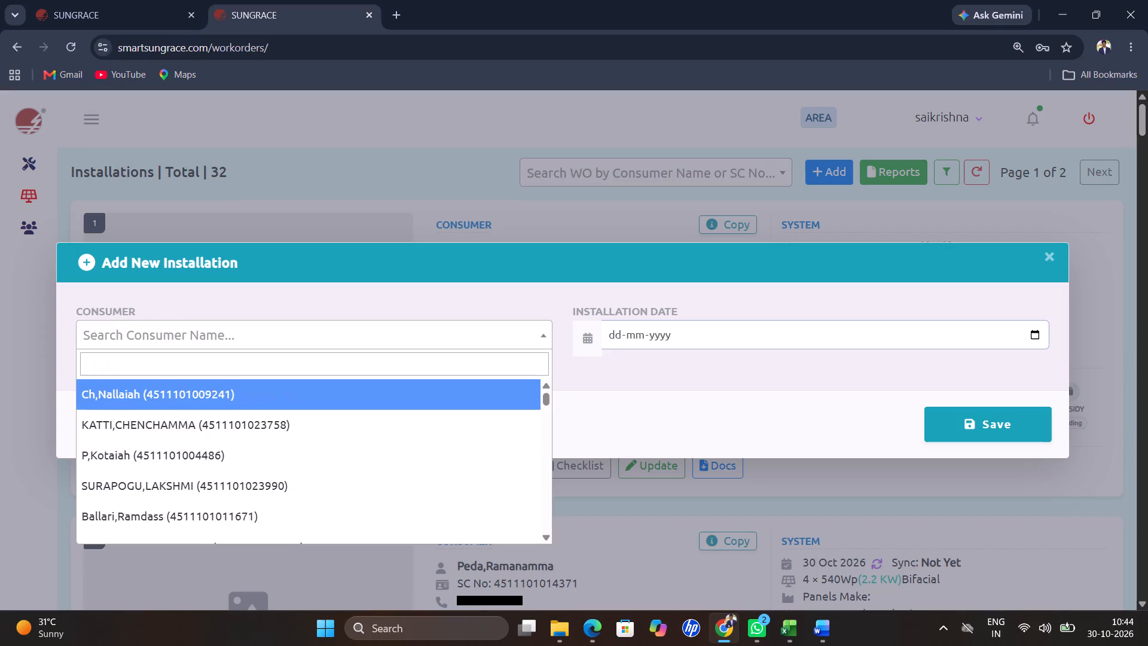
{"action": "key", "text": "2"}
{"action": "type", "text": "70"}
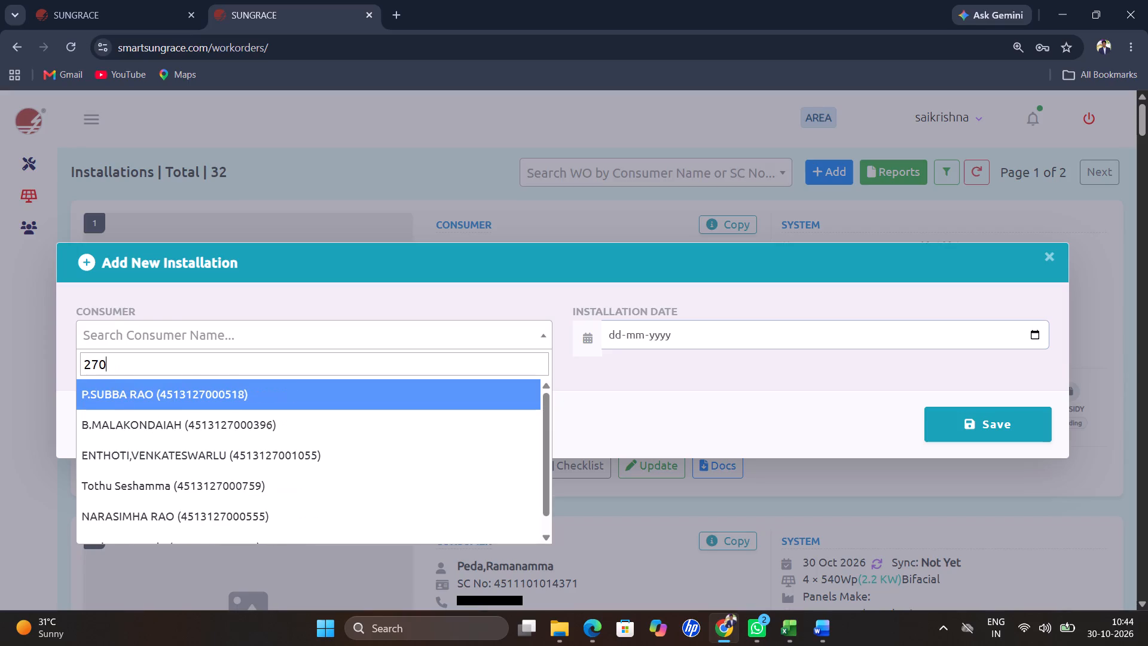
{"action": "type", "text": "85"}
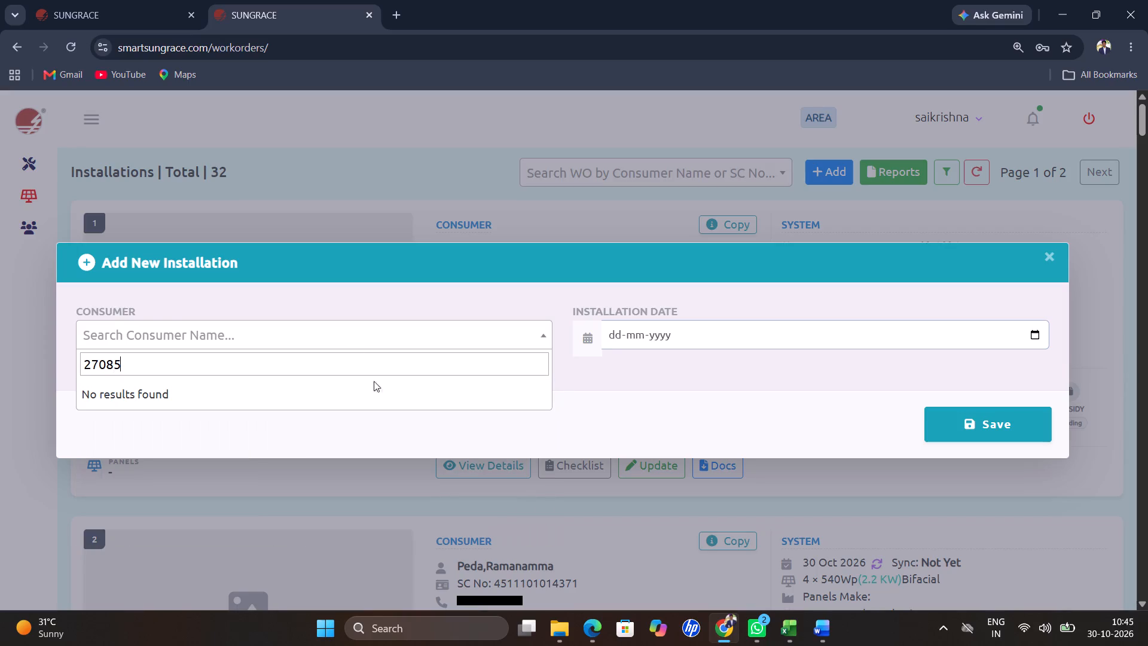
{"action": "left_click", "coordinate": [459, 195]}
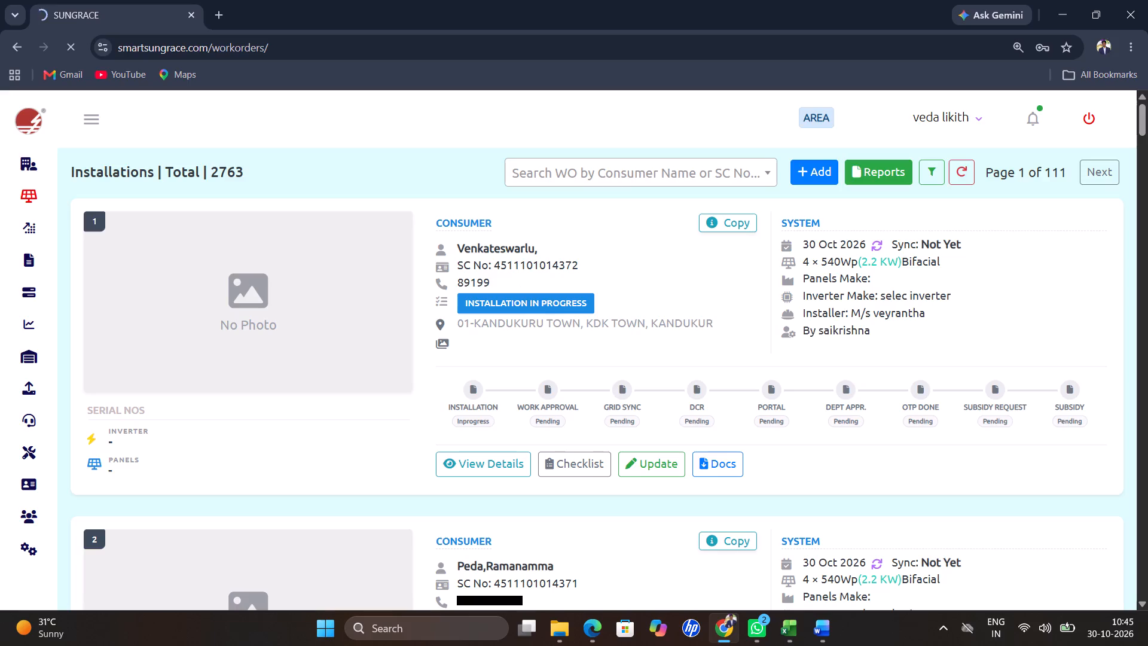
Filter the full installations list by the vendor Veyranta projects pvt ltd-V013.
{"action": "scroll", "coordinate": [581, 274], "scroll_direction": "down", "scroll_amount": 5}
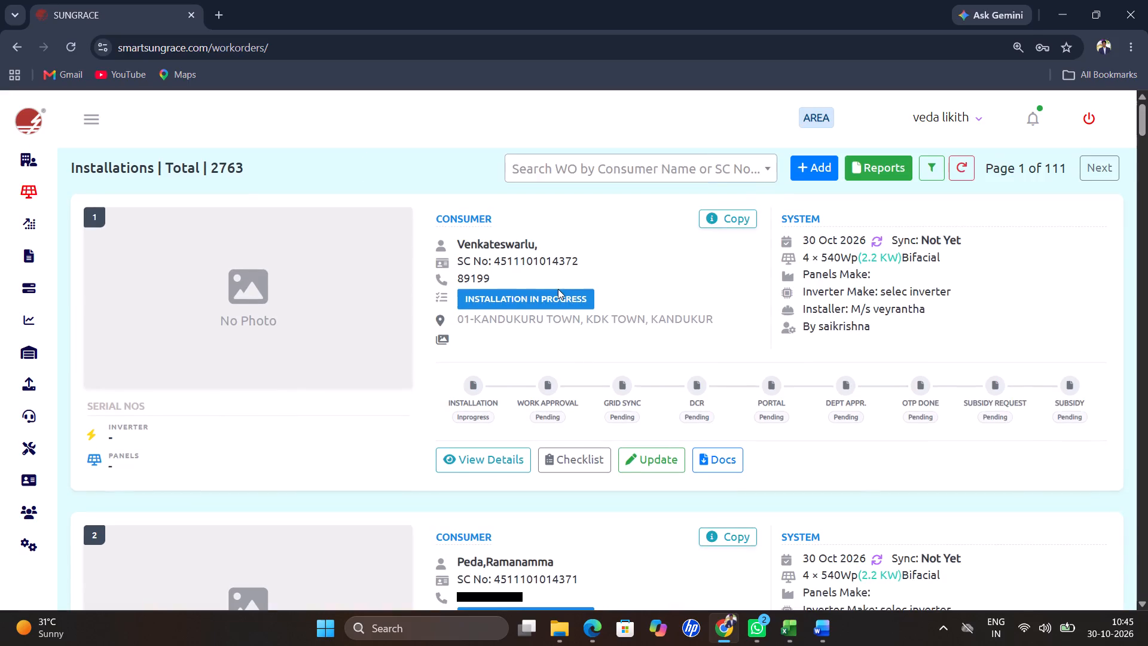
{"action": "scroll", "coordinate": [558, 289], "scroll_direction": "down", "scroll_amount": 17}
{"action": "scroll", "coordinate": [557, 289], "scroll_direction": "up", "scroll_amount": 10}
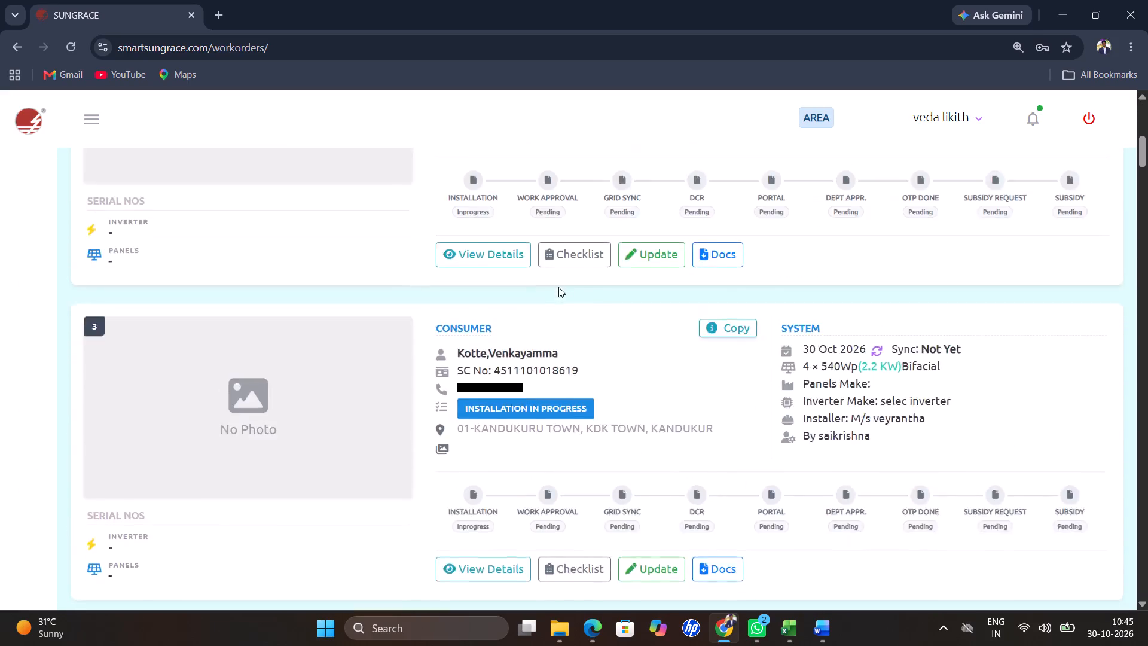
{"action": "scroll", "coordinate": [558, 287], "scroll_direction": "up", "scroll_amount": 10}
{"action": "left_click", "coordinate": [941, 167]}
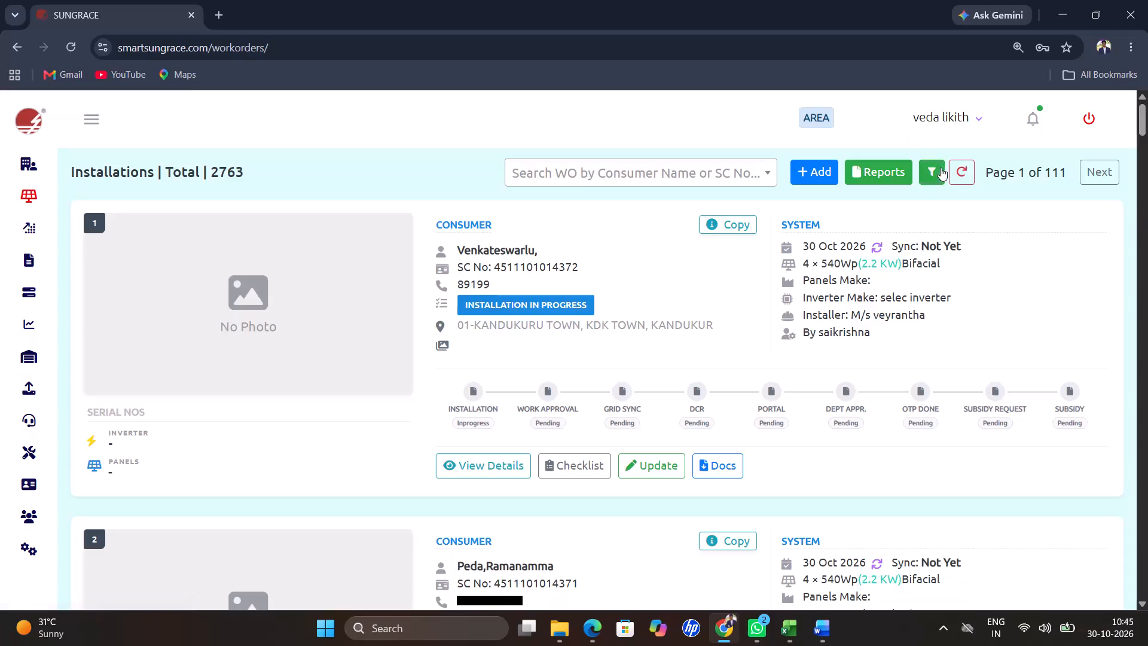
{"action": "left_click", "coordinate": [245, 249]}
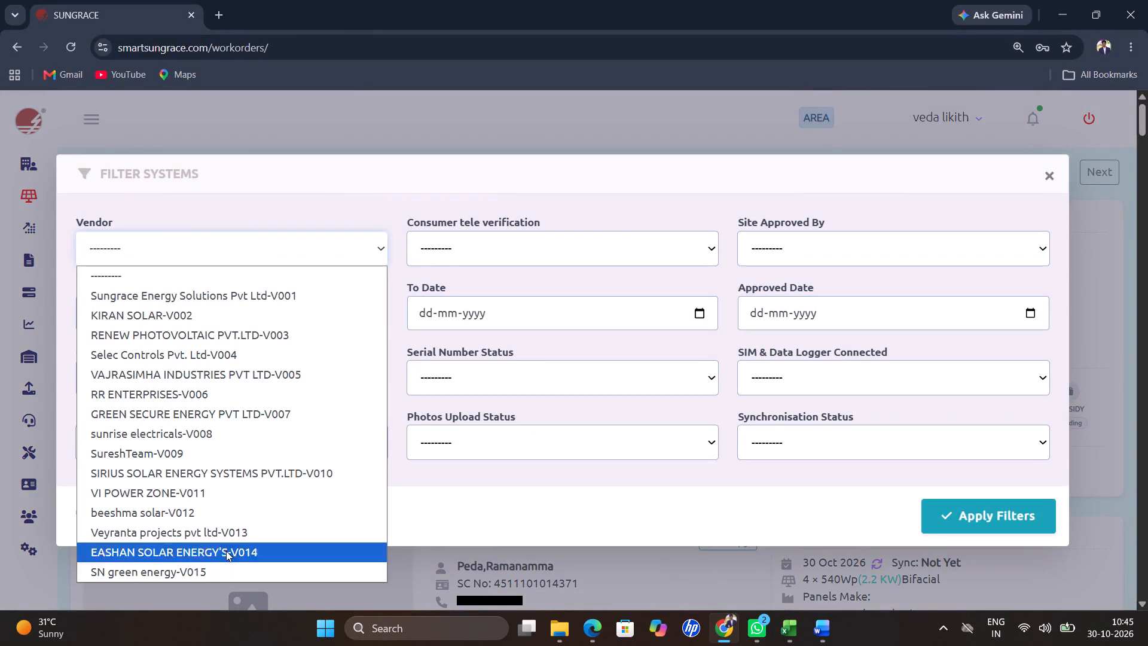
{"action": "left_click", "coordinate": [221, 520]}
{"action": "left_click", "coordinate": [146, 237]}
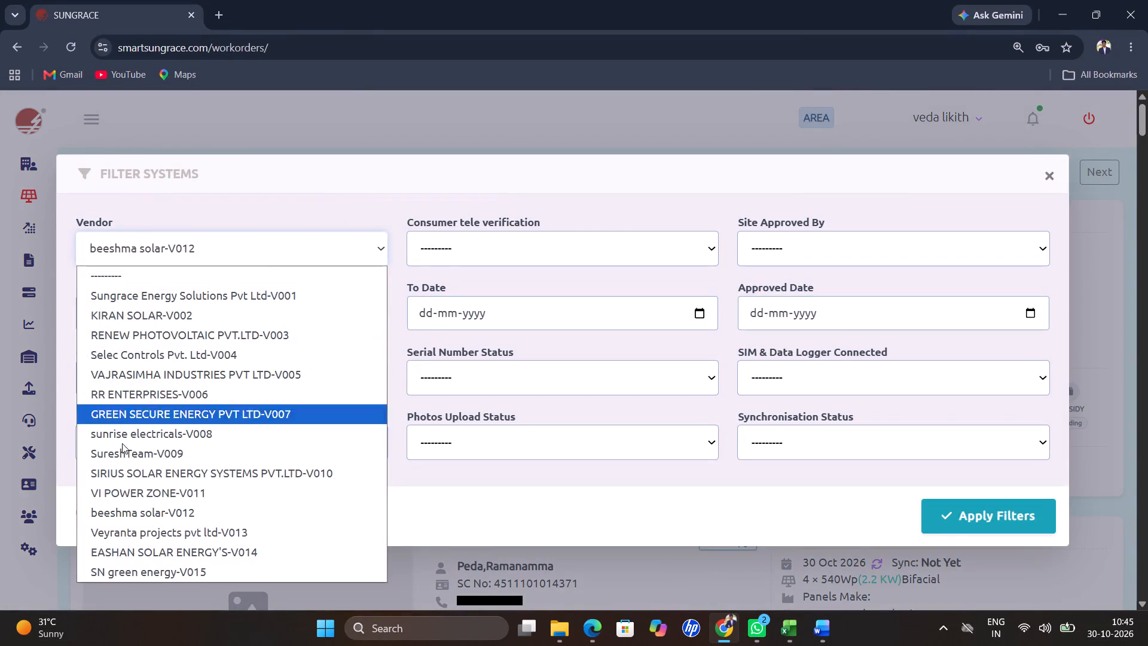
{"action": "left_click", "coordinate": [157, 533]}
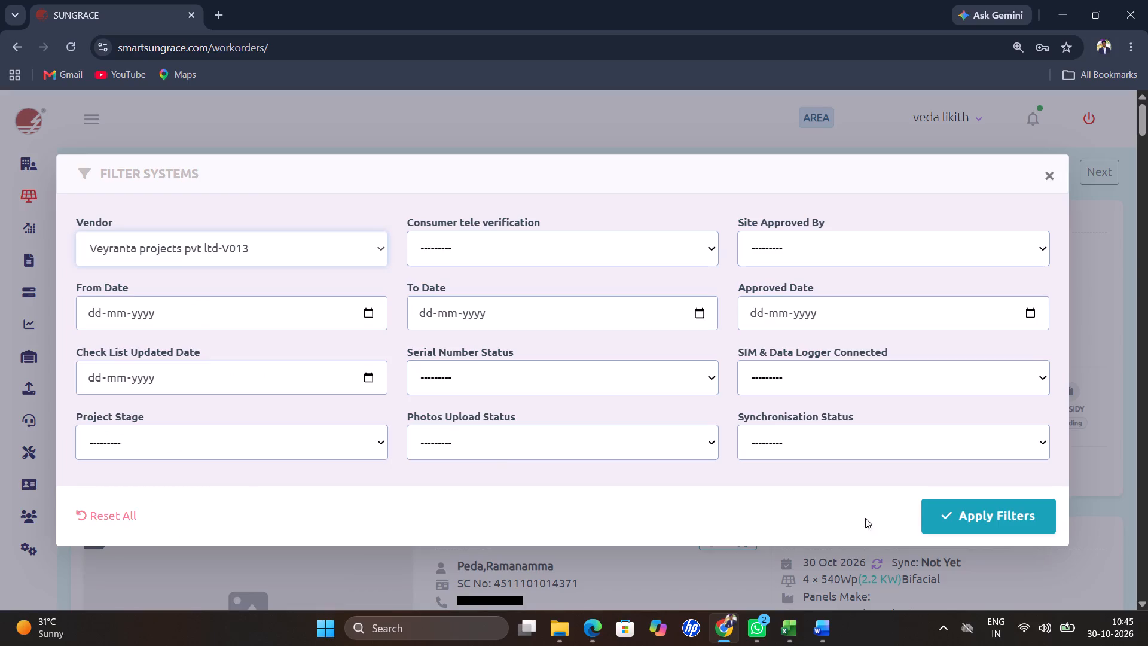
{"action": "left_click", "coordinate": [944, 528]}
{"action": "left_click", "coordinate": [943, 513]}
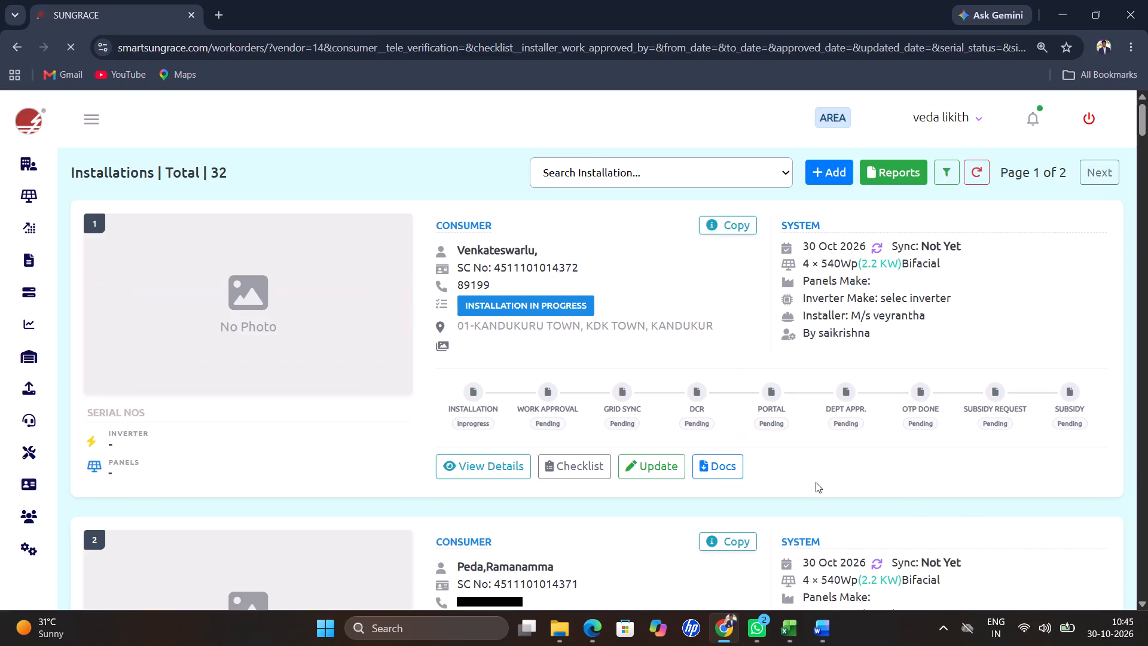
Look through the first page of filtered Veyranta installations, checking each entry's consumer, service number and installation date.
{"action": "scroll", "coordinate": [262, 310], "scroll_direction": "up", "scroll_amount": 5}
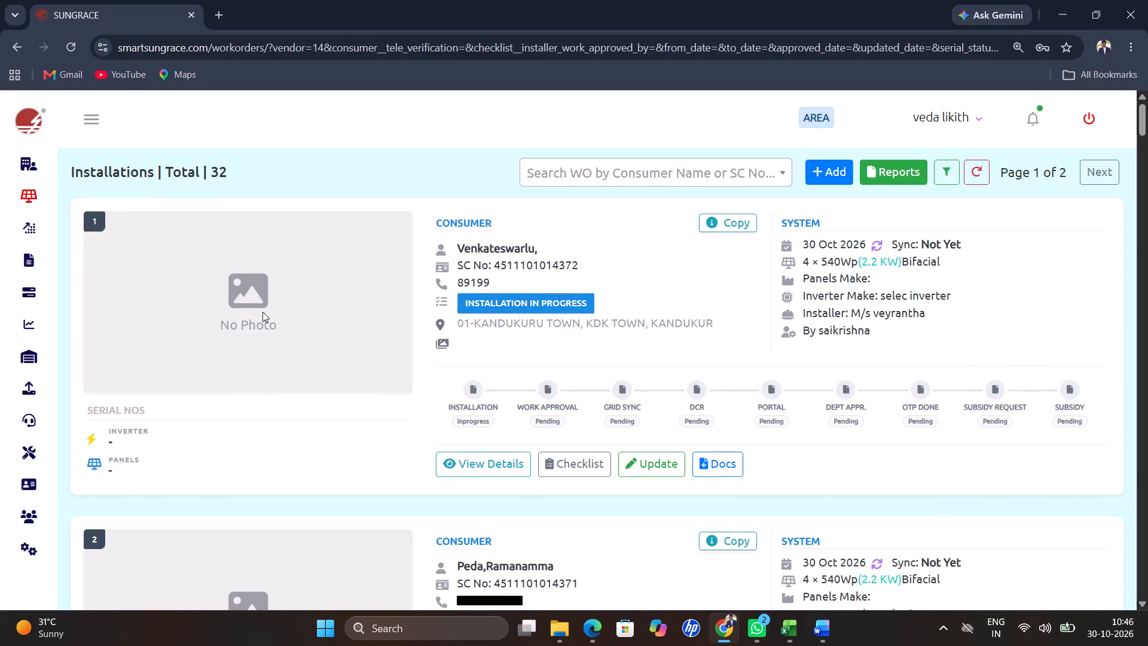
{"action": "scroll", "coordinate": [262, 312], "scroll_direction": "down", "scroll_amount": 5}
{"action": "scroll", "coordinate": [262, 312], "scroll_direction": "down", "scroll_amount": 20}
{"action": "scroll", "coordinate": [262, 312], "scroll_direction": "down", "scroll_amount": 10}
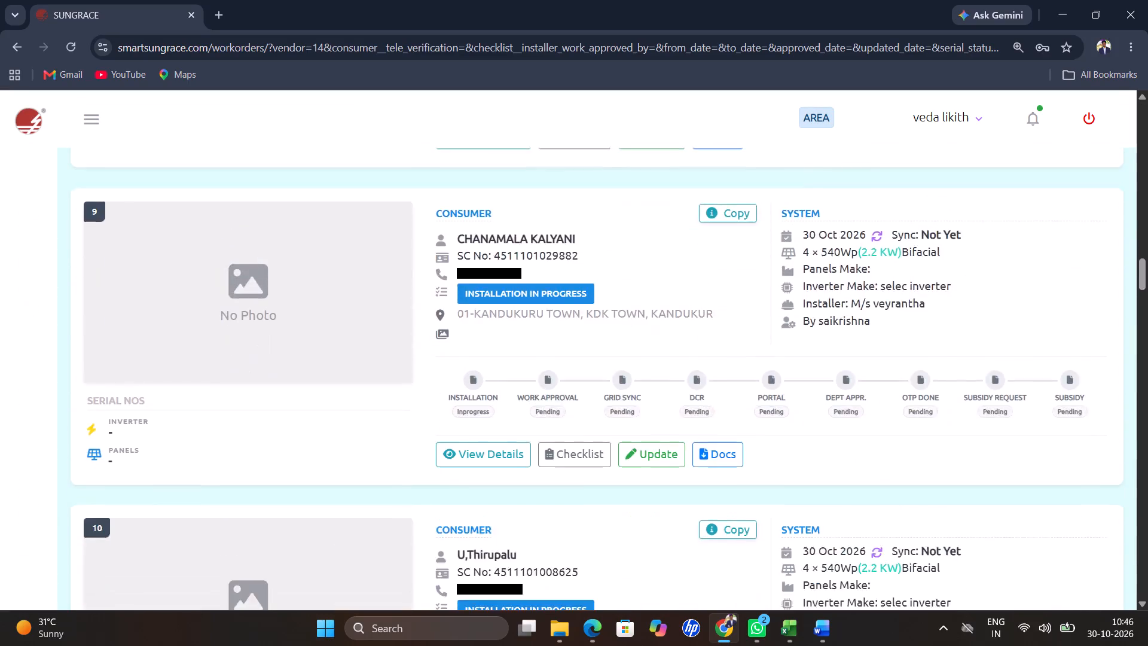
{"action": "scroll", "coordinate": [262, 312], "scroll_direction": "down", "scroll_amount": 20}
{"action": "scroll", "coordinate": [262, 312], "scroll_direction": "down", "scroll_amount": 3}
{"action": "scroll", "coordinate": [267, 308], "scroll_direction": "up", "scroll_amount": 1}
{"action": "scroll", "coordinate": [267, 308], "scroll_direction": "down", "scroll_amount": 16}
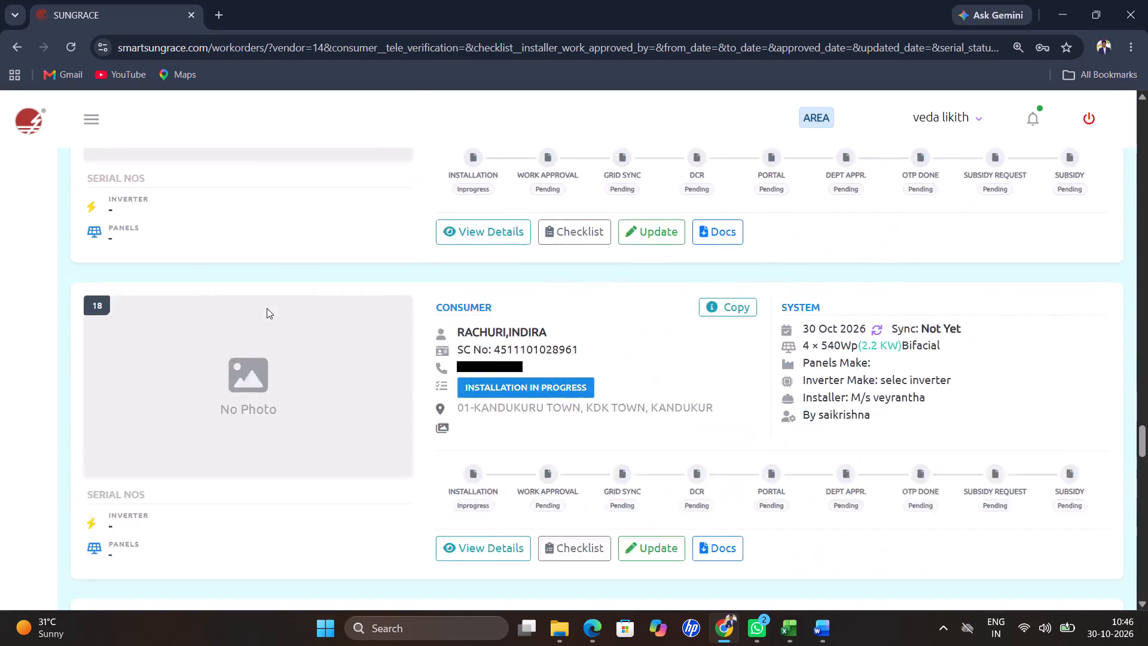
{"action": "scroll", "coordinate": [267, 308], "scroll_direction": "down", "scroll_amount": 20}
{"action": "scroll", "coordinate": [267, 308], "scroll_direction": "down", "scroll_amount": 20}
{"action": "scroll", "coordinate": [267, 308], "scroll_direction": "down", "scroll_amount": 3}
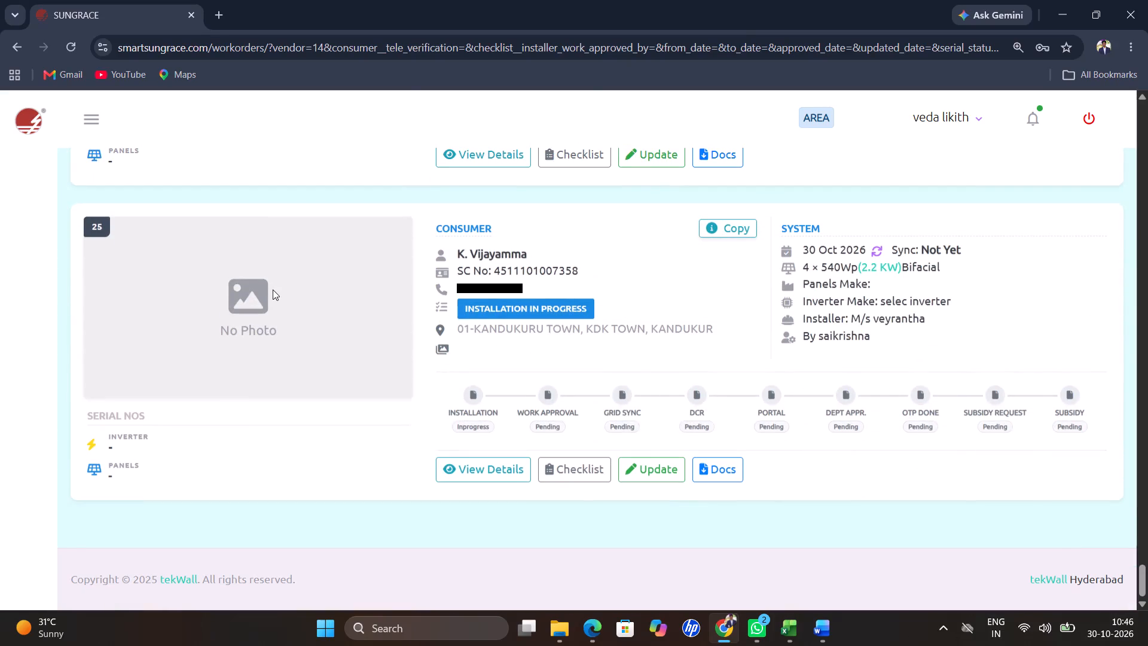
{"action": "scroll", "coordinate": [273, 289], "scroll_direction": "up", "scroll_amount": 20}
{"action": "scroll", "coordinate": [273, 289], "scroll_direction": "up", "scroll_amount": 4}
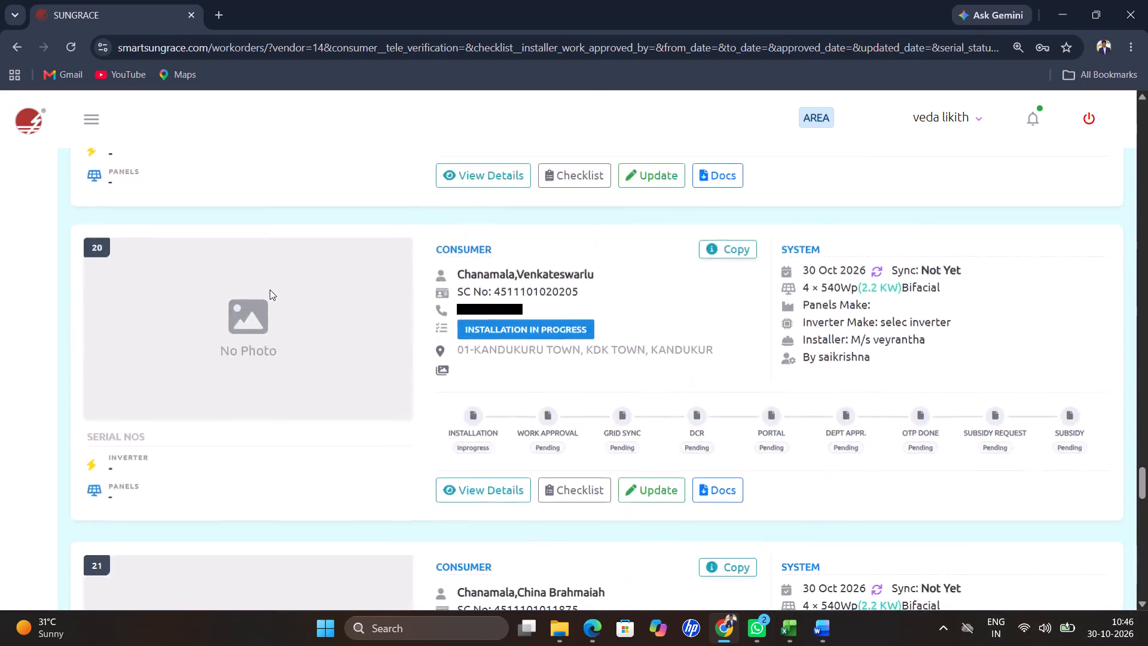
{"action": "scroll", "coordinate": [270, 290], "scroll_direction": "up", "scroll_amount": 4}
{"action": "scroll", "coordinate": [267, 289], "scroll_direction": "up", "scroll_amount": 18}
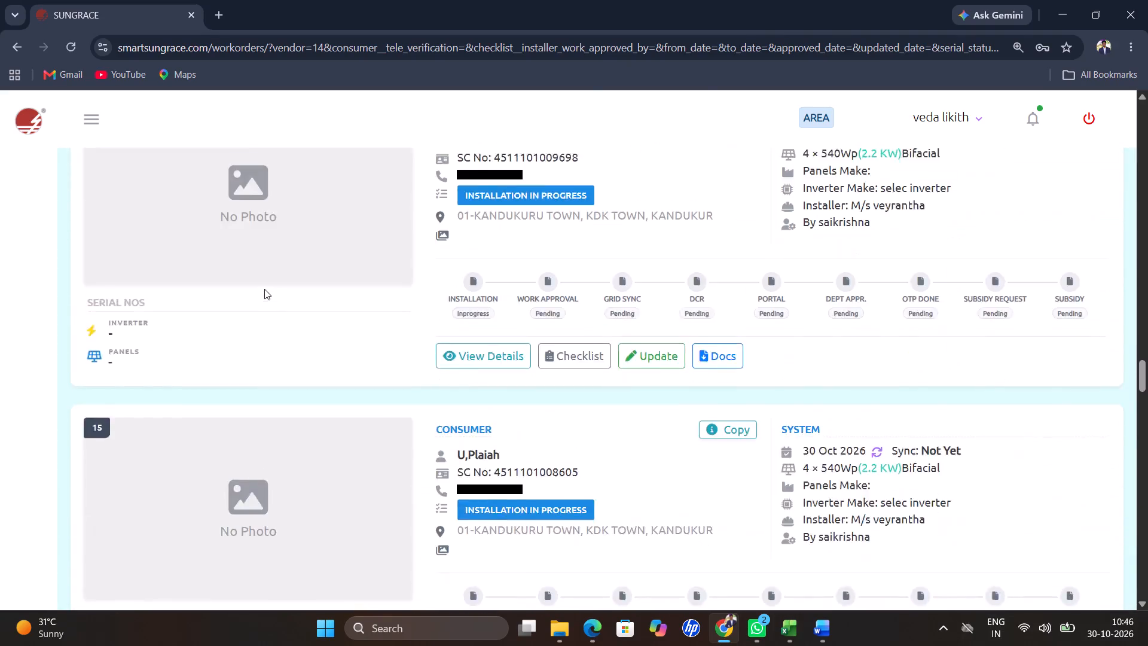
{"action": "scroll", "coordinate": [264, 289], "scroll_direction": "up", "scroll_amount": 6}
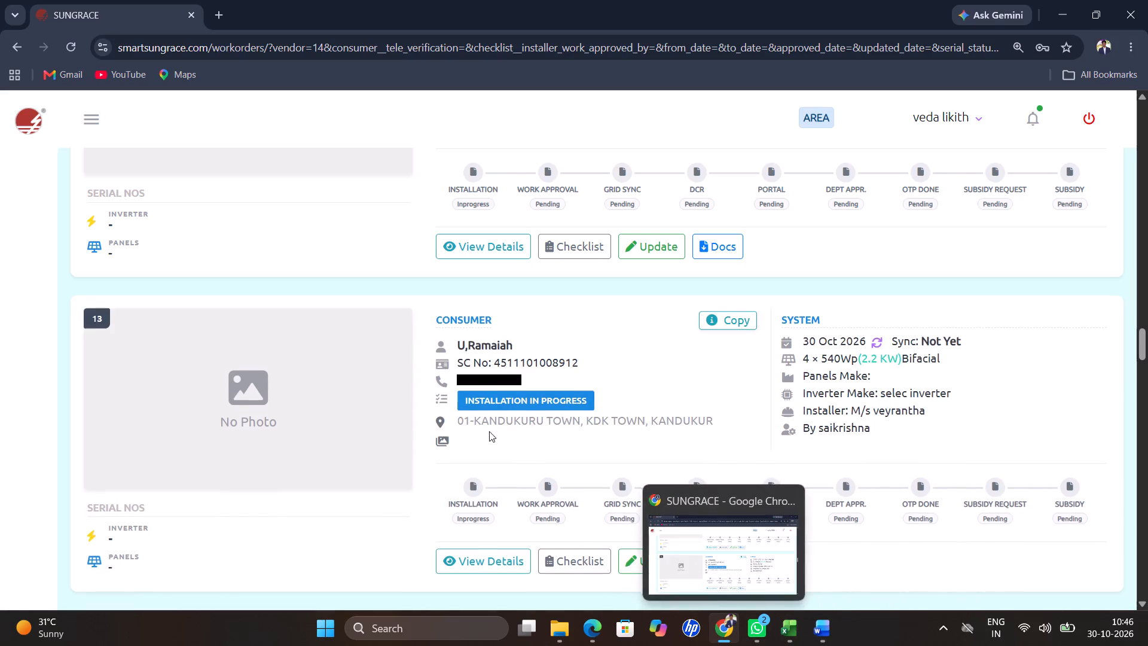
{"action": "scroll", "coordinate": [419, 445], "scroll_direction": "up", "scroll_amount": 15}
{"action": "scroll", "coordinate": [415, 441], "scroll_direction": "up", "scroll_amount": 7}
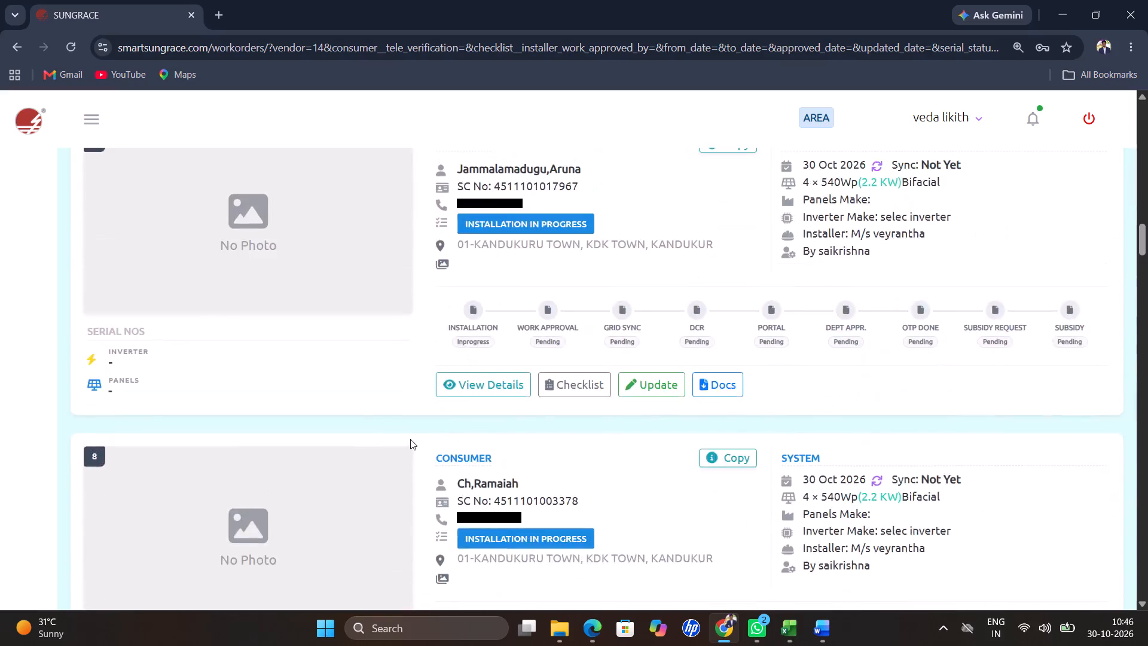
{"action": "scroll", "coordinate": [410, 439], "scroll_direction": "up", "scroll_amount": 18}
{"action": "scroll", "coordinate": [409, 441], "scroll_direction": "up", "scroll_amount": 4}
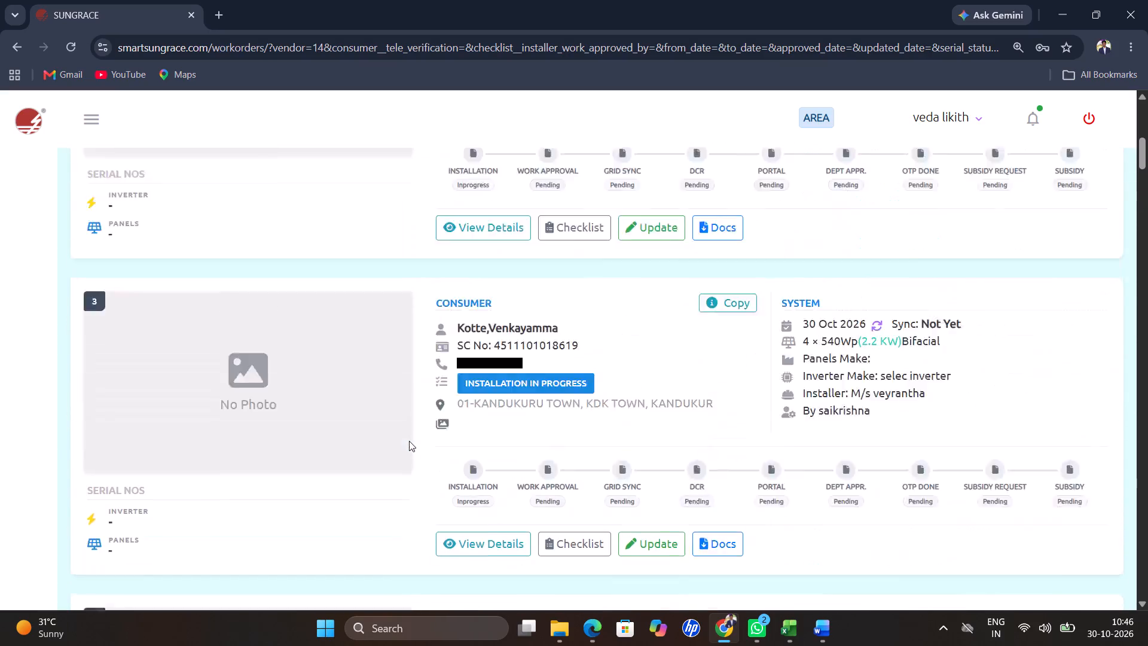
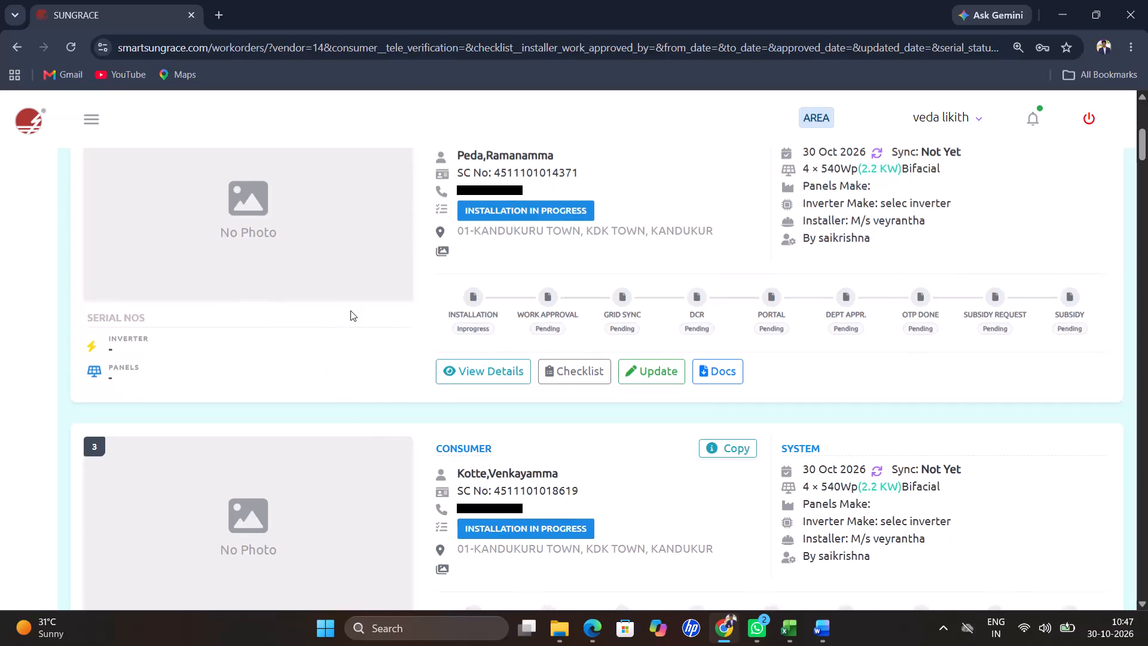
{"action": "scroll", "coordinate": [349, 309], "scroll_direction": "up", "scroll_amount": 7}
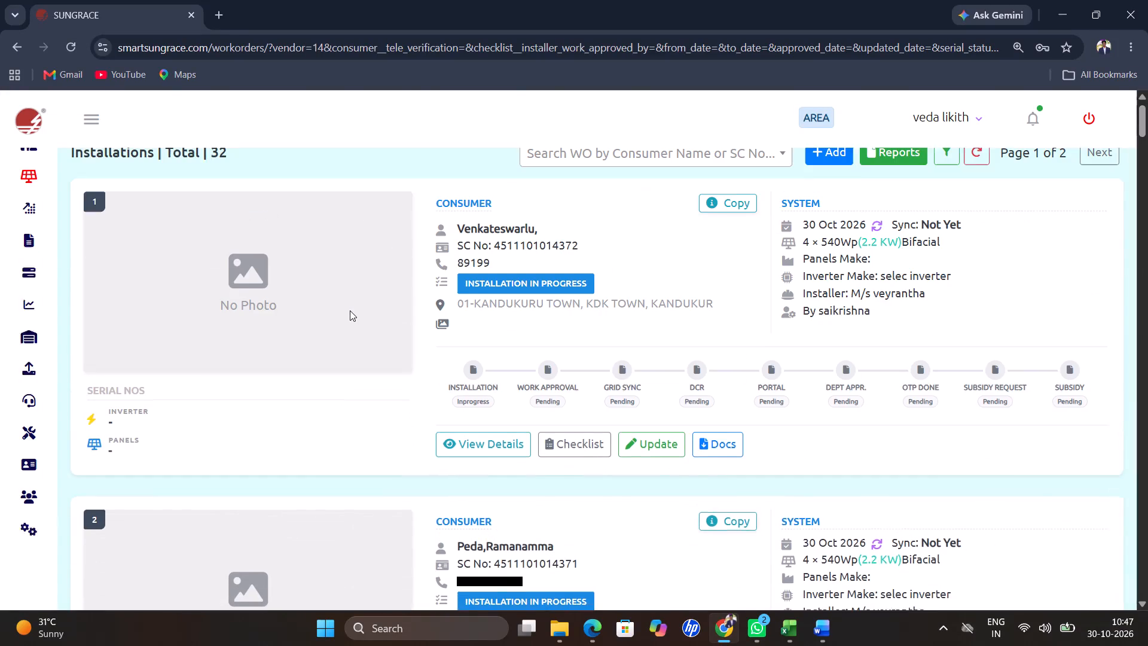
{"action": "scroll", "coordinate": [350, 310], "scroll_direction": "up", "scroll_amount": 8}
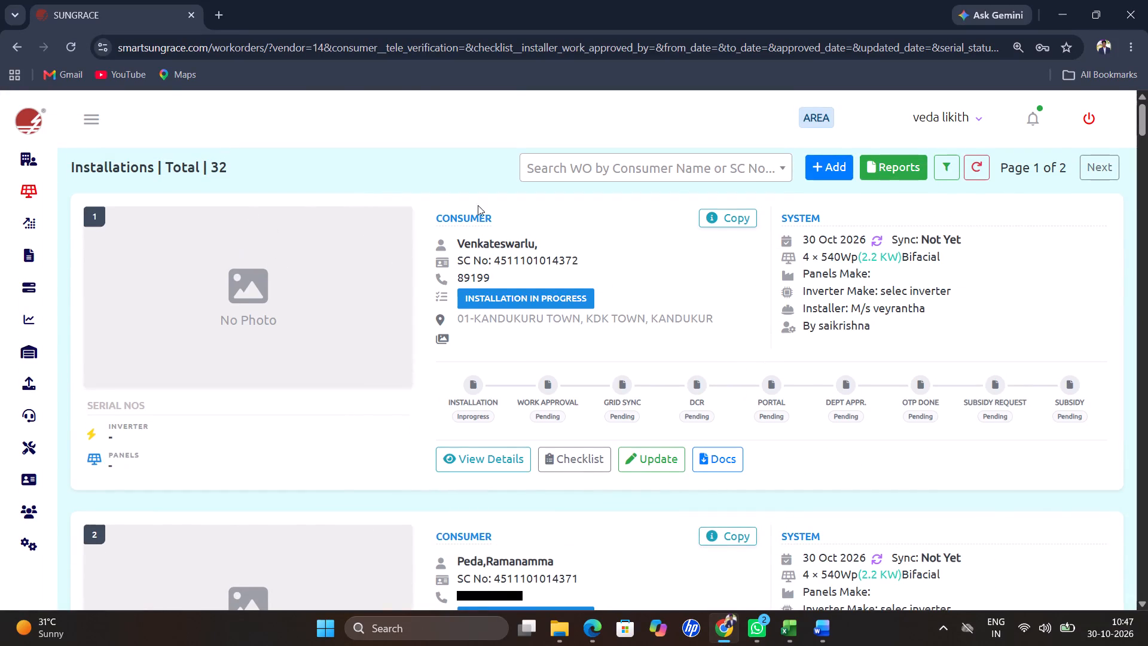
{"action": "left_click", "coordinate": [734, 214]}
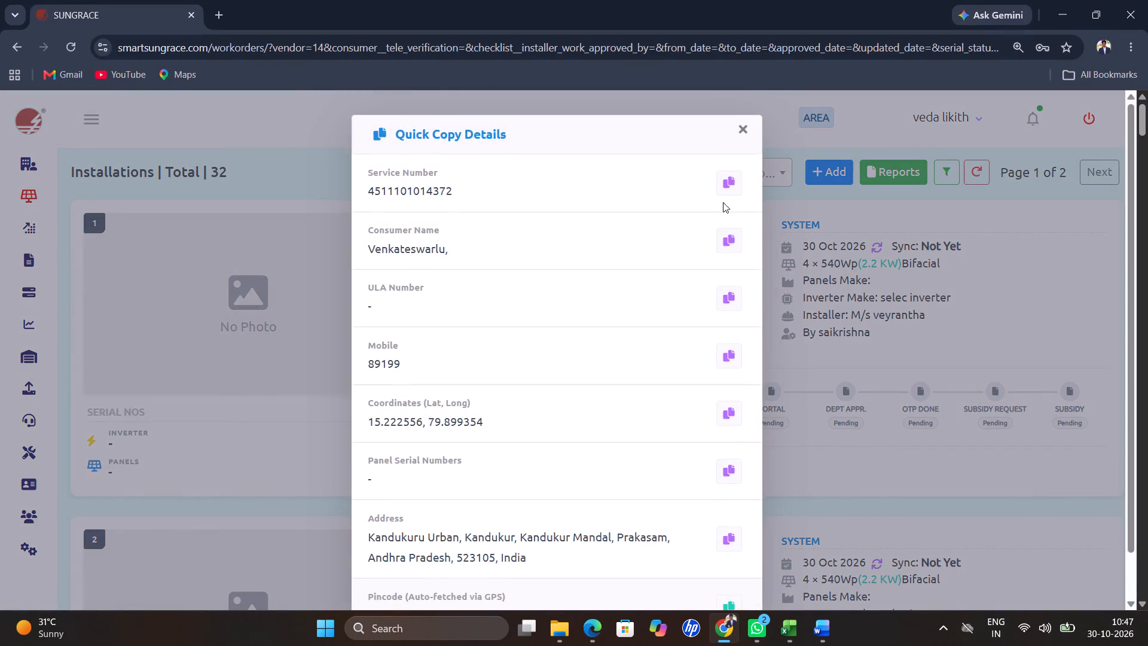
{"action": "left_click", "coordinate": [718, 182]}
{"action": "left_click", "coordinate": [294, 142]}
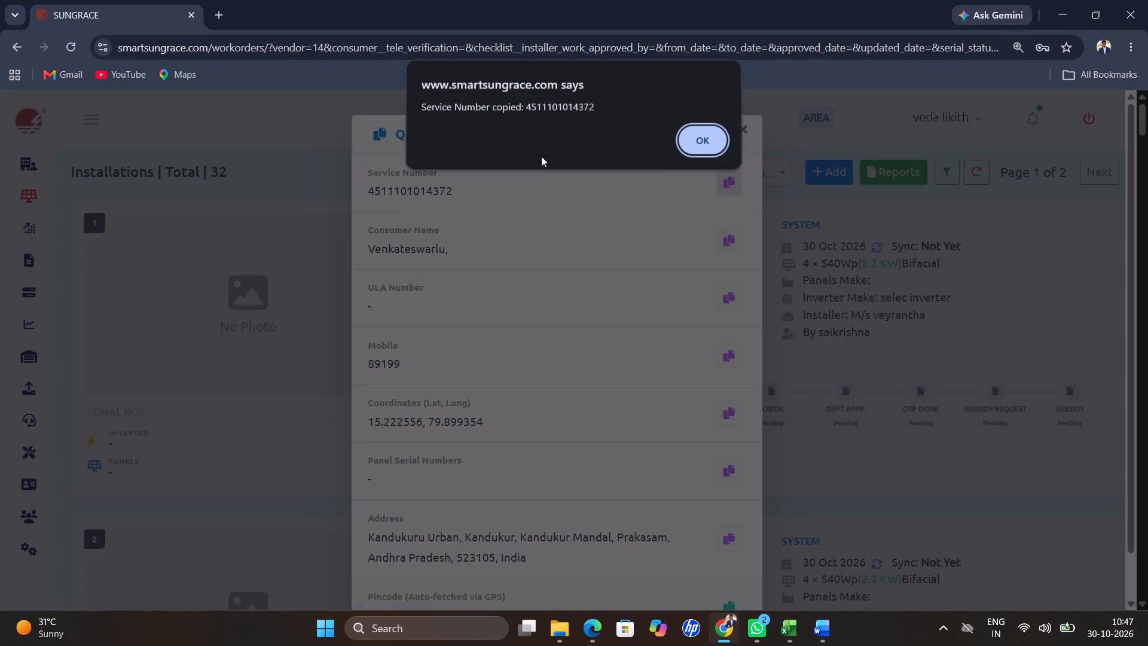
{"action": "left_click", "coordinate": [700, 139]}
{"action": "left_click", "coordinate": [750, 122]}
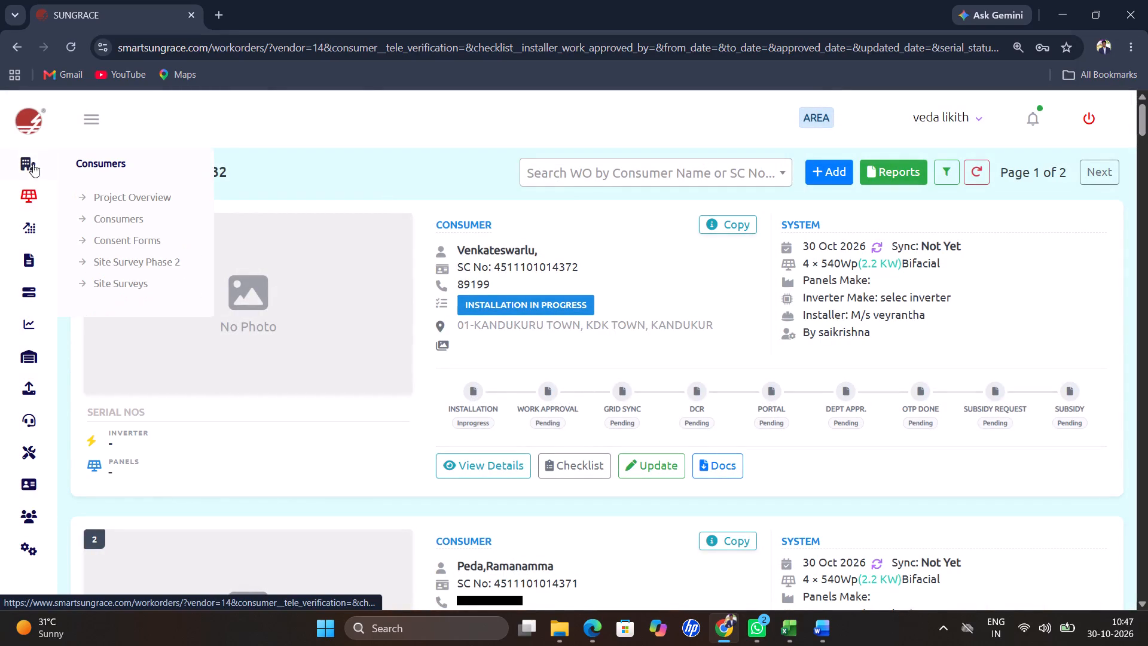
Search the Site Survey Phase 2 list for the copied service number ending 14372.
{"action": "left_click", "coordinate": [139, 255]}
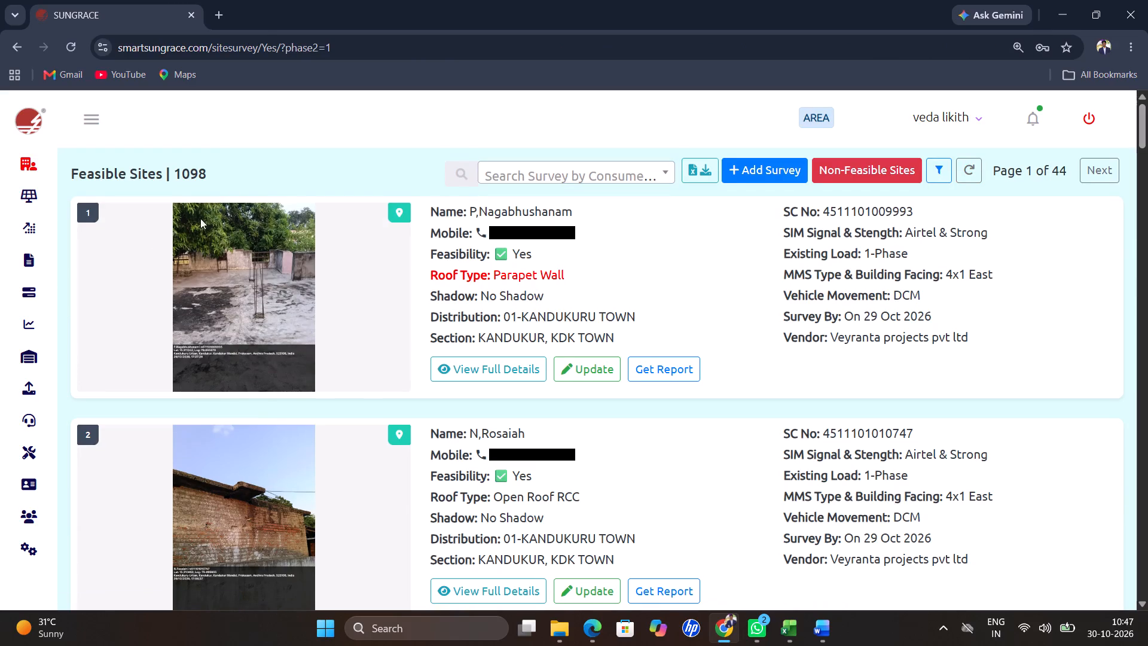
{"action": "left_click", "coordinate": [518, 172]}
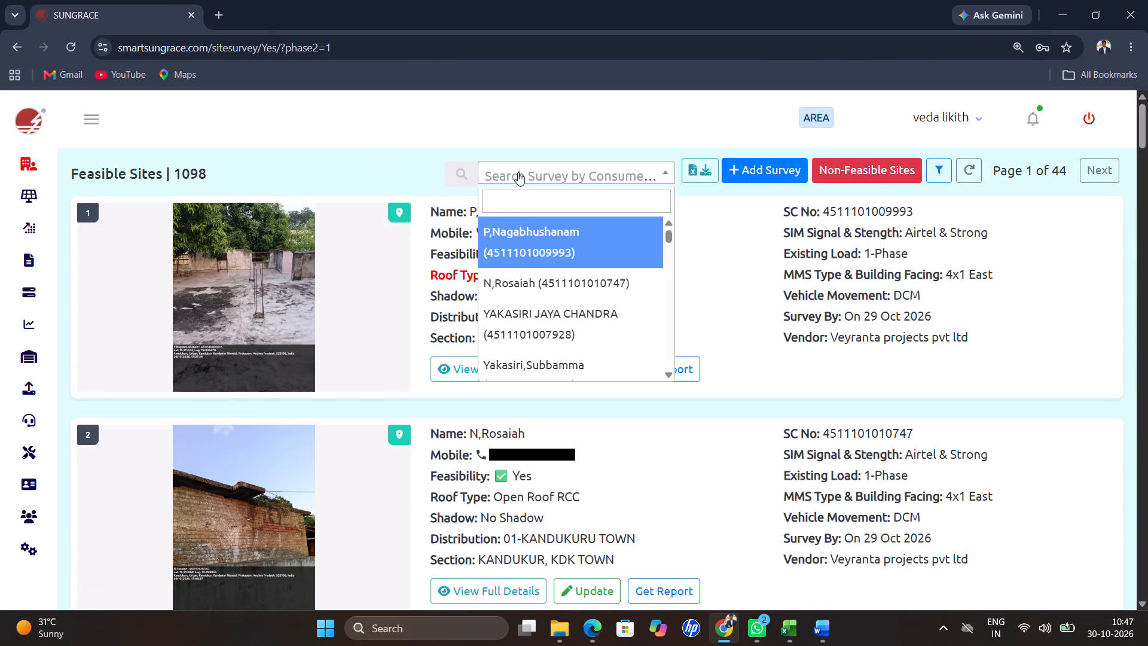
{"action": "key", "text": "ctrl+v"}
{"action": "key", "text": "Return"}
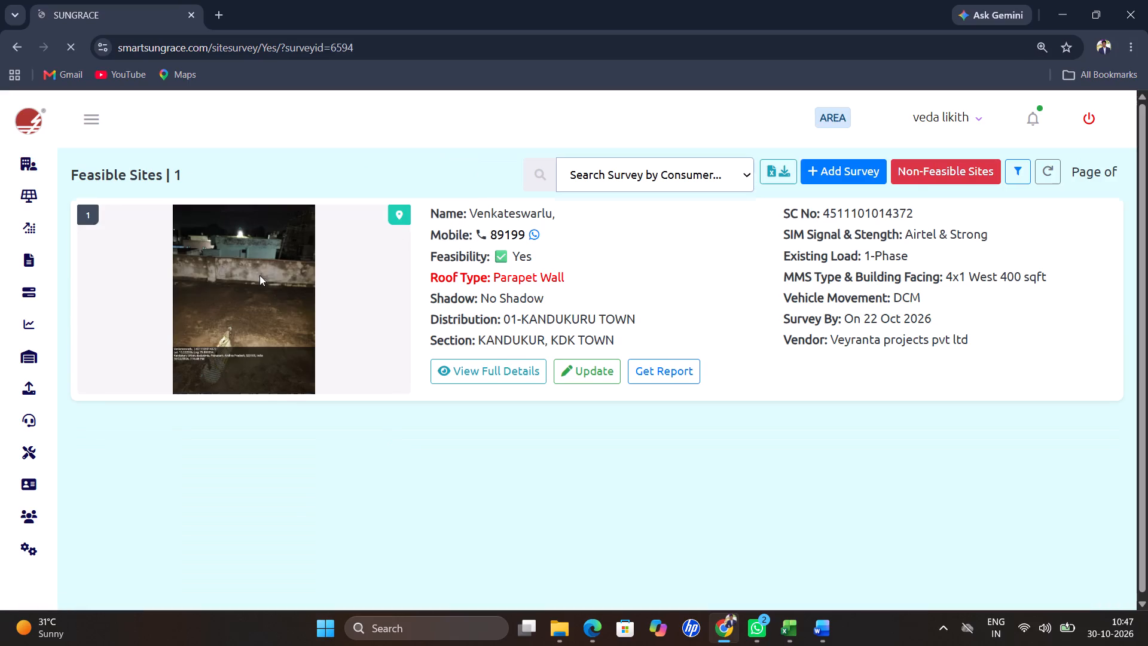
Open the surveyed site's location in Google Maps and try to get directions to it.
{"action": "left_click", "coordinate": [400, 212]}
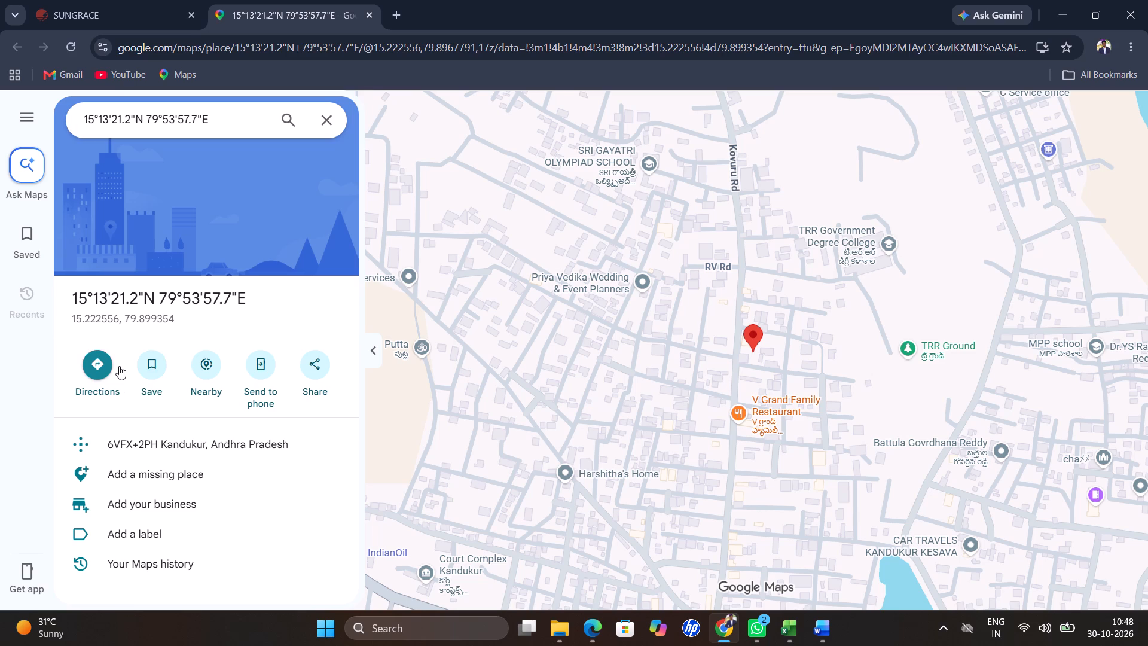
{"action": "left_click", "coordinate": [100, 356]}
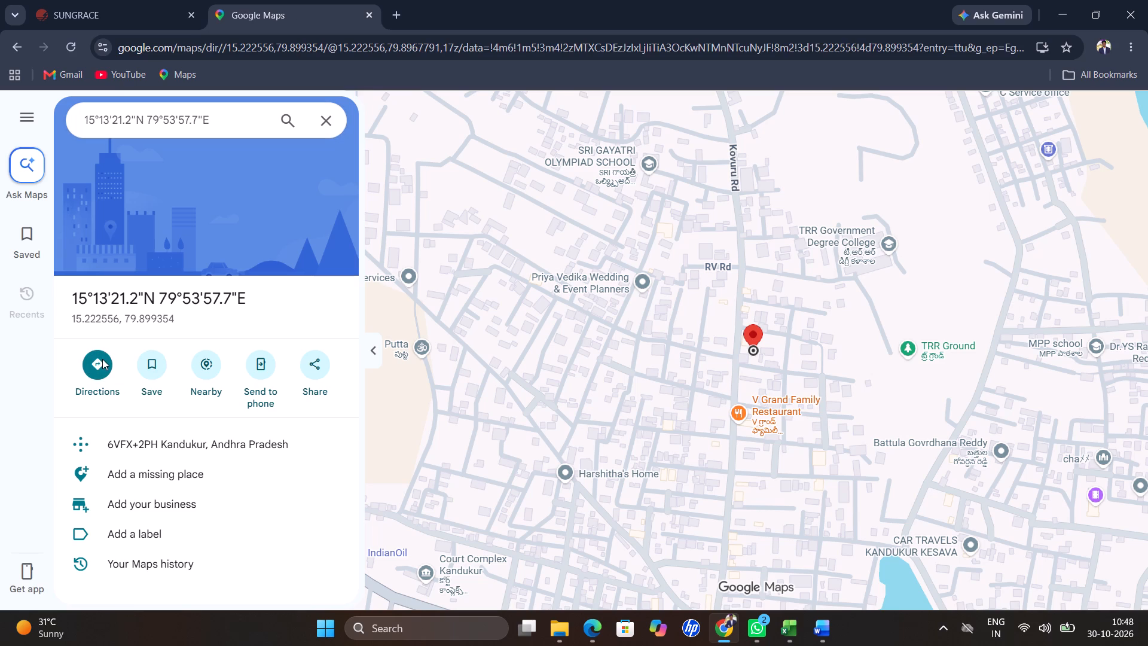
{"action": "left_click", "coordinate": [90, 361]}
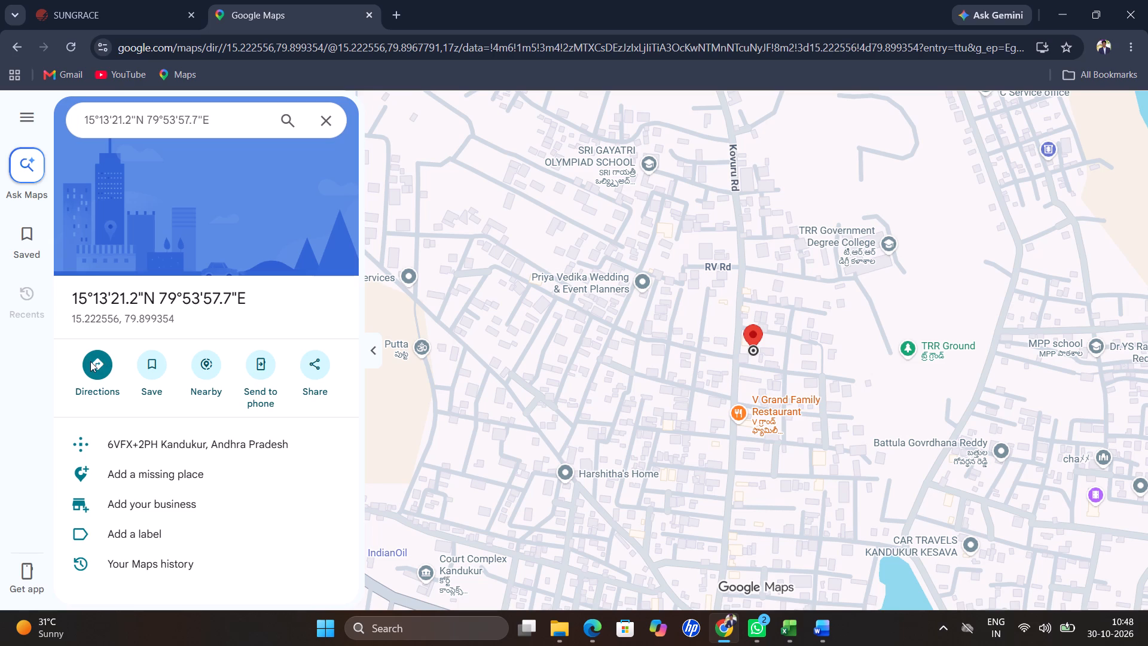
{"action": "triple_click", "coordinate": [90, 361]}
{"action": "triple_click", "coordinate": [91, 361]}
{"action": "double_click", "coordinate": [91, 361]}
Examine the streets and landmarks around the pinned site near Kovuru Rd on the map.
{"action": "scroll", "coordinate": [765, 396], "scroll_direction": "up", "scroll_amount": 5}
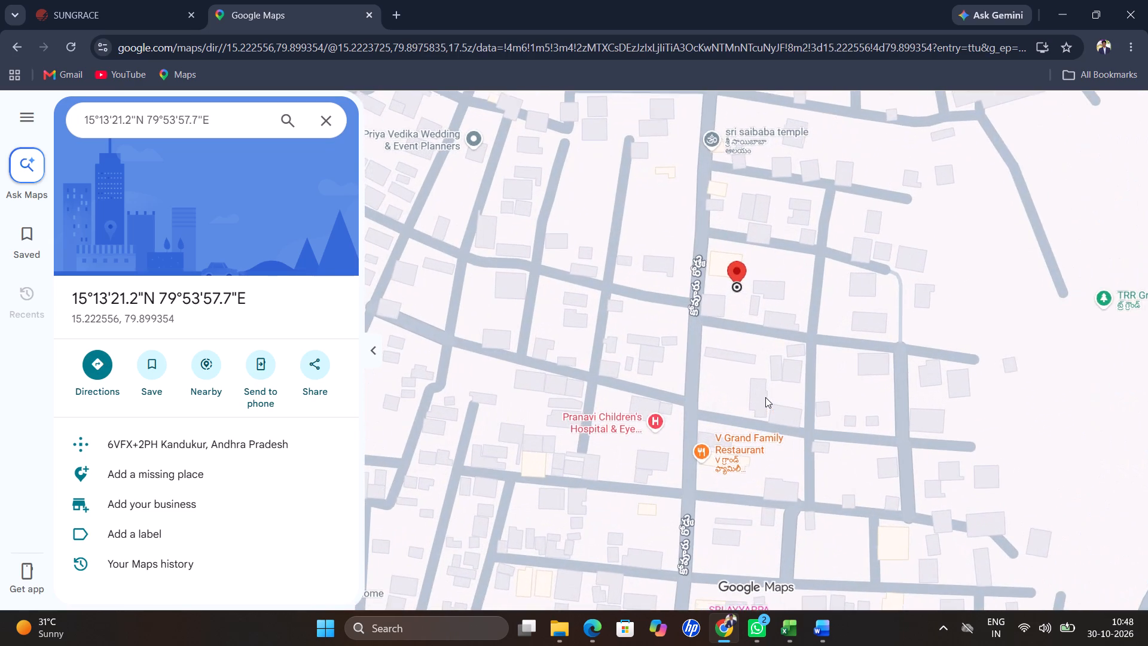
{"action": "scroll", "coordinate": [765, 397], "scroll_direction": "up", "scroll_amount": 5}
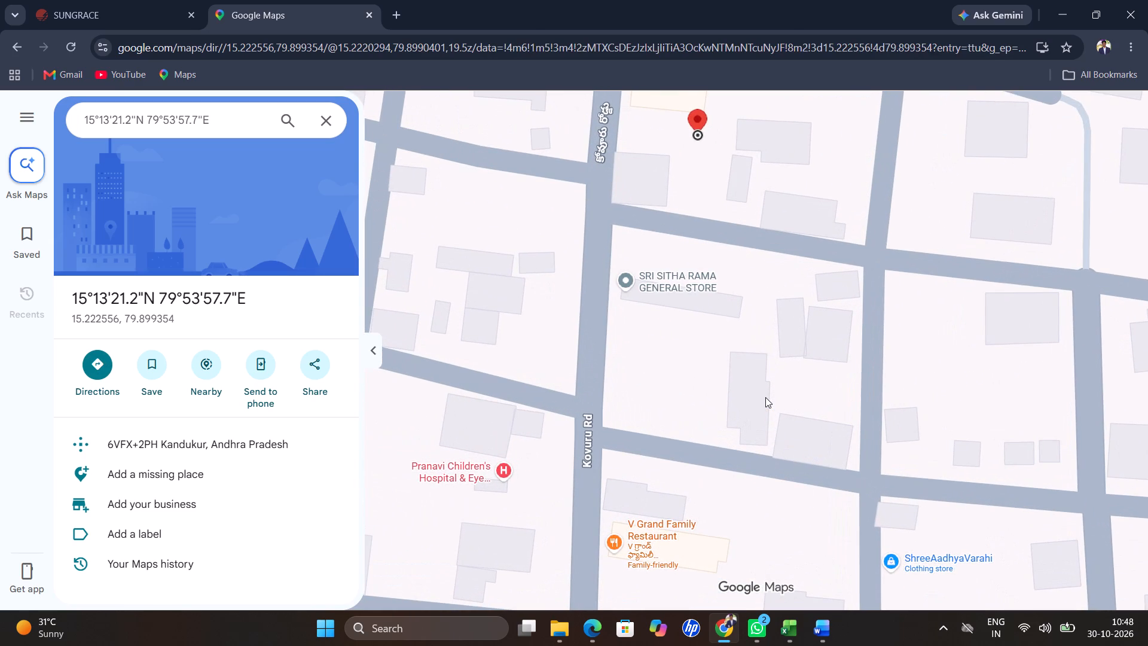
{"action": "scroll", "coordinate": [765, 398], "scroll_direction": "down", "scroll_amount": 9}
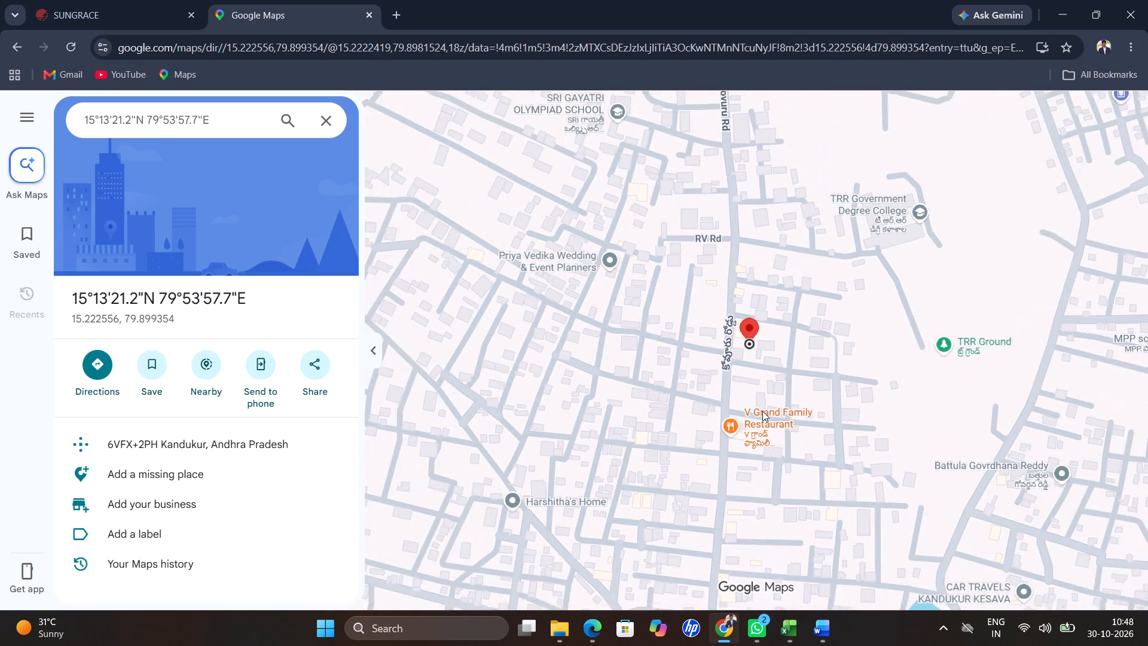
{"action": "scroll", "coordinate": [762, 411], "scroll_direction": "down", "scroll_amount": 1}
{"action": "left_click_drag", "start_coordinate": [797, 483], "coordinate": [879, 462]}
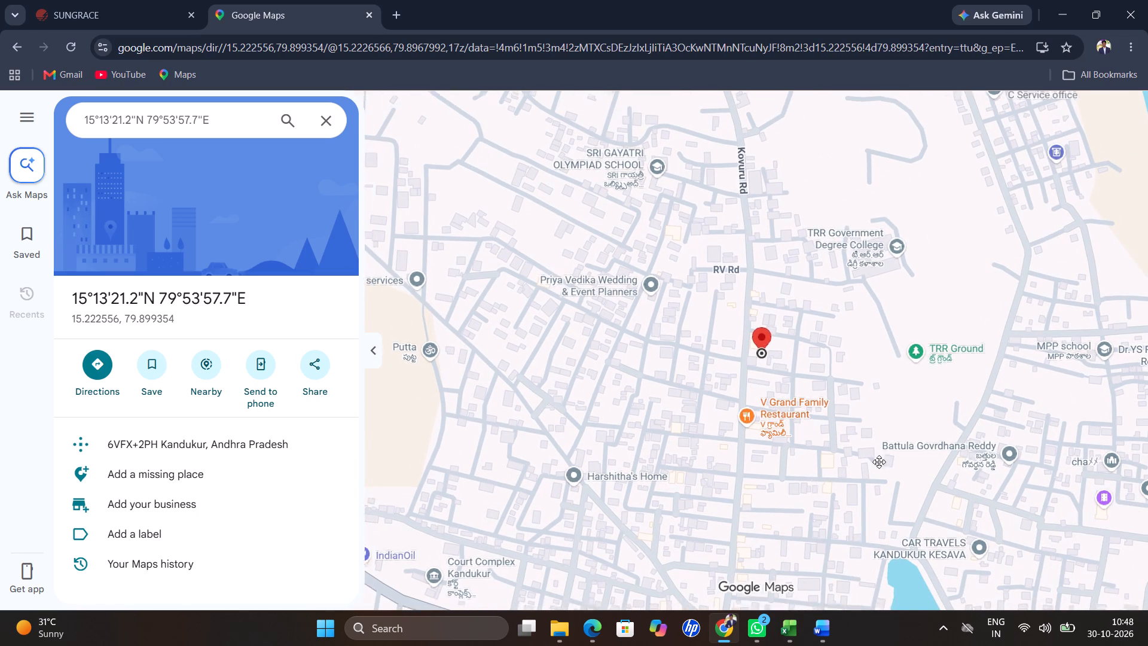
{"action": "left_click_drag", "start_coordinate": [879, 462], "coordinate": [755, 340]}
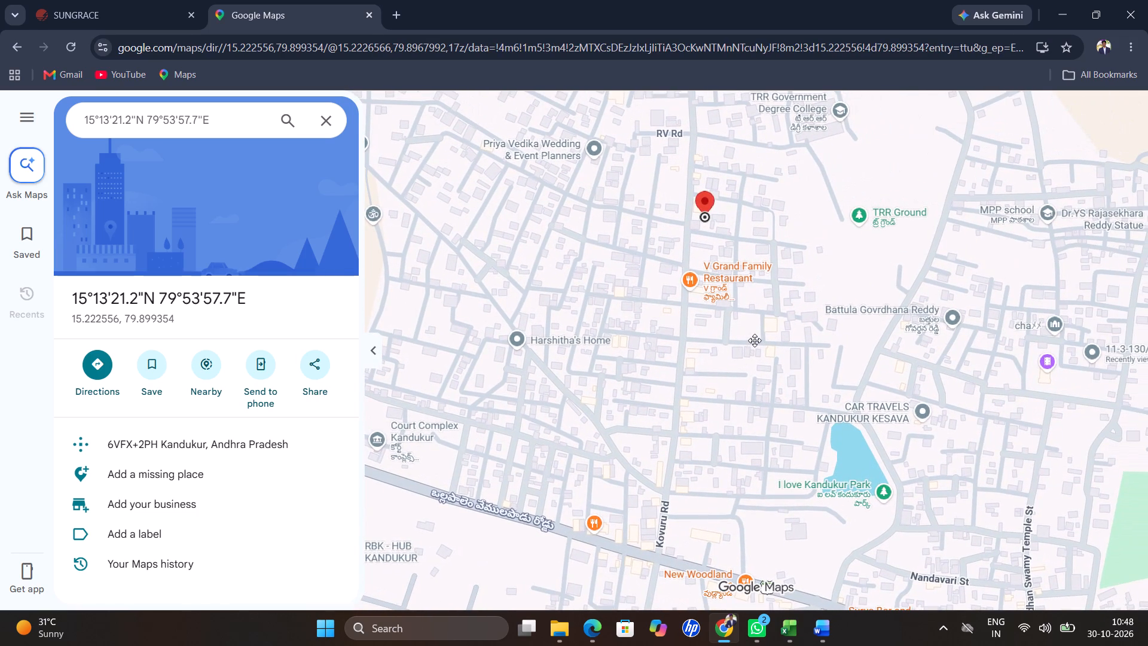
{"action": "left_click_drag", "start_coordinate": [755, 340], "coordinate": [730, 406]}
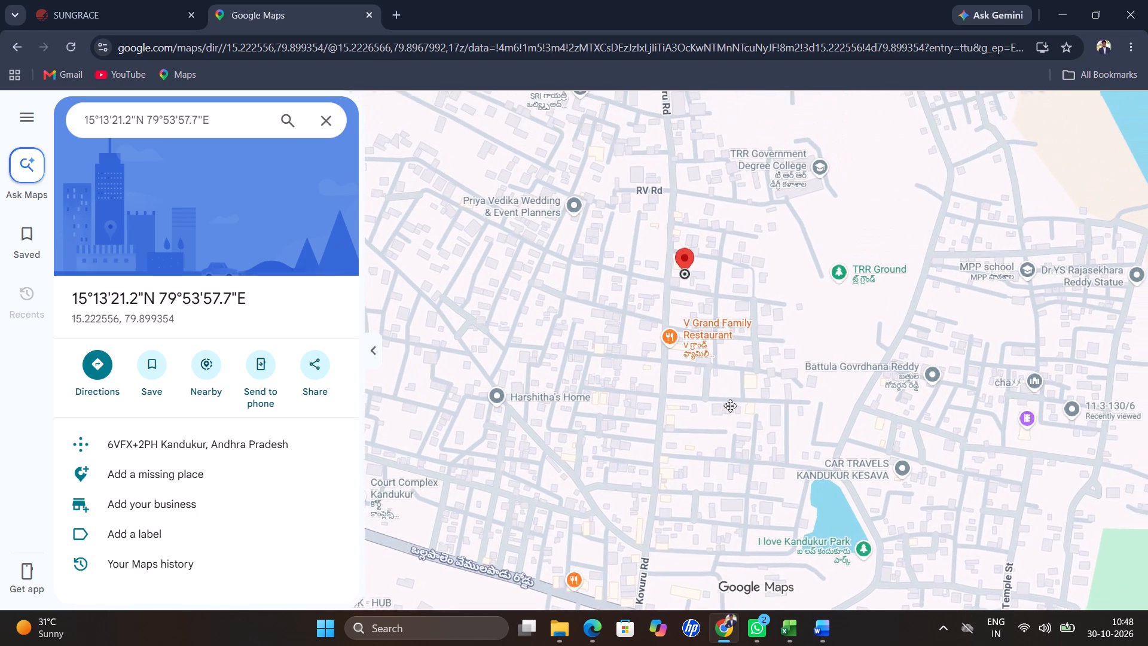
{"action": "left_click_drag", "start_coordinate": [730, 406], "coordinate": [672, 539]}
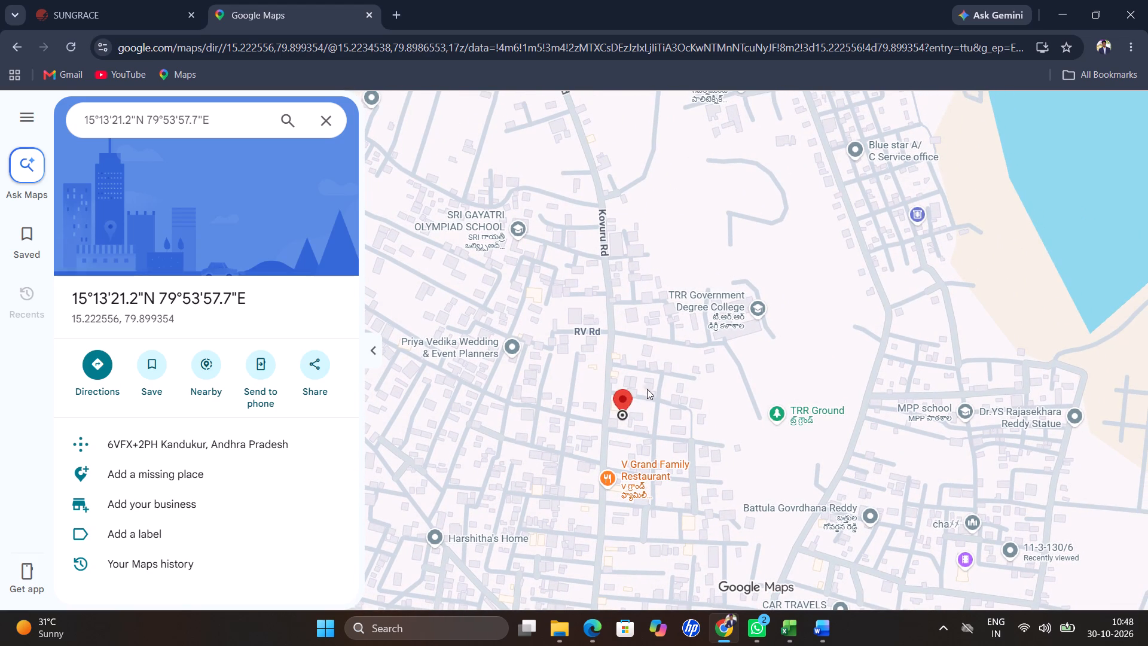
{"action": "scroll", "coordinate": [651, 385], "scroll_direction": "up", "scroll_amount": 1}
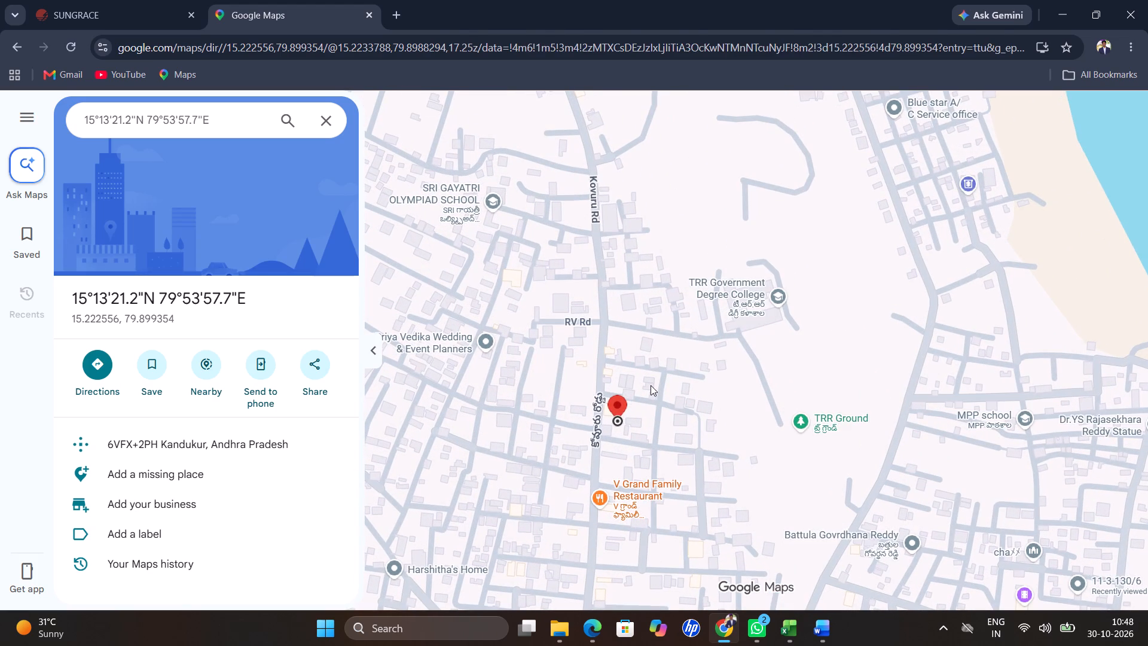
{"action": "scroll", "coordinate": [651, 385], "scroll_direction": "up", "scroll_amount": 3}
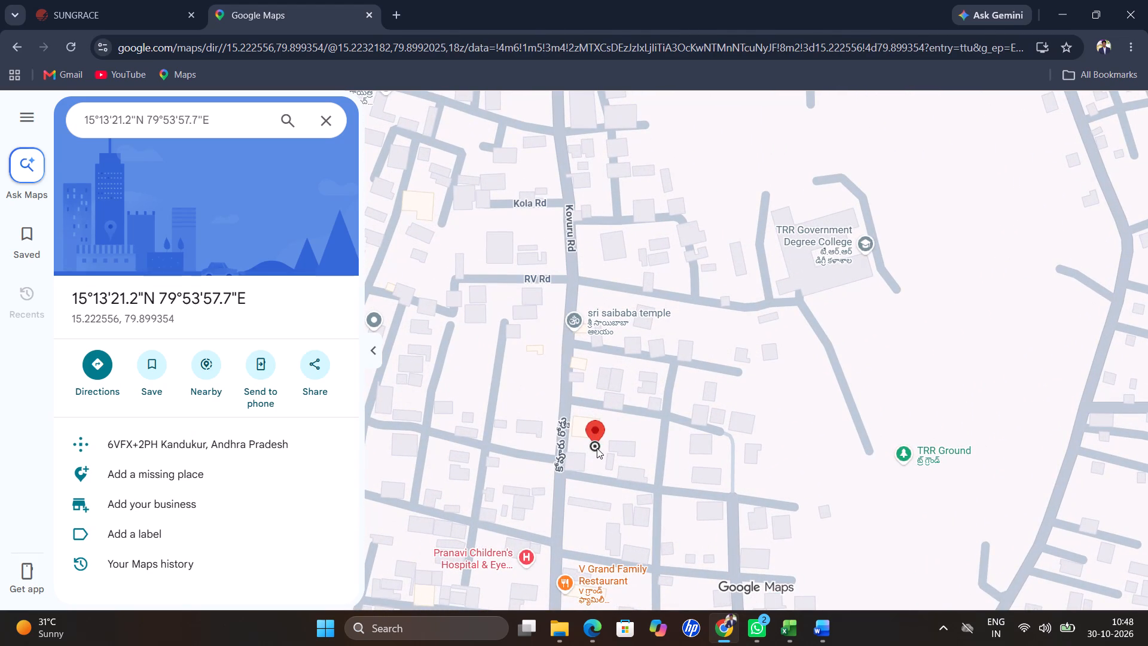
{"action": "scroll", "coordinate": [597, 446], "scroll_direction": "up", "scroll_amount": 3}
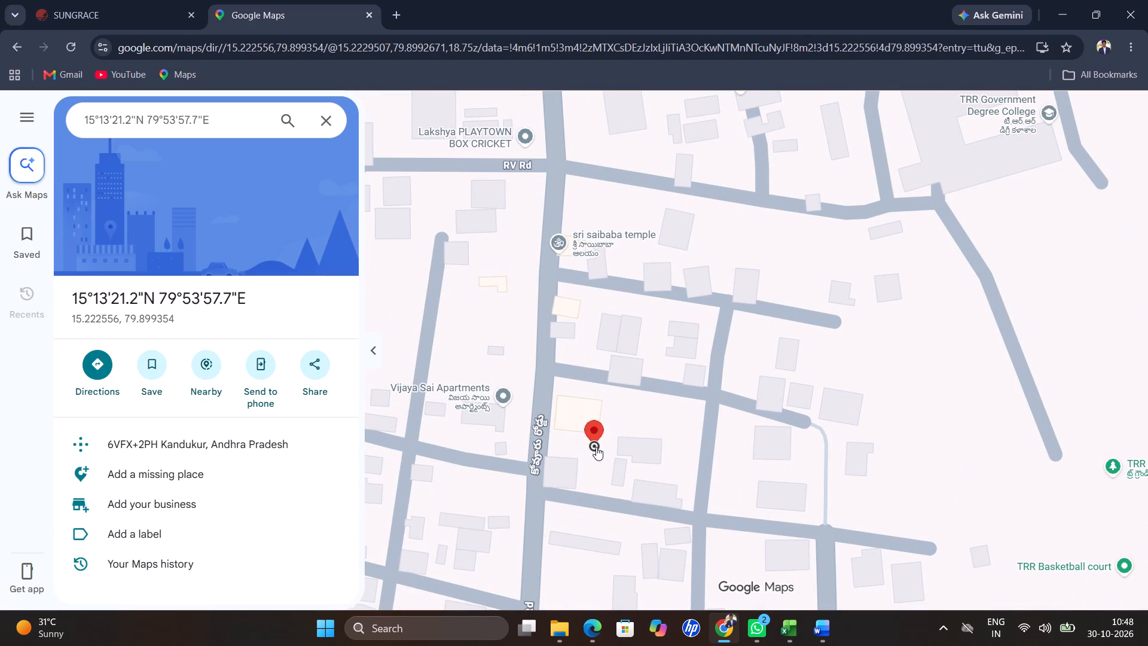
Try again to get directions to the pinned site, and examine its position within the wider Kandukur area.
{"action": "left_click", "coordinate": [99, 364]}
{"action": "left_click", "coordinate": [100, 364]}
{"action": "scroll", "coordinate": [225, 402], "scroll_direction": "down", "scroll_amount": 1}
{"action": "scroll", "coordinate": [478, 354], "scroll_direction": "down", "scroll_amount": 4}
{"action": "scroll", "coordinate": [635, 408], "scroll_direction": "down", "scroll_amount": 6}
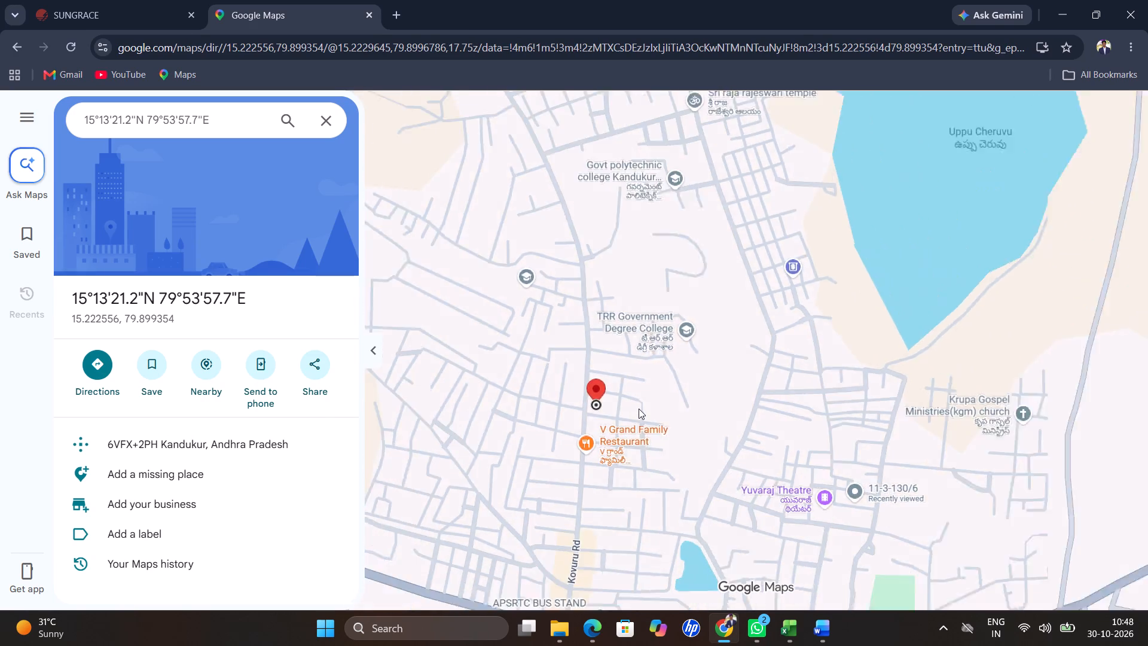
{"action": "scroll", "coordinate": [639, 409], "scroll_direction": "down", "scroll_amount": 4}
{"action": "scroll", "coordinate": [639, 408], "scroll_direction": "up", "scroll_amount": 2}
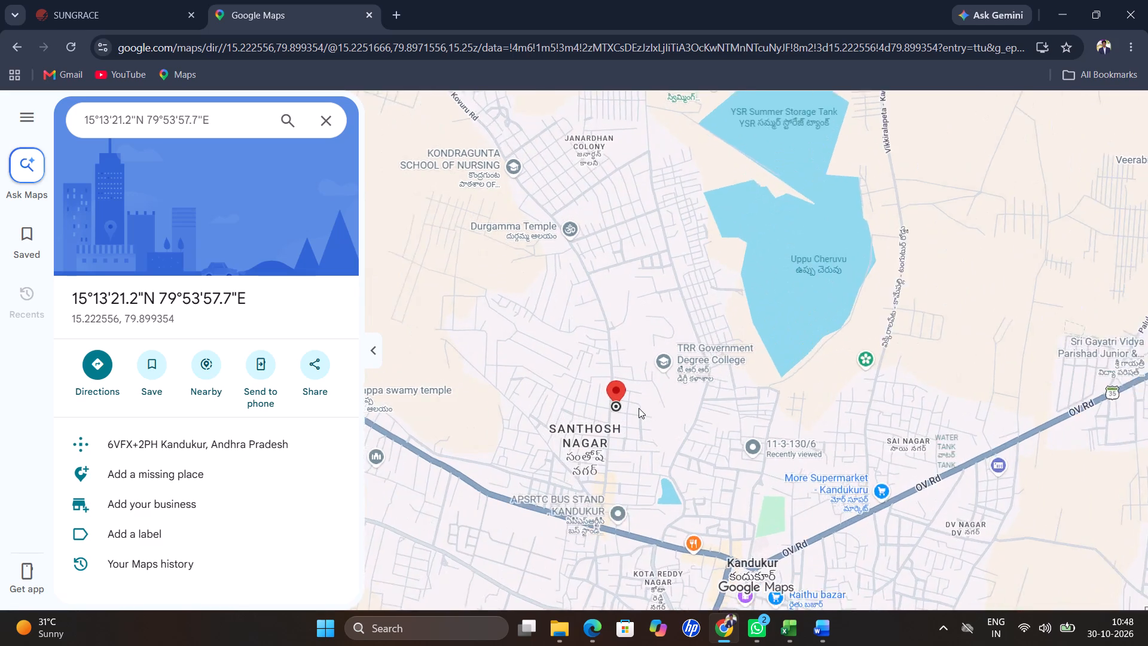
{"action": "scroll", "coordinate": [639, 407], "scroll_direction": "up", "scroll_amount": 6}
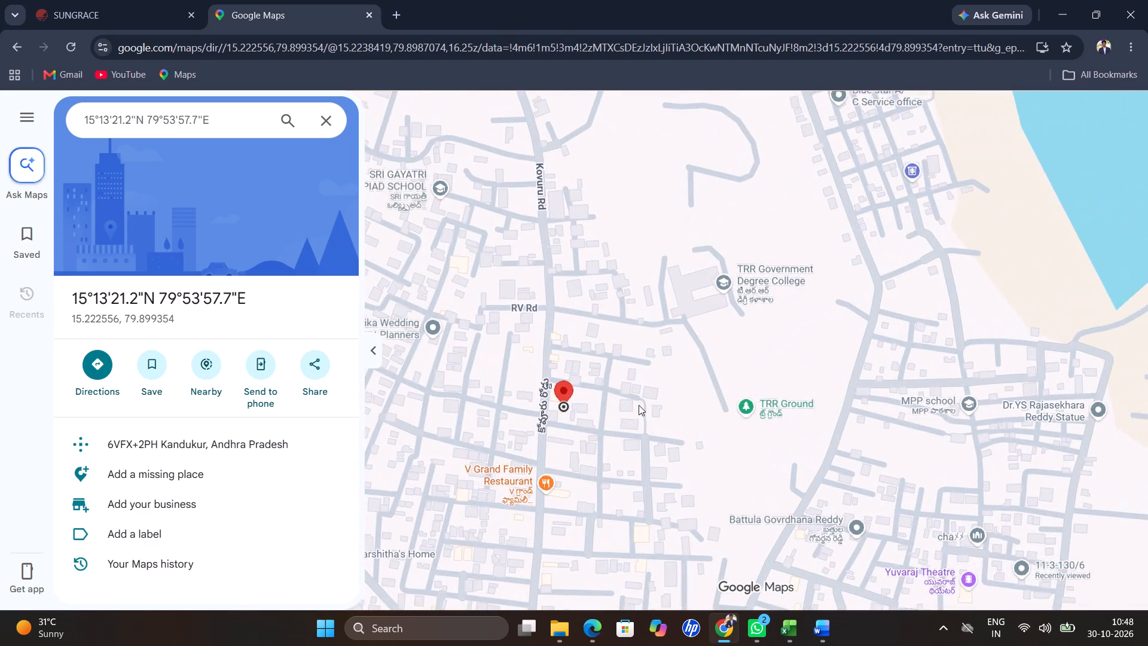
{"action": "left_click_drag", "start_coordinate": [74, 0], "coordinate": [78, 6]}
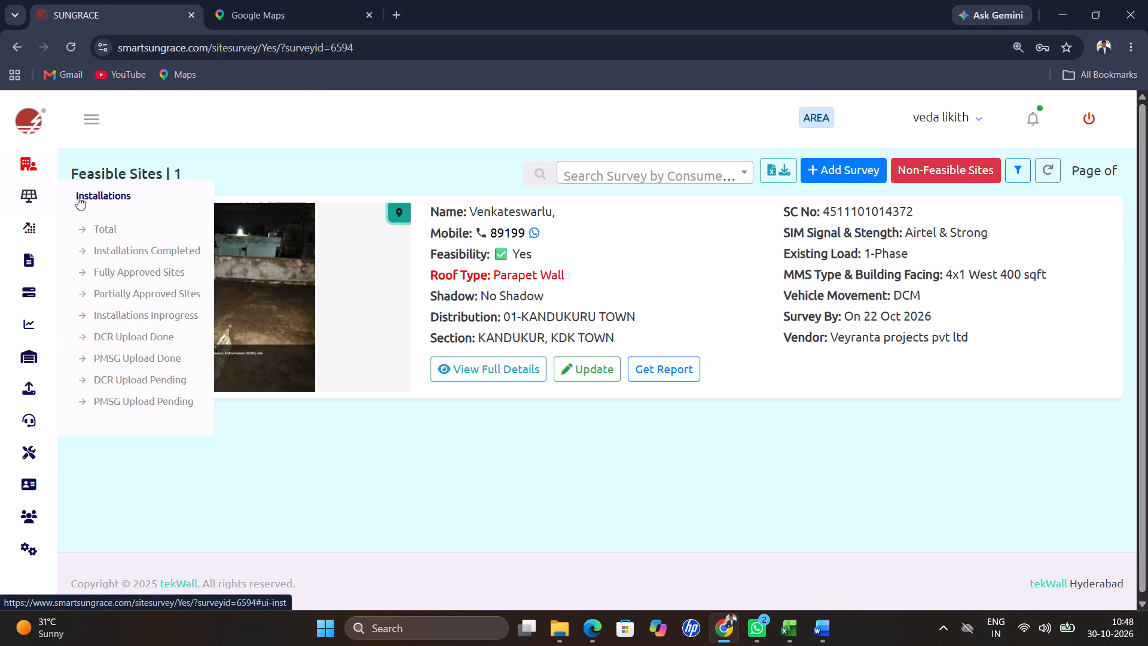
{"action": "left_click", "coordinate": [108, 234]}
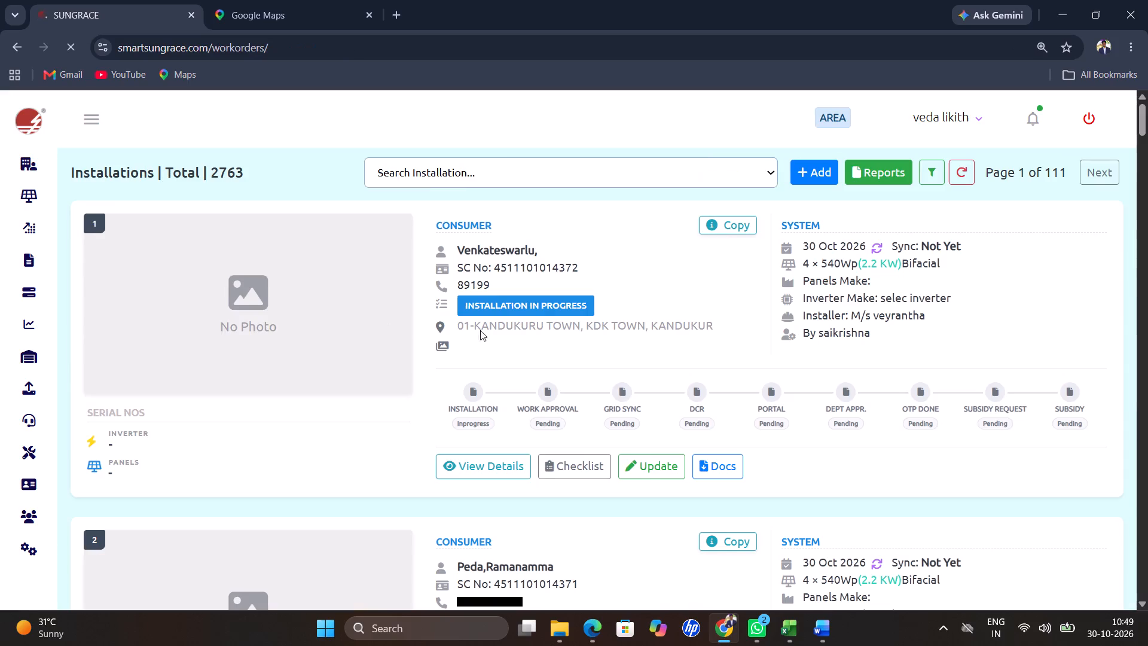
{"action": "scroll", "coordinate": [668, 322], "scroll_direction": "down", "scroll_amount": 3}
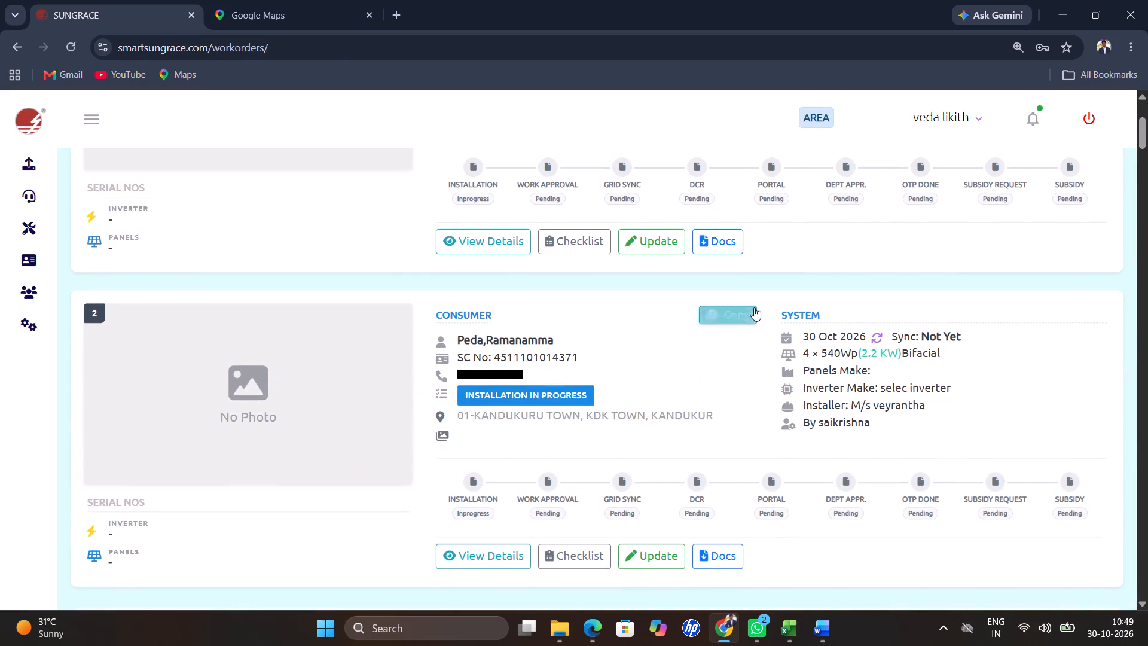
{"action": "left_click", "coordinate": [735, 317]}
{"action": "left_click", "coordinate": [729, 178]}
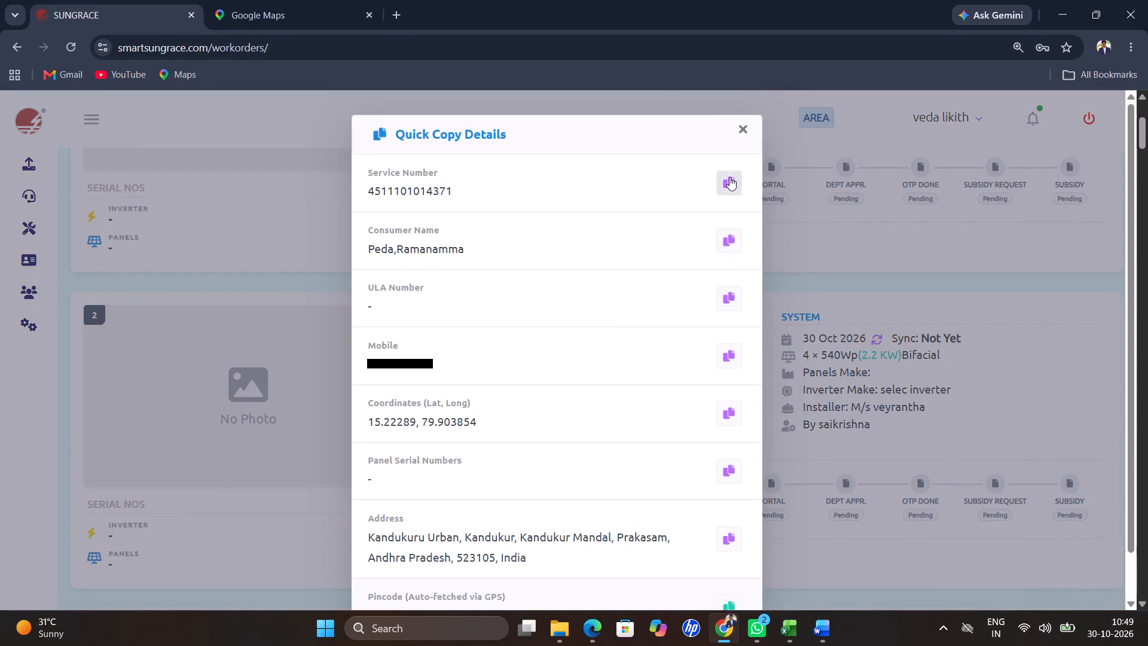
{"action": "left_click", "coordinate": [190, 152]}
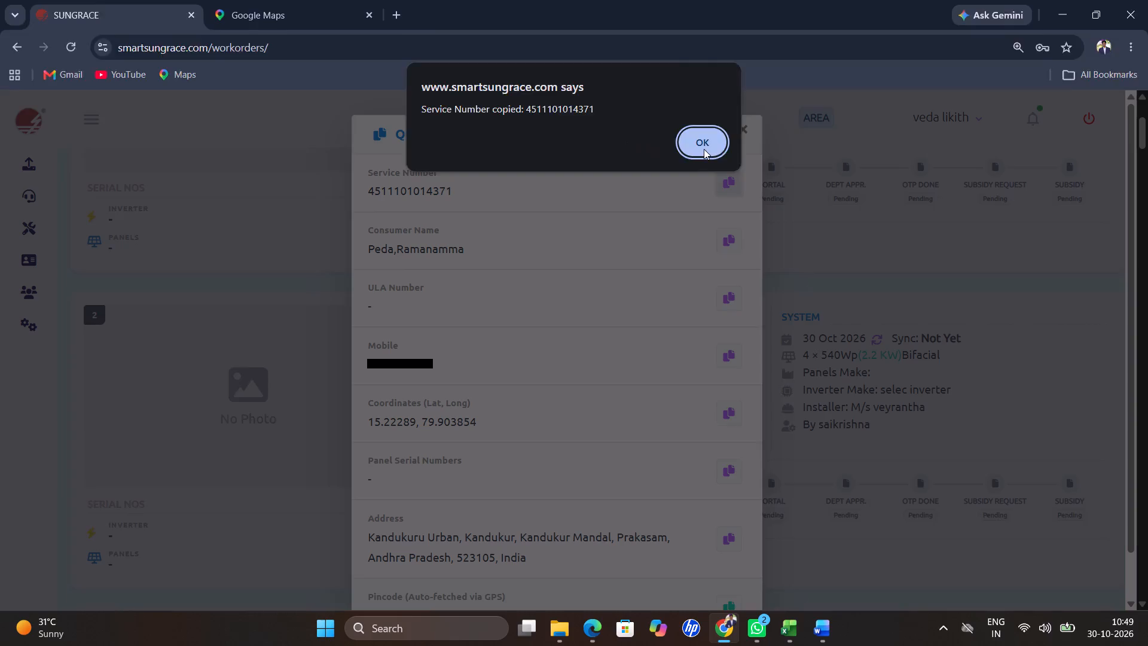
{"action": "left_click", "coordinate": [704, 149]}
{"action": "left_click", "coordinate": [746, 123]}
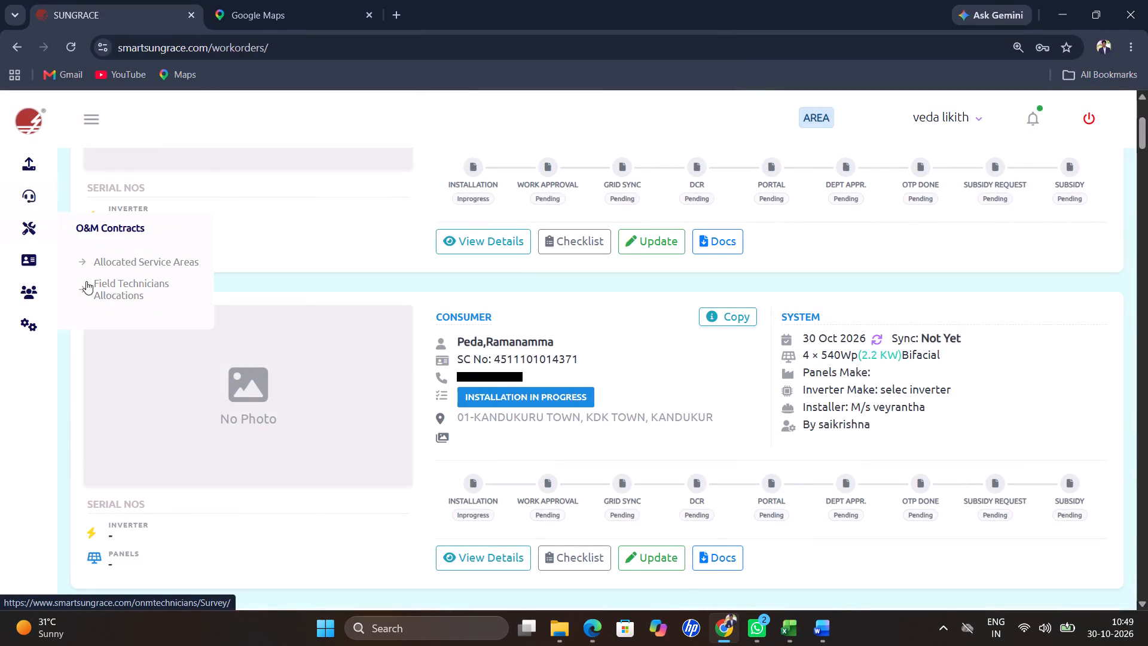
Find the survey record for the copied service number in the Site Survey Phase 2 list.
{"action": "scroll", "coordinate": [87, 282], "scroll_direction": "up", "scroll_amount": 3}
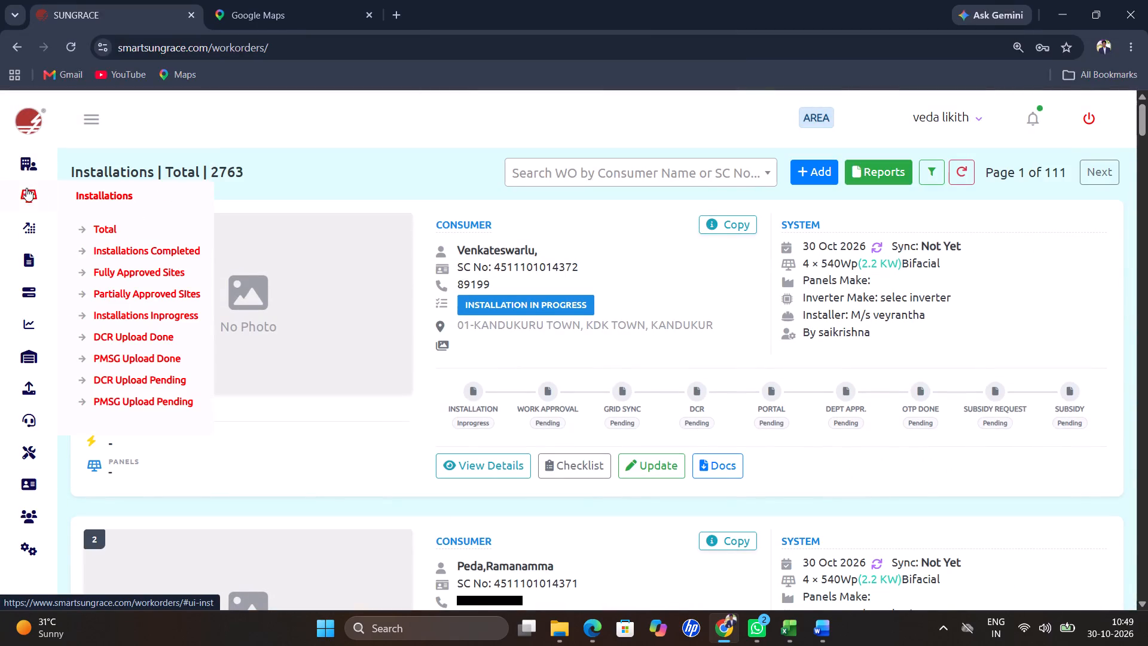
{"action": "left_click", "coordinate": [105, 224]}
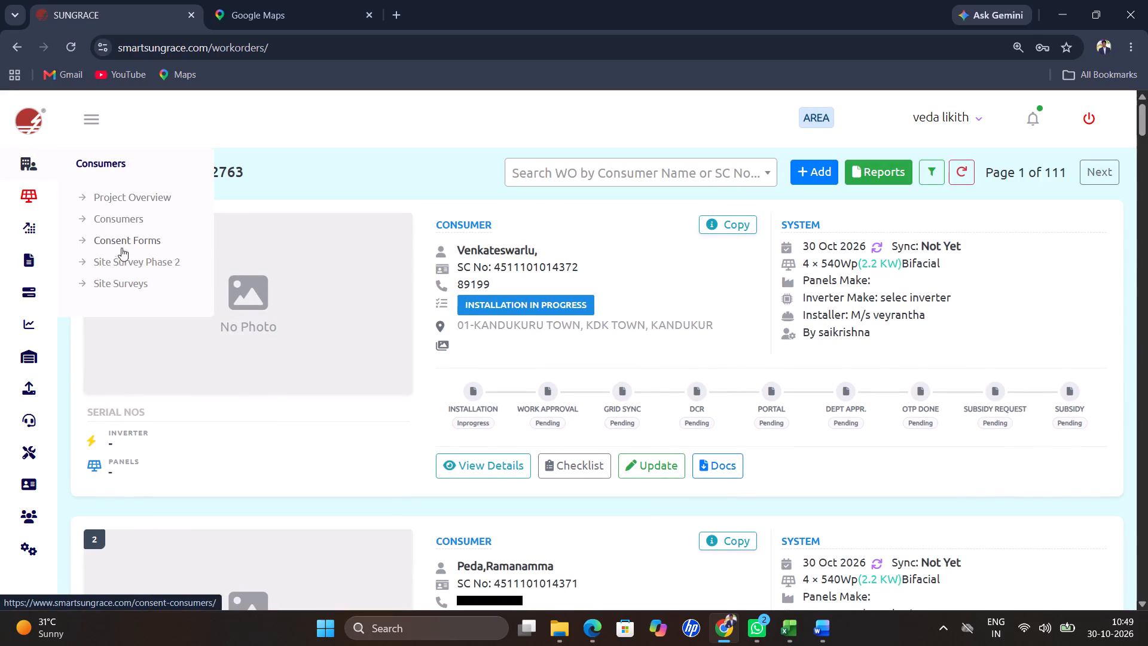
{"action": "left_click", "coordinate": [126, 260]}
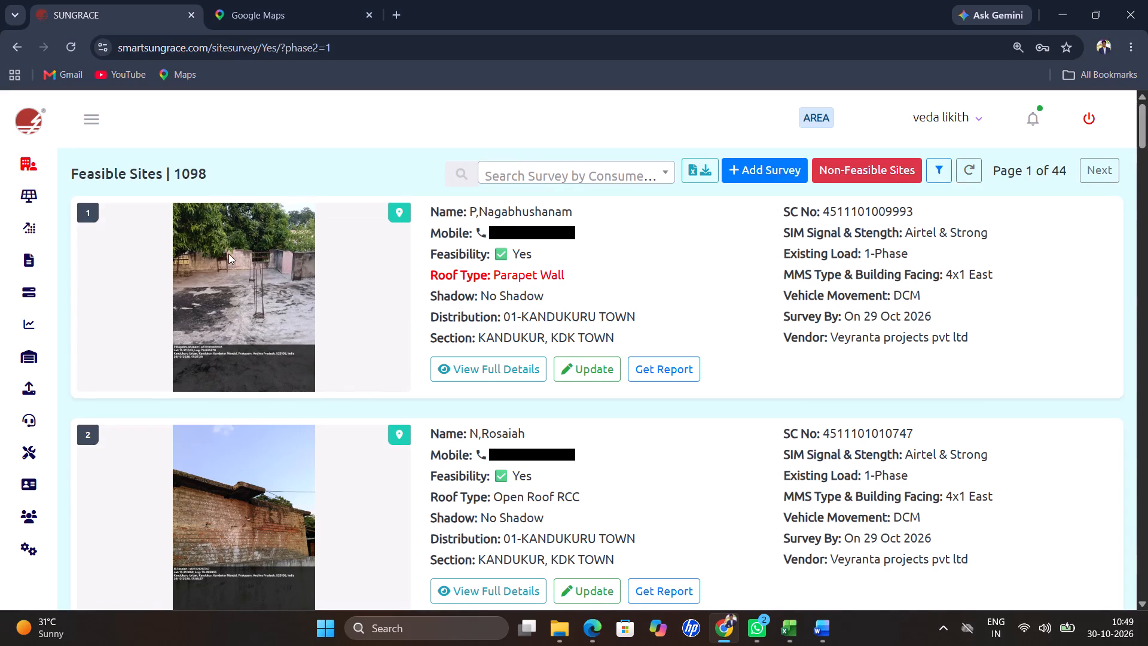
{"action": "left_click", "coordinate": [530, 175]}
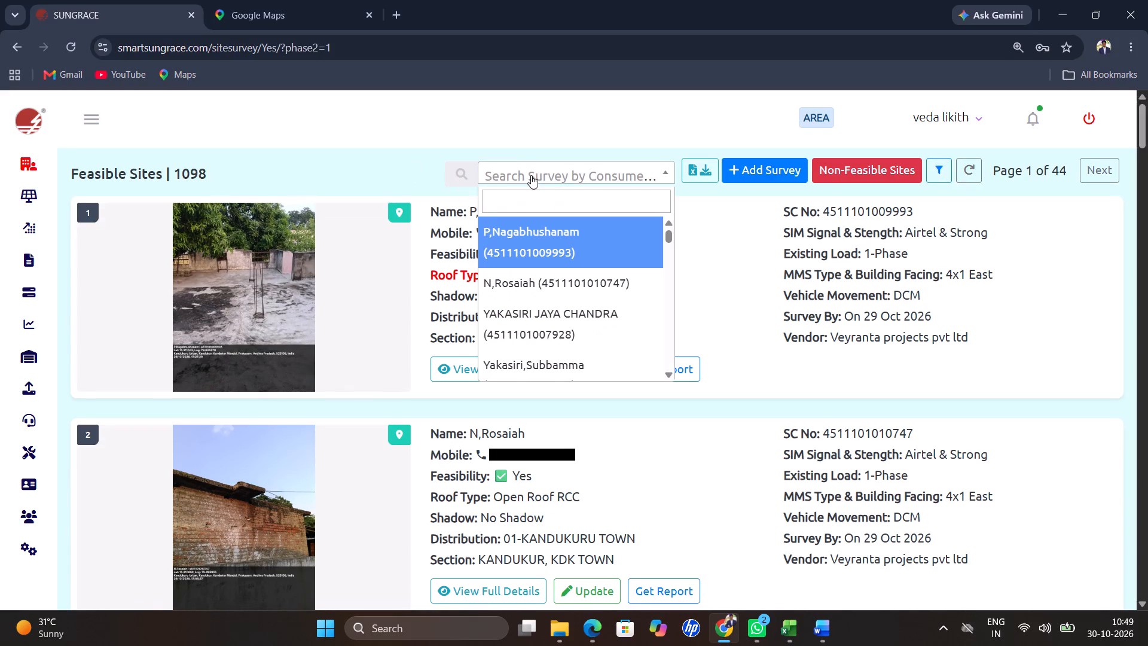
{"action": "key", "text": "ctrl+v"}
{"action": "key", "text": "Return"}
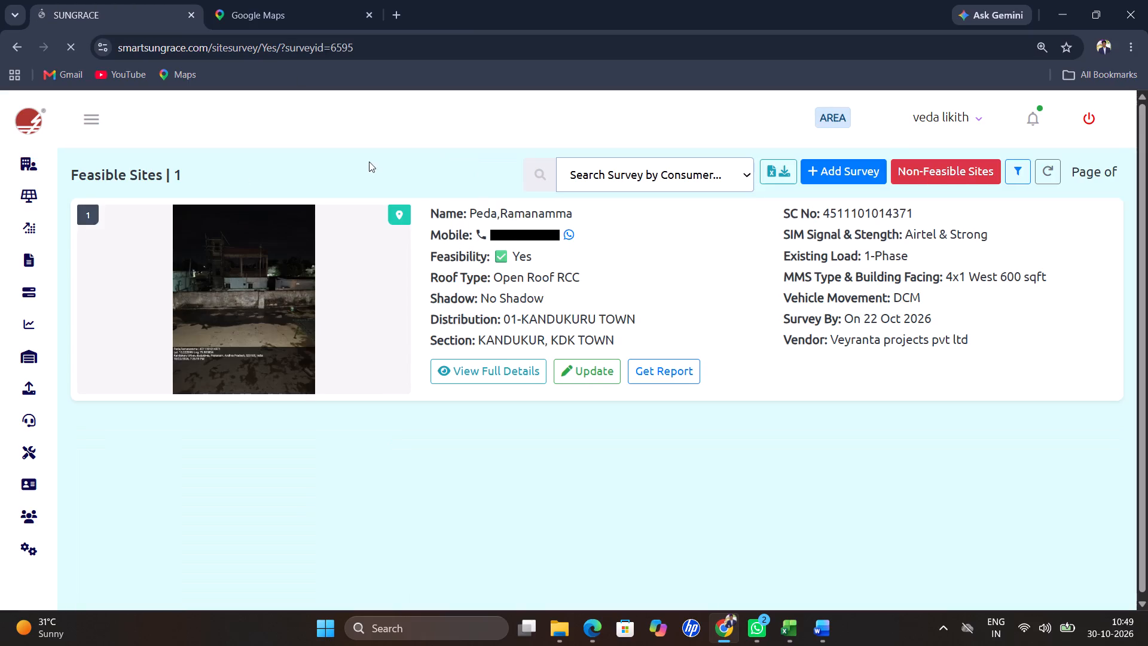
Open the surveyed site's location in Google Maps and close the other Maps tab.
{"action": "left_click", "coordinate": [399, 205]}
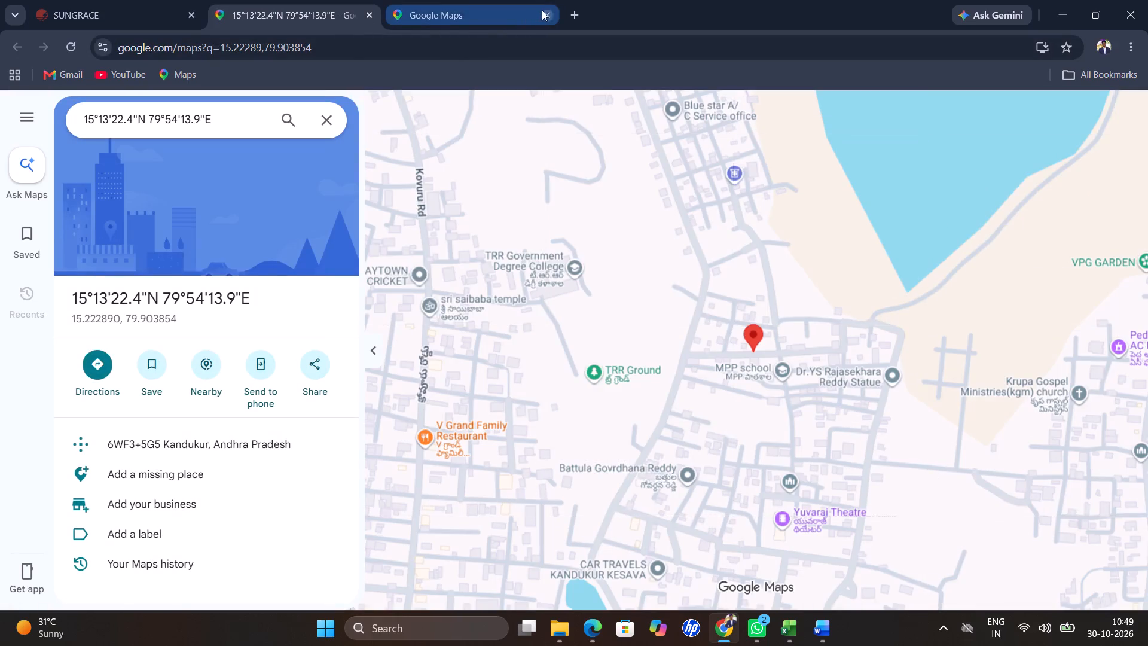
{"action": "left_click", "coordinate": [542, 10]}
Examine the pinned site's position within the Kandukur area and the streets and houses immediately around it.
{"action": "scroll", "coordinate": [679, 307], "scroll_direction": "up", "scroll_amount": 3}
{"action": "scroll", "coordinate": [679, 307], "scroll_direction": "down", "scroll_amount": 4}
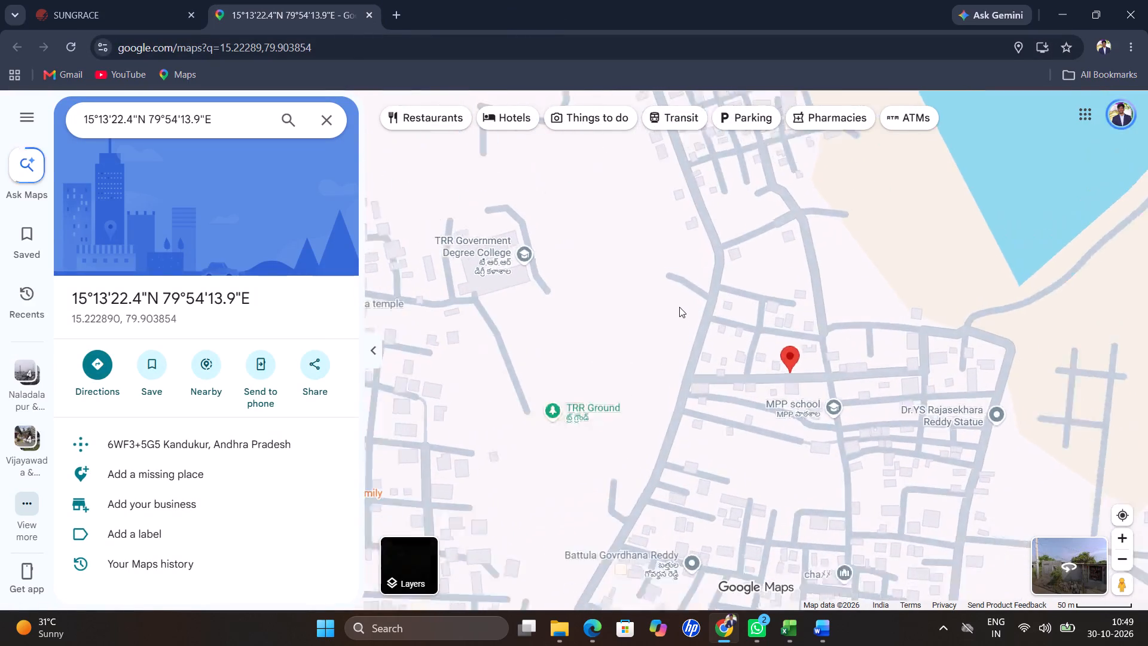
{"action": "scroll", "coordinate": [679, 307], "scroll_direction": "down", "scroll_amount": 5}
{"action": "scroll", "coordinate": [746, 295], "scroll_direction": "down", "scroll_amount": 4}
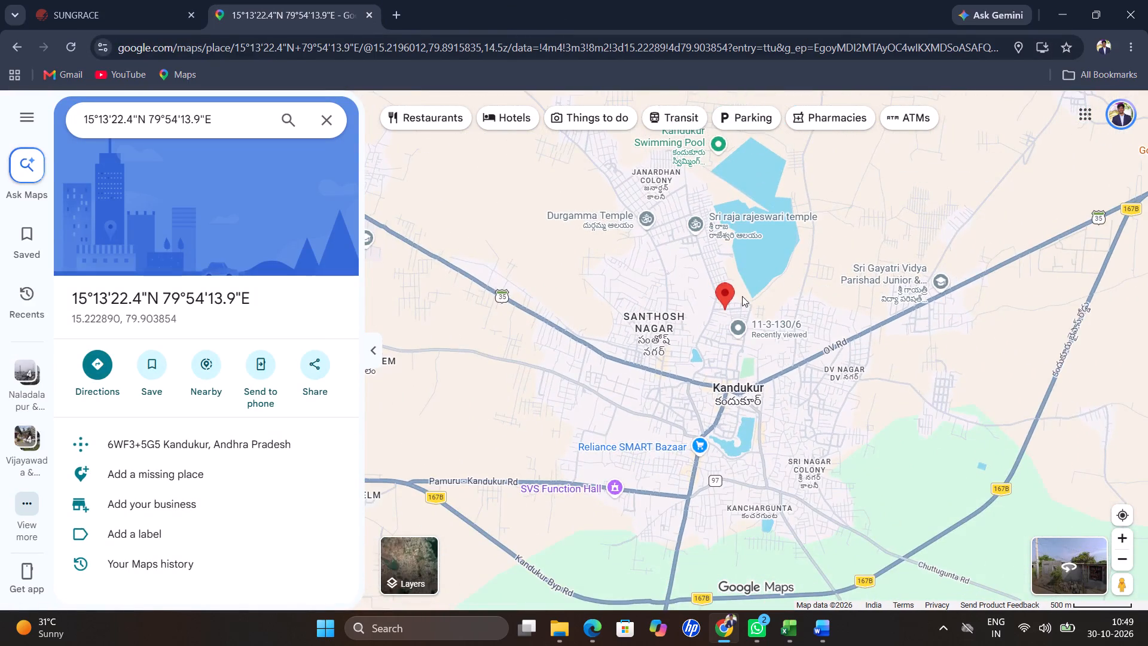
{"action": "scroll", "coordinate": [742, 296], "scroll_direction": "down", "scroll_amount": 3}
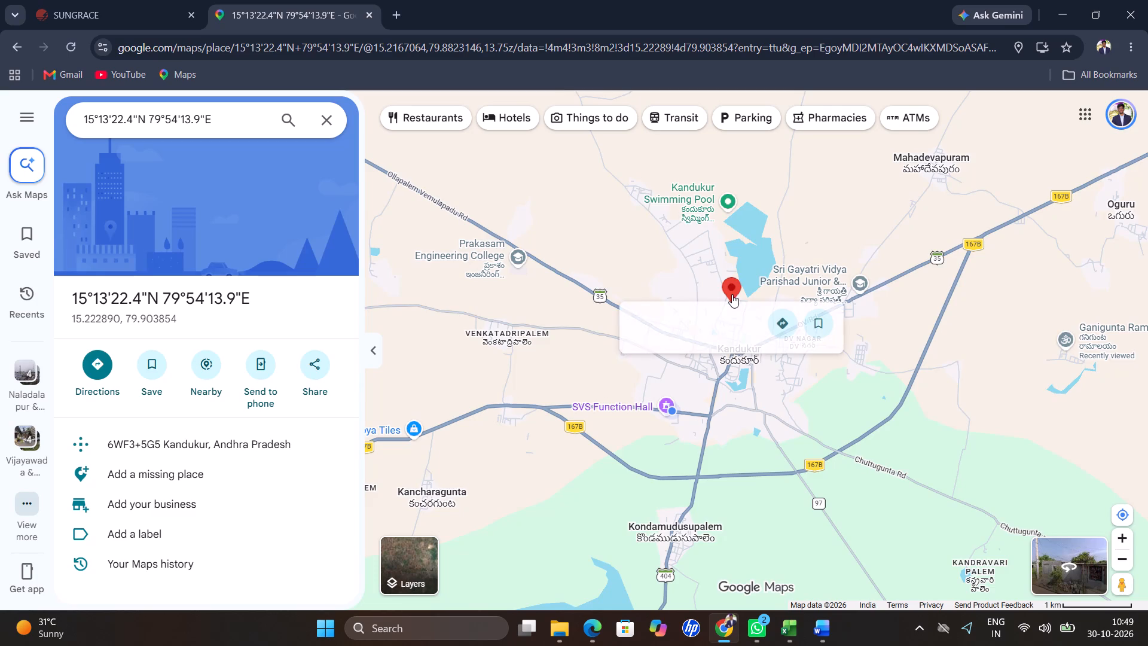
{"action": "scroll", "coordinate": [732, 294], "scroll_direction": "up", "scroll_amount": 12}
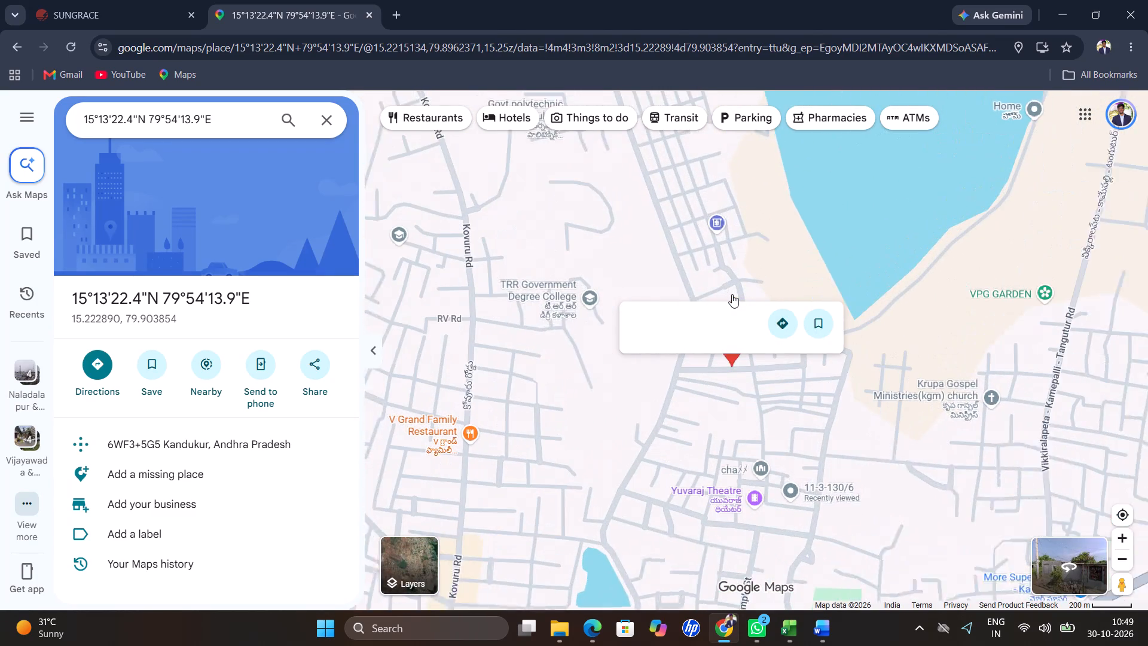
{"action": "scroll", "coordinate": [723, 359], "scroll_direction": "up", "scroll_amount": 4}
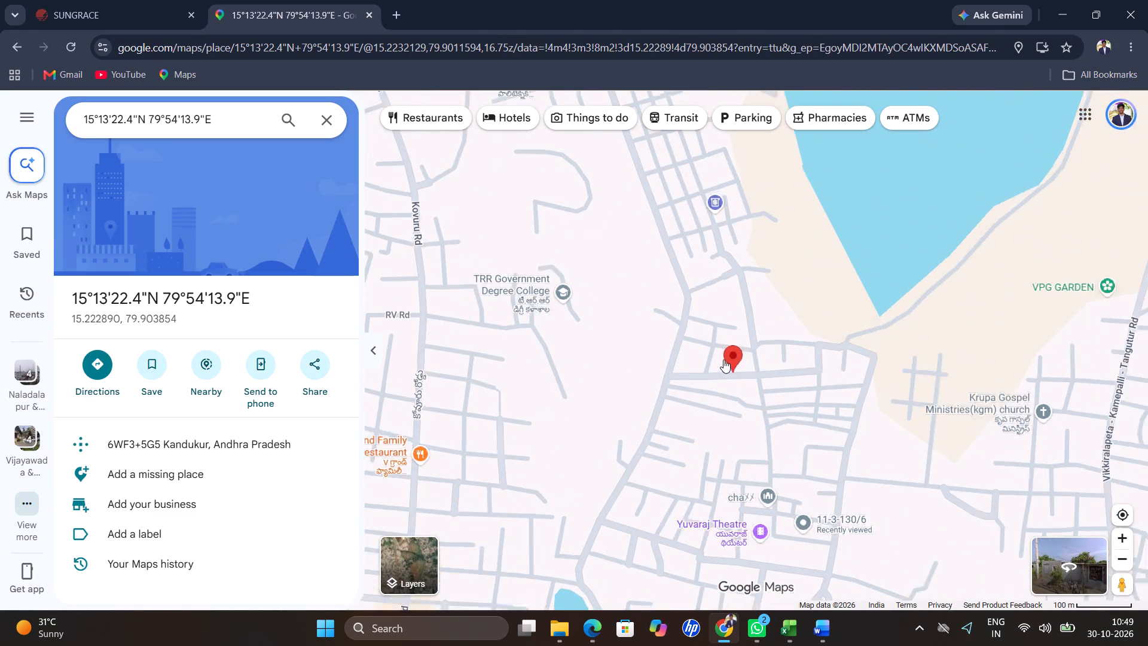
{"action": "scroll", "coordinate": [722, 359], "scroll_direction": "up", "scroll_amount": 10}
{"action": "scroll", "coordinate": [710, 358], "scroll_direction": "down", "scroll_amount": 3}
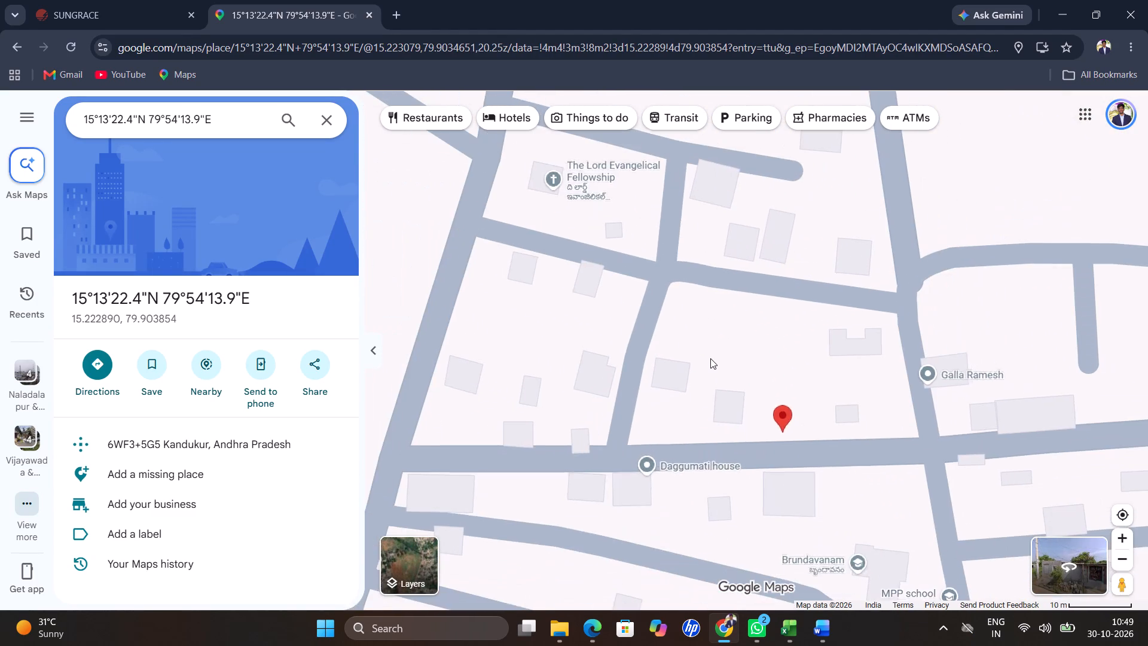
Examine the landmarks and neighbourhoods between the pinned site, Santhosh Nagar and central Kandukur, and close the site's map.
{"action": "scroll", "coordinate": [710, 358], "scroll_direction": "down", "scroll_amount": 14}
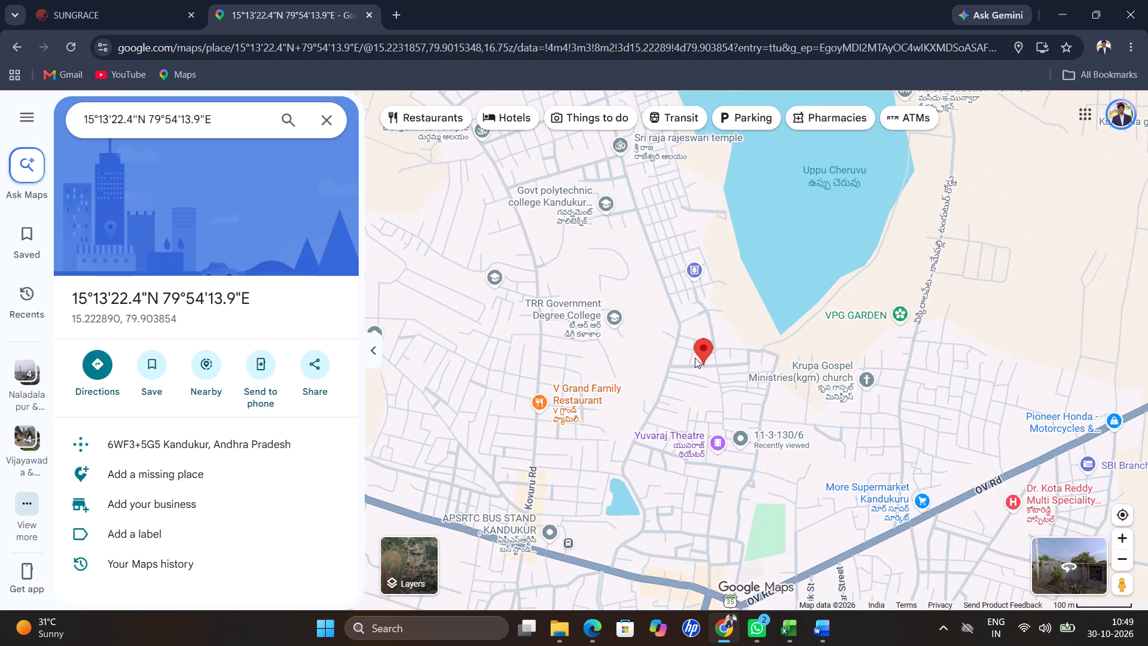
{"action": "scroll", "coordinate": [695, 358], "scroll_direction": "down", "scroll_amount": 3}
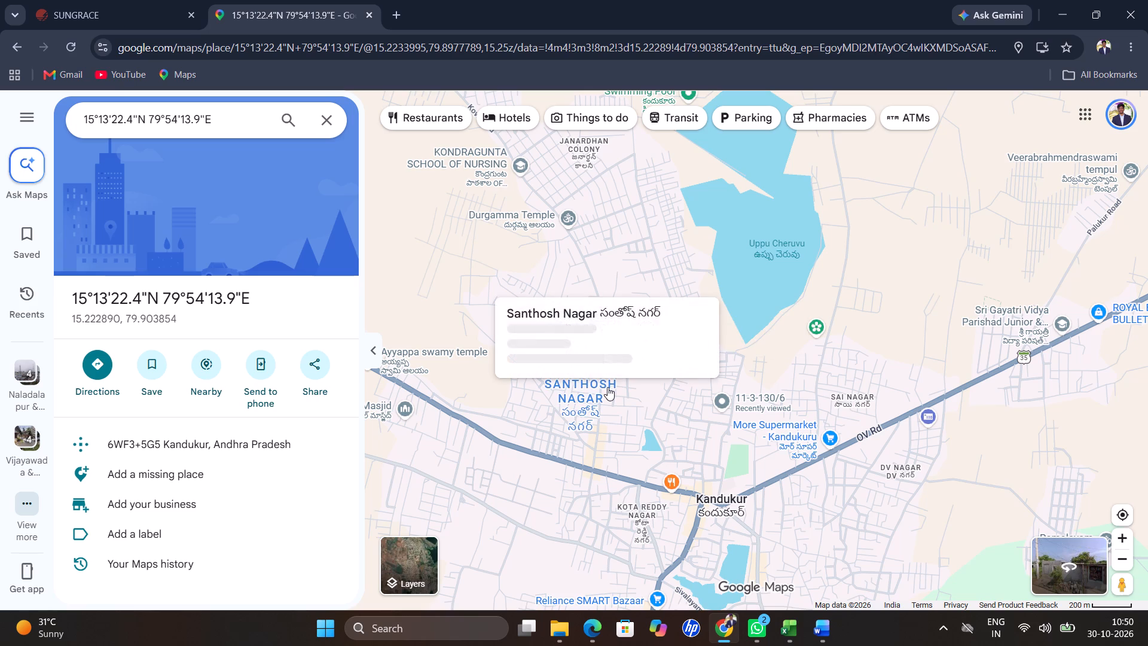
{"action": "scroll", "coordinate": [668, 406], "scroll_direction": "down", "scroll_amount": 3}
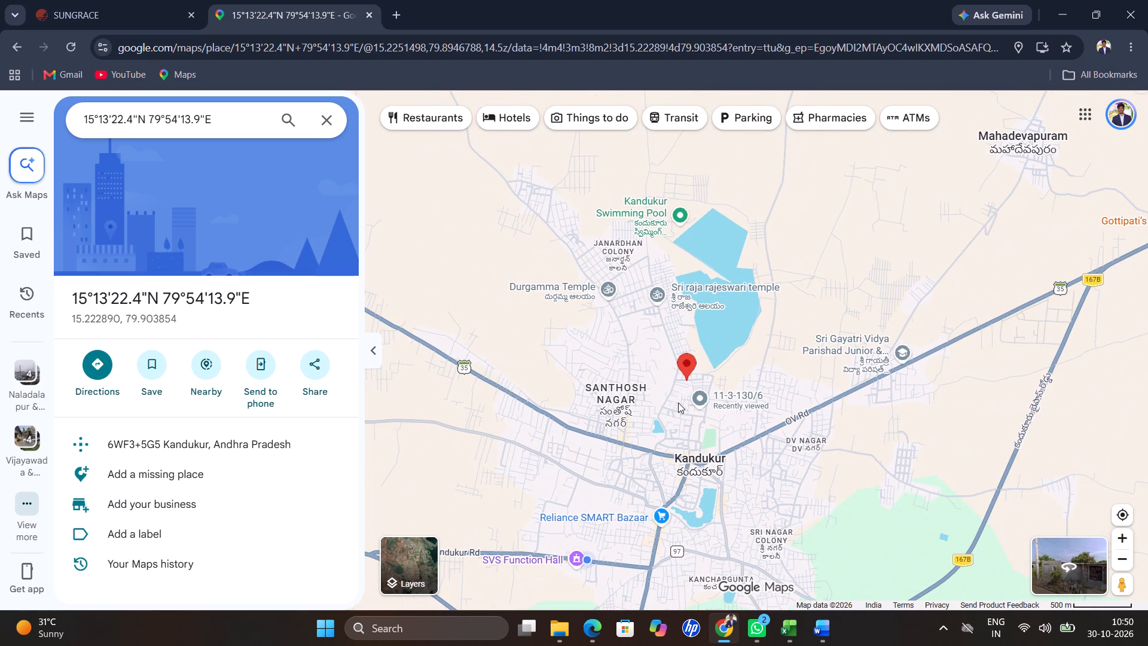
{"action": "scroll", "coordinate": [679, 402], "scroll_direction": "up", "scroll_amount": 12}
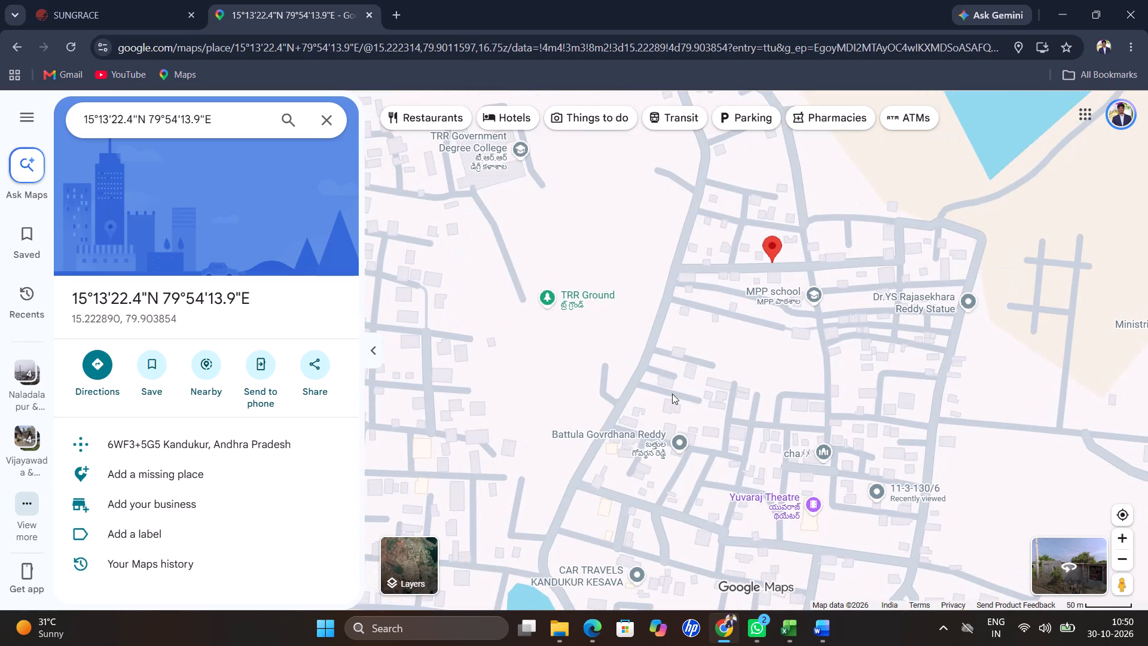
{"action": "scroll", "coordinate": [831, 429], "scroll_direction": "up", "scroll_amount": 2}
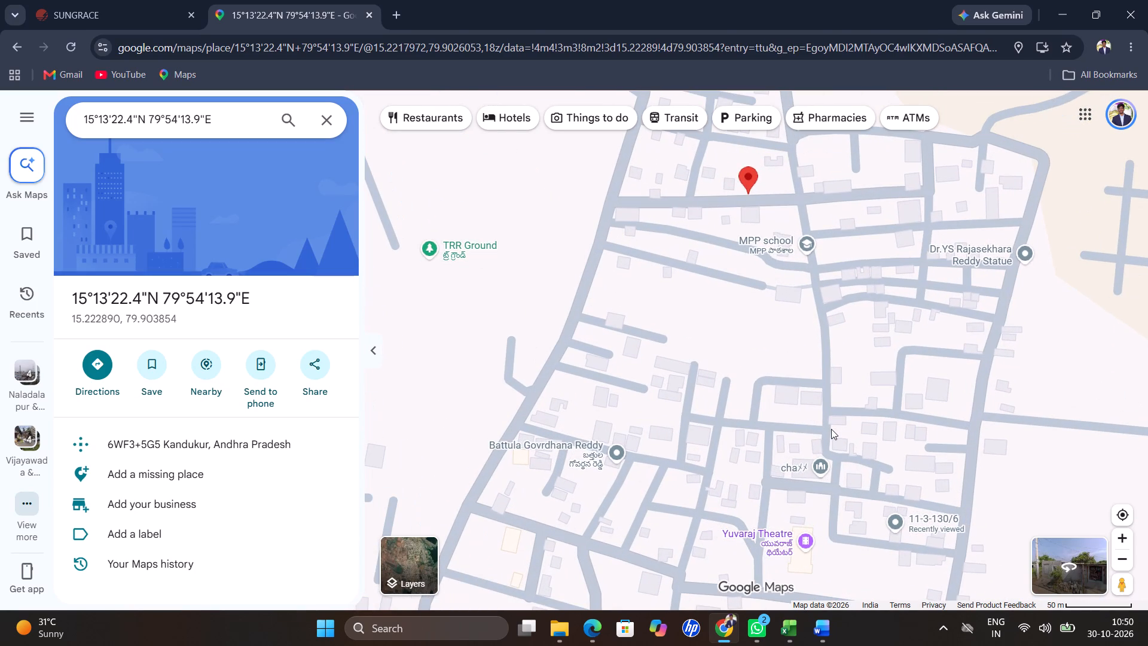
{"action": "left_click", "coordinate": [367, 14]}
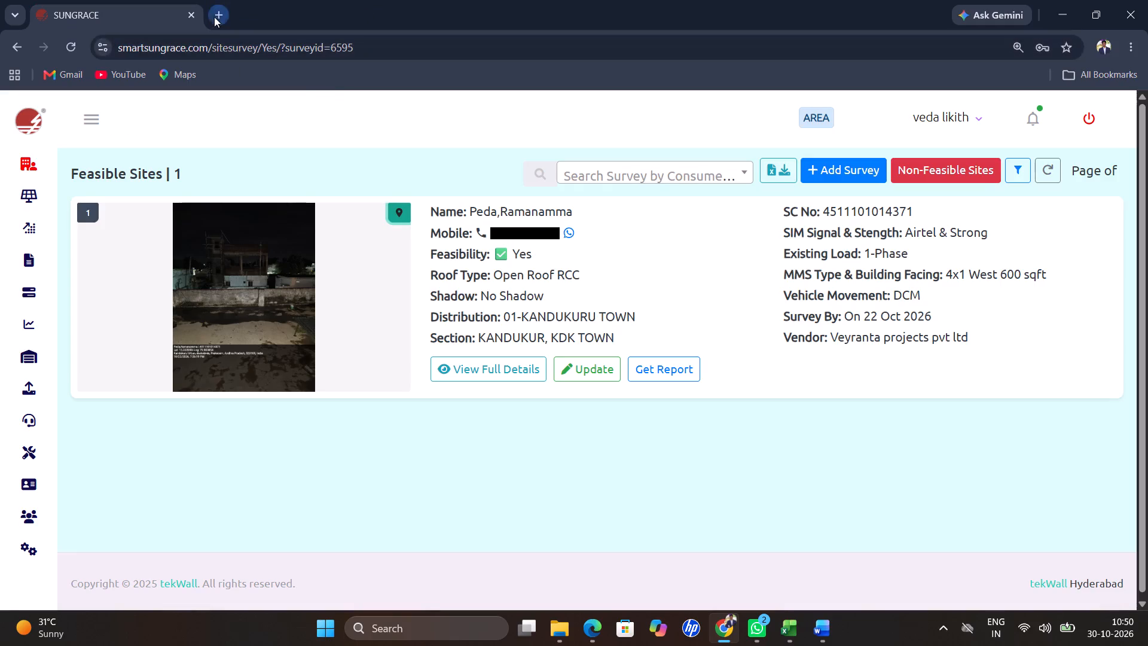
Search Google for "kandukur brundavan colony" in a new tab and show the matching places in Google Maps.
{"action": "left_click", "coordinate": [215, 15]}
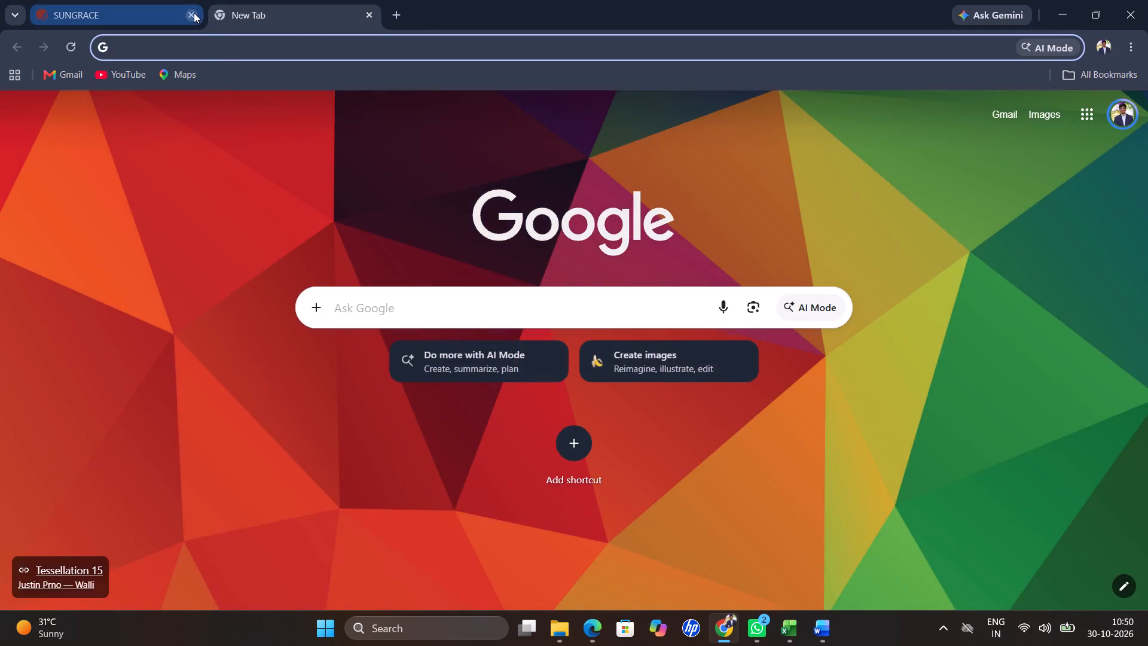
{"action": "left_click", "coordinate": [381, 306]}
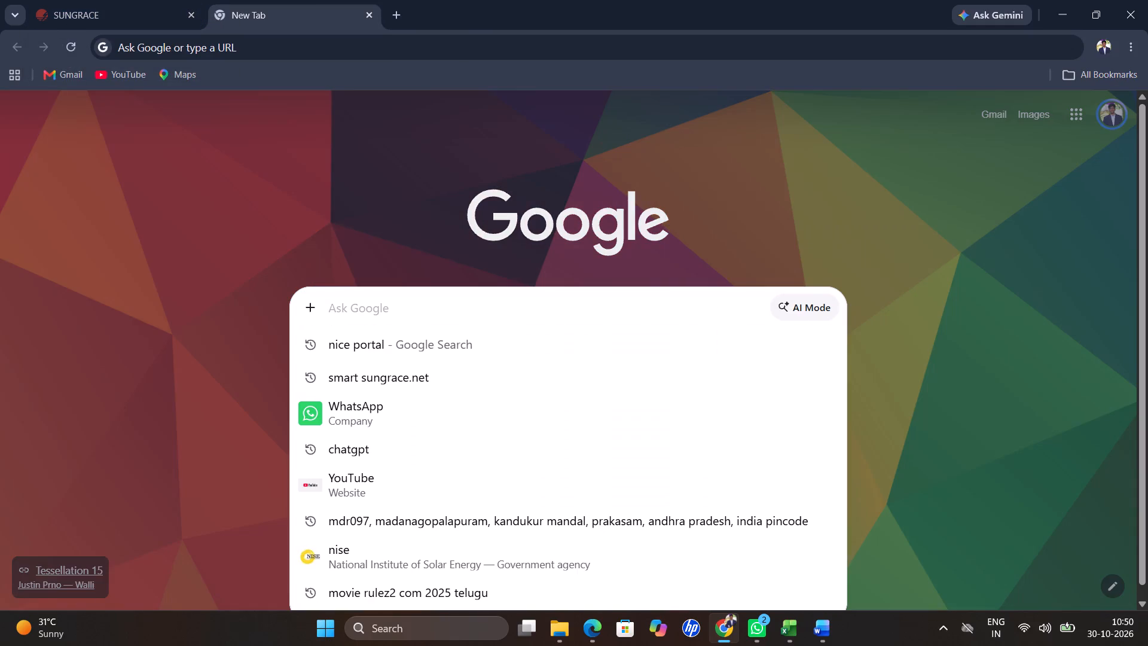
{"action": "type", "text": "kand"}
{"action": "type", "text": "ukur b"}
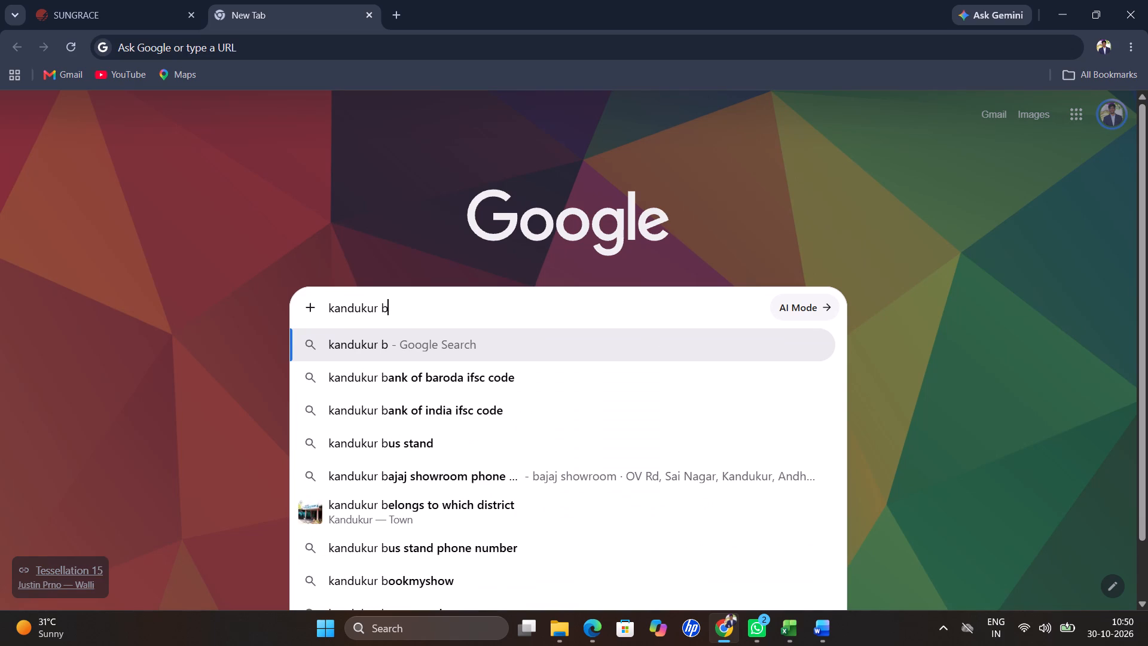
{"action": "type", "text": "run"}
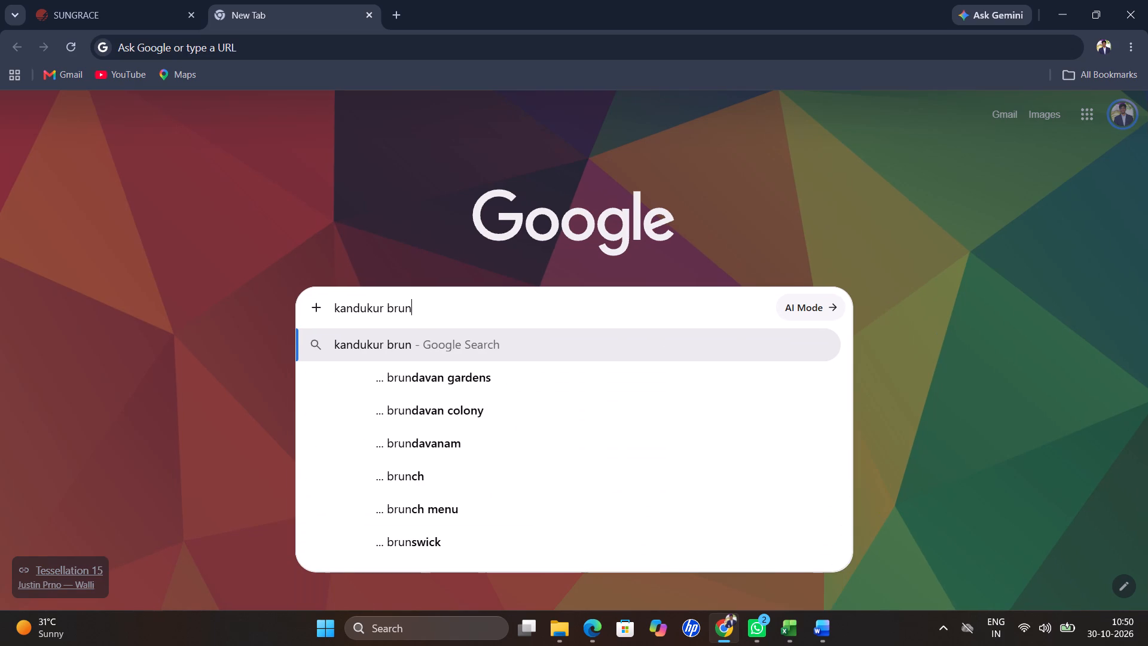
{"action": "left_click", "coordinate": [428, 412]}
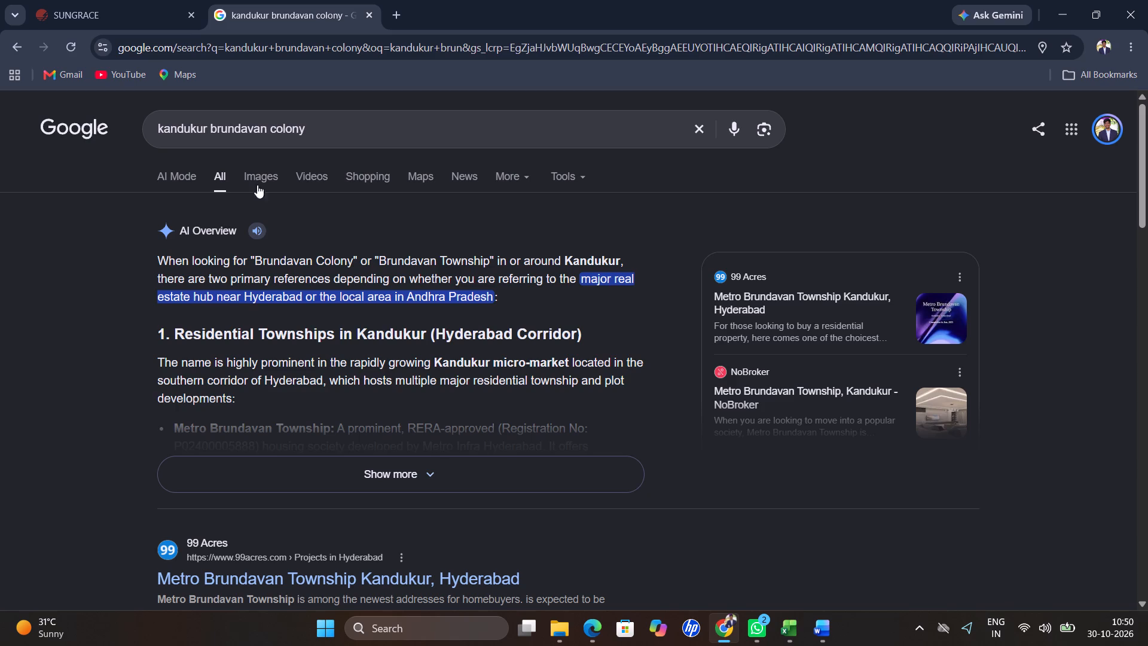
{"action": "left_click", "coordinate": [422, 169]}
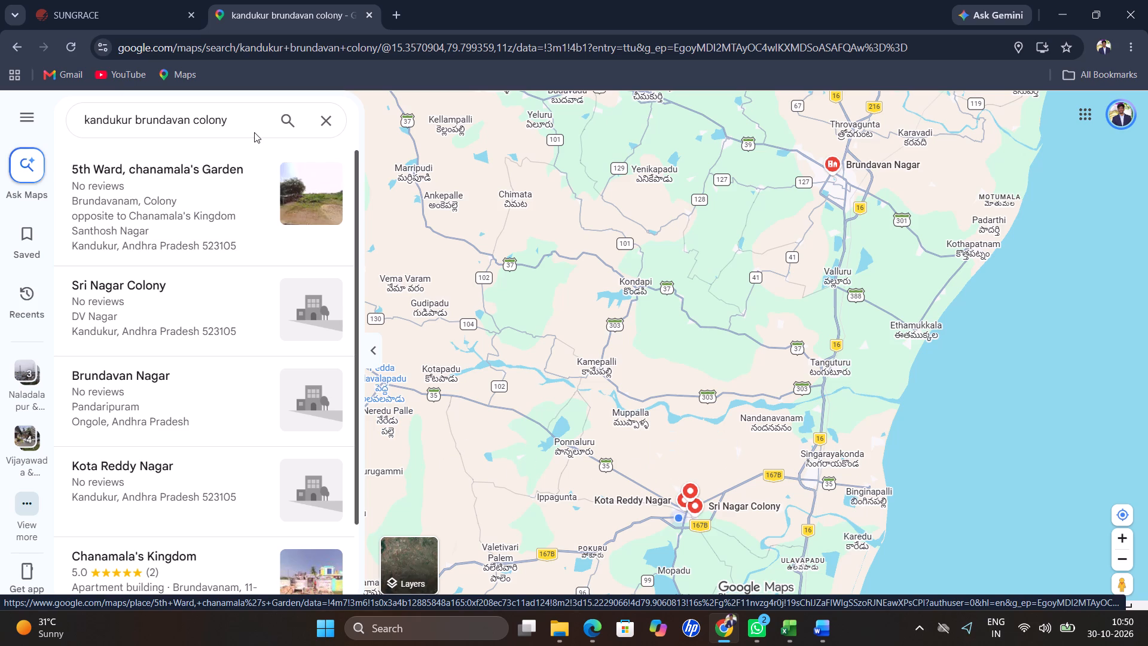
{"action": "left_click", "coordinate": [289, 121]}
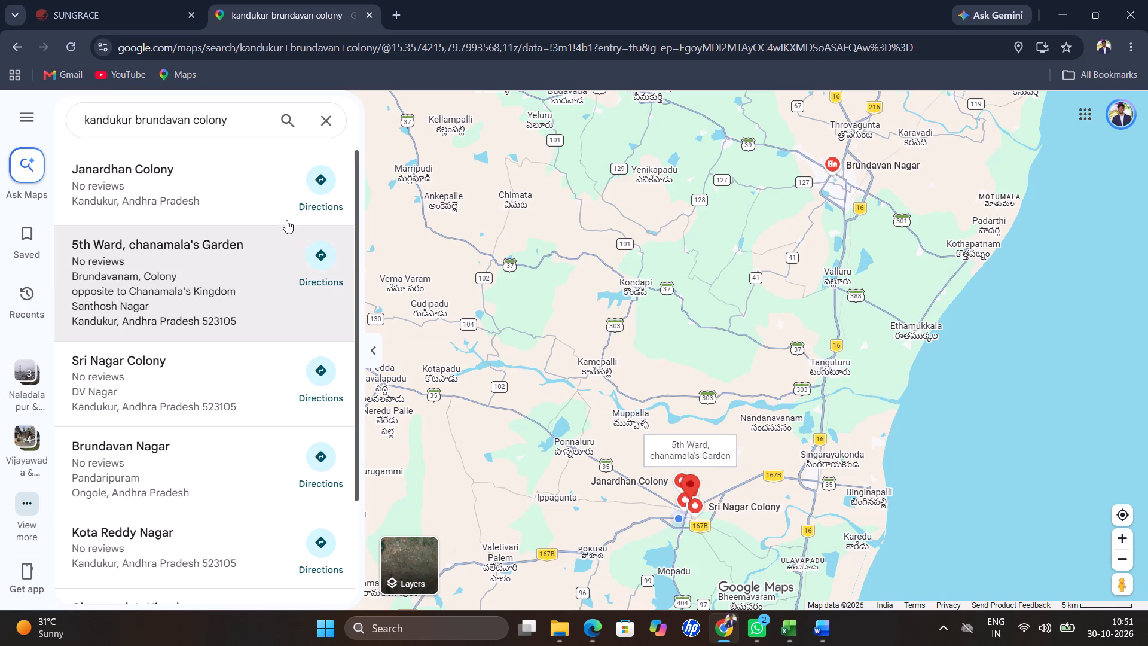
Open Janardhan Colony from the map results and examine its boundary and surroundings.
{"action": "left_click", "coordinate": [303, 174]}
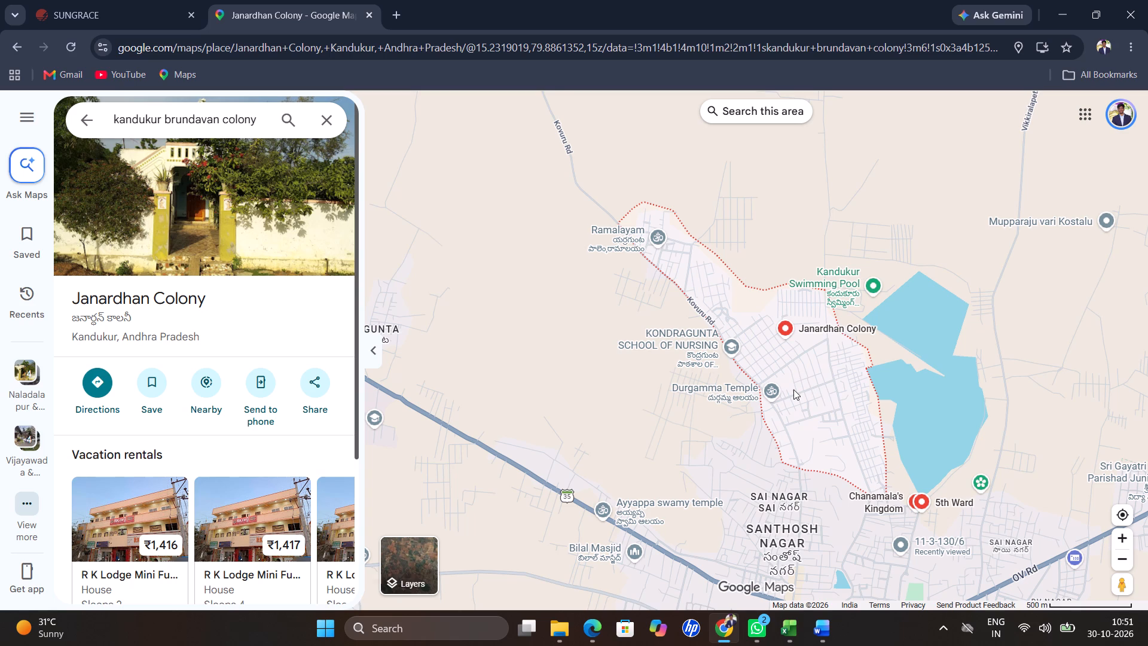
{"action": "scroll", "coordinate": [793, 389], "scroll_direction": "up", "scroll_amount": 3}
{"action": "scroll", "coordinate": [793, 389], "scroll_direction": "down", "scroll_amount": 1}
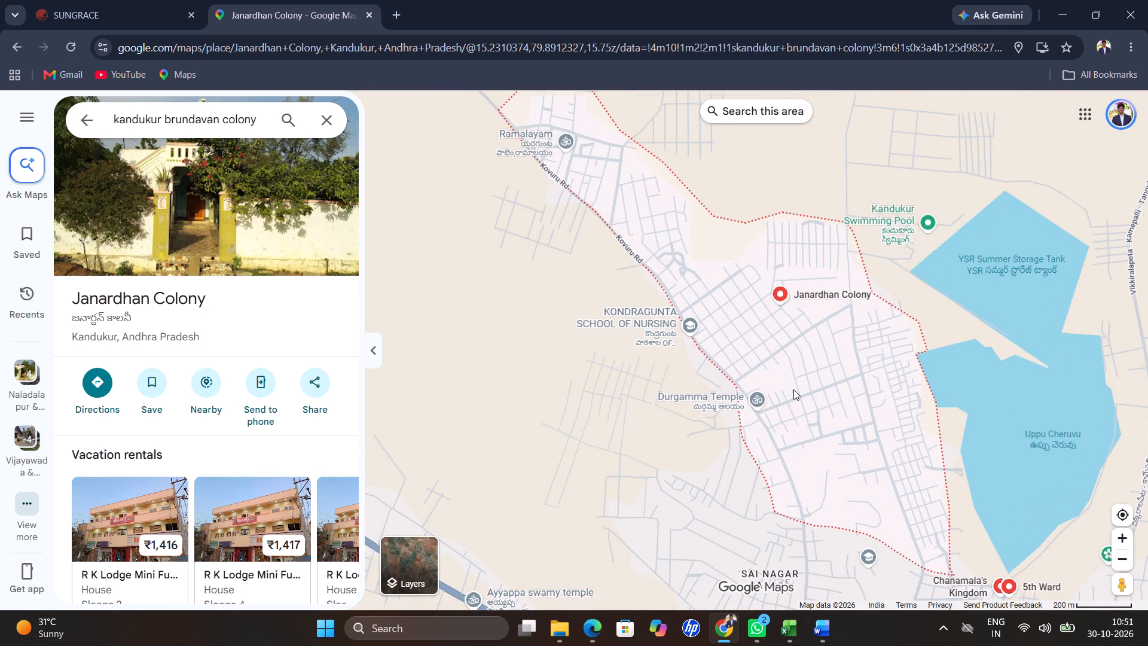
{"action": "scroll", "coordinate": [793, 389], "scroll_direction": "down", "scroll_amount": 1}
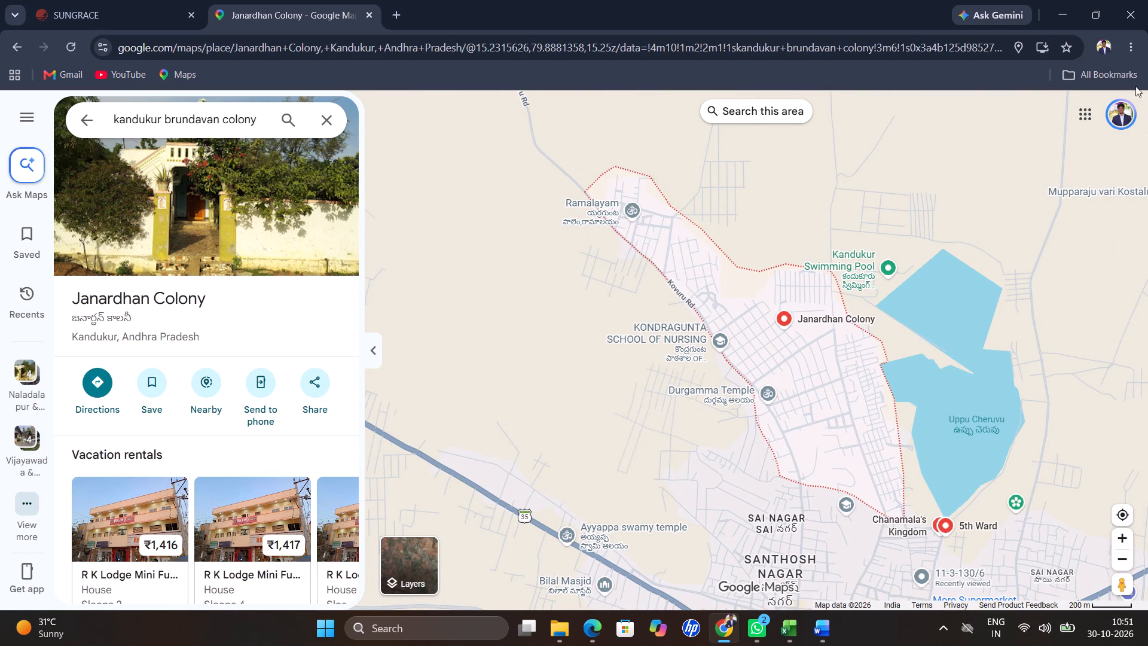